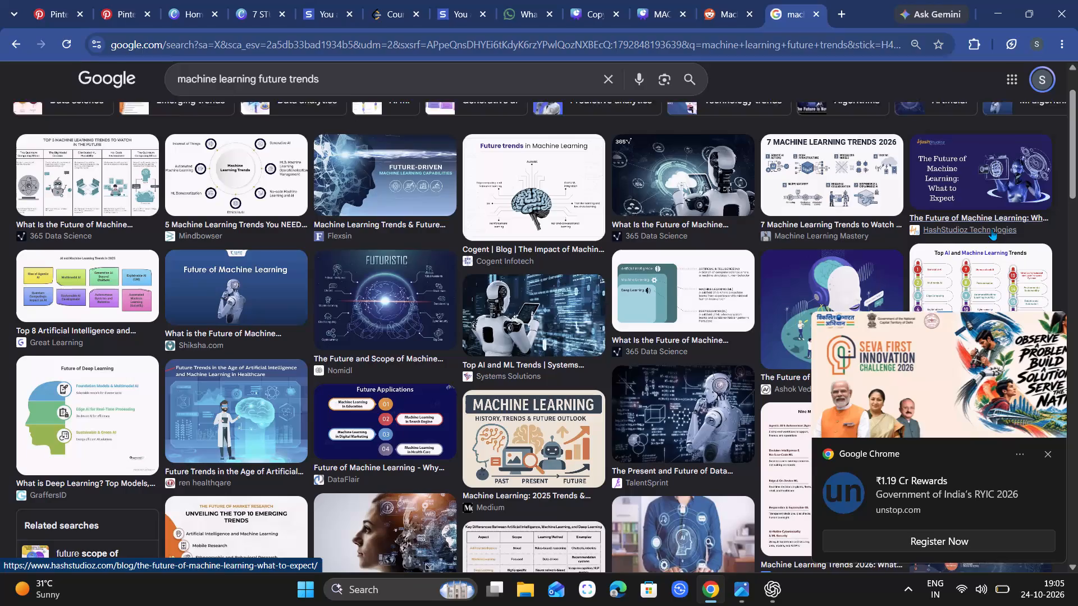
Dismiss the Register Now notification and look through the image results for machine learning future trends.
{"action": "left_click", "coordinate": [1048, 448]}
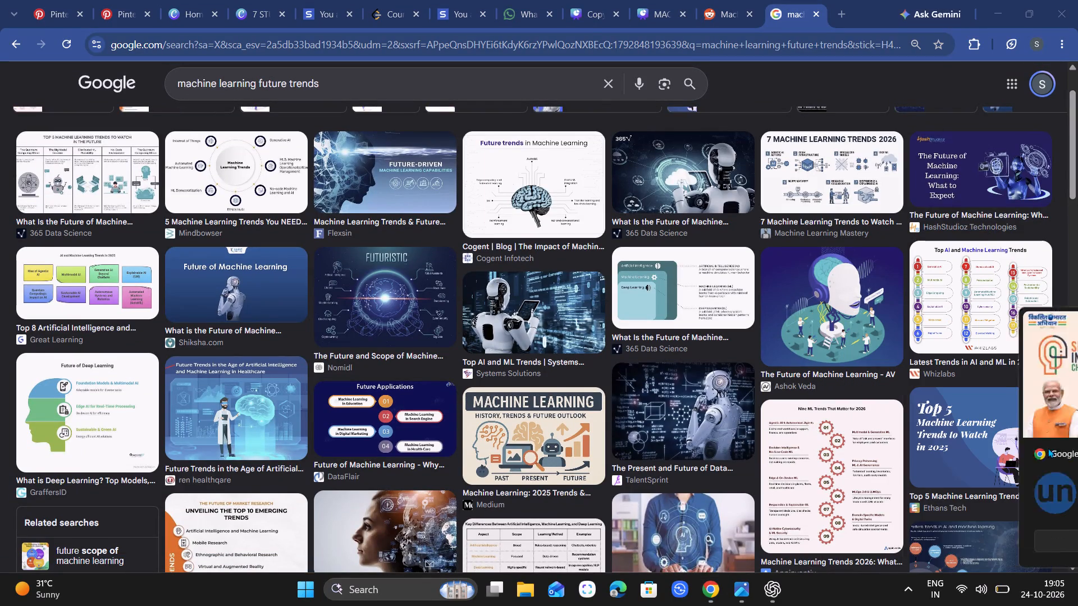
{"action": "scroll", "coordinate": [711, 336], "scroll_direction": "down", "scroll_amount": 6}
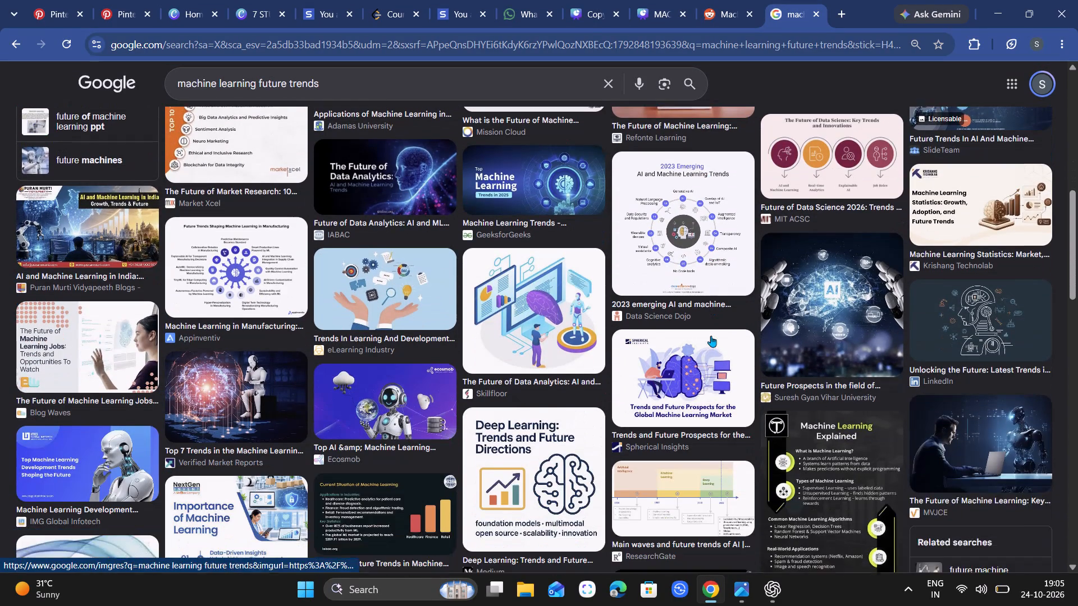
{"action": "scroll", "coordinate": [711, 336], "scroll_direction": "down", "scroll_amount": 4}
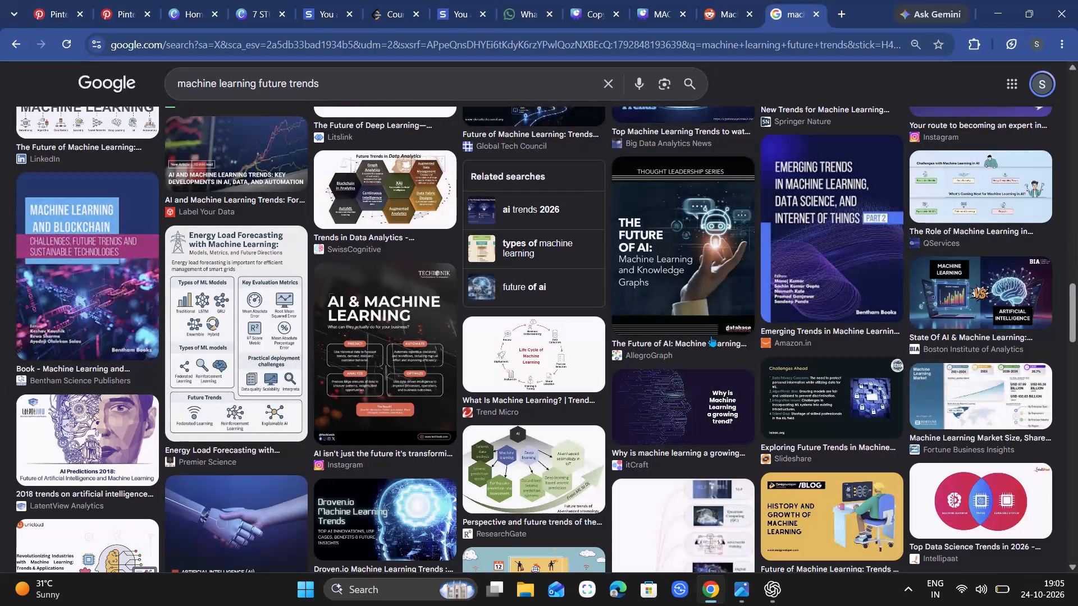
{"action": "scroll", "coordinate": [714, 320], "scroll_direction": "down", "scroll_amount": 1}
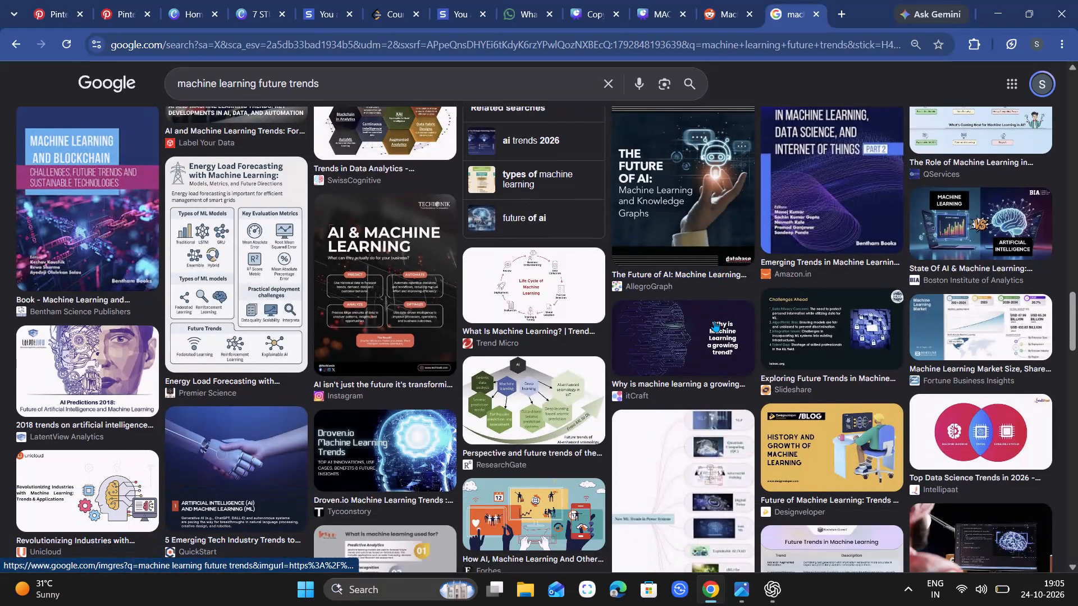
{"action": "scroll", "coordinate": [714, 320], "scroll_direction": "down", "scroll_amount": 2}
Search images for "future trends in machine learning" and preview the Whizlabs Top AI and Machine Learning Trends infographic.
{"action": "left_click", "coordinate": [409, 85]}
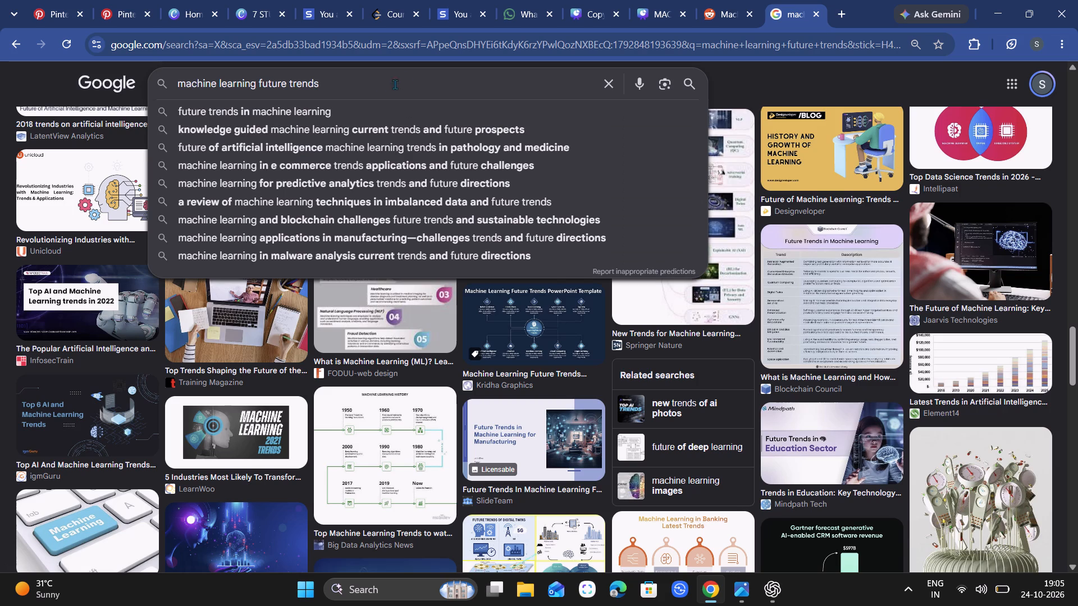
{"action": "left_click", "coordinate": [312, 114]}
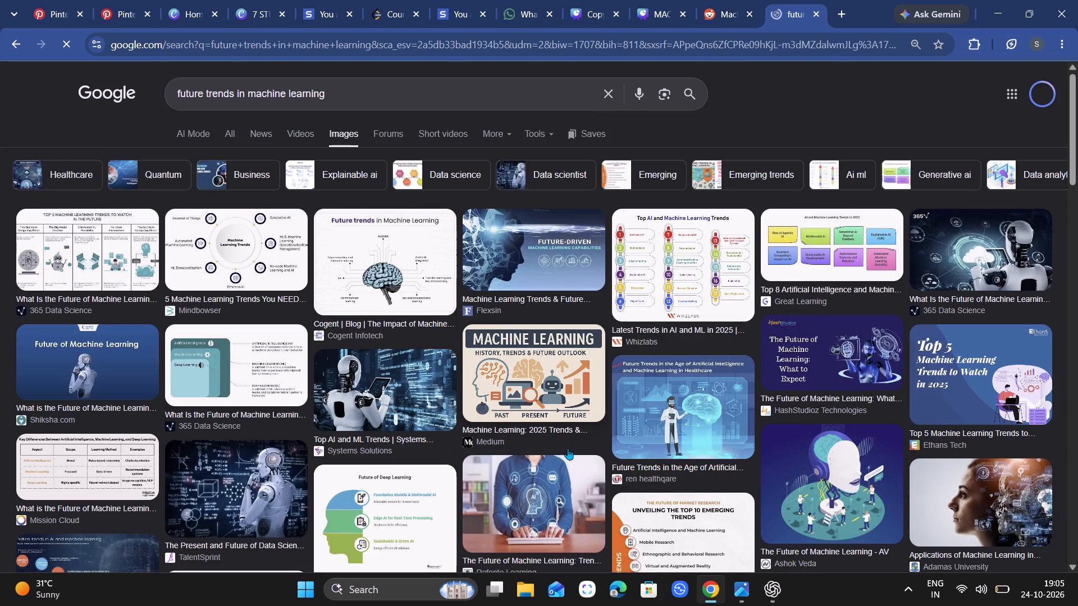
{"action": "left_click", "coordinate": [690, 231]}
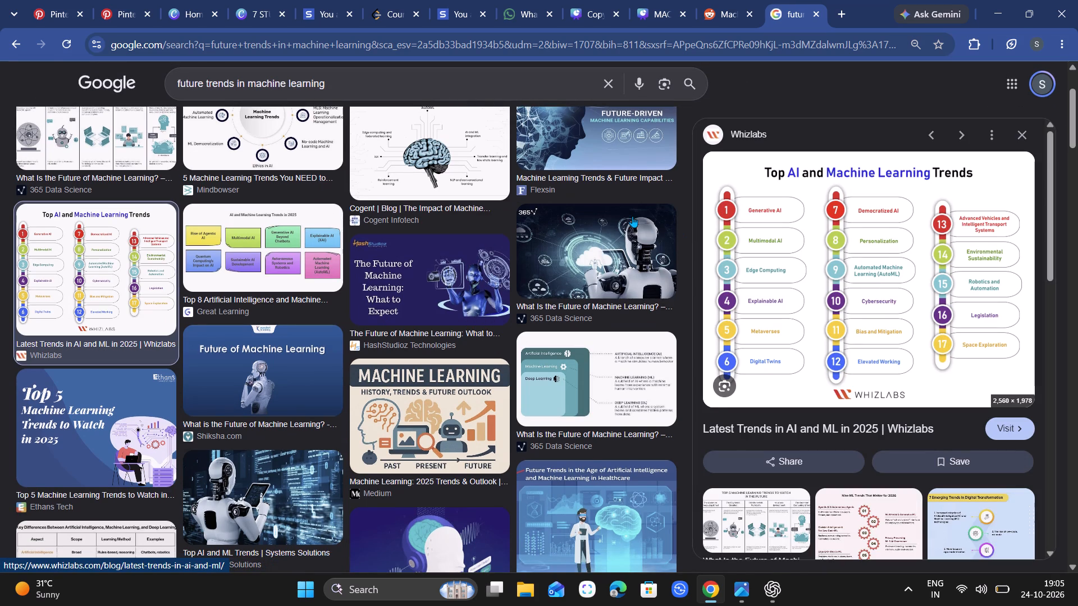
Search images for "future of machine learning".
{"action": "left_click", "coordinate": [376, 75]}
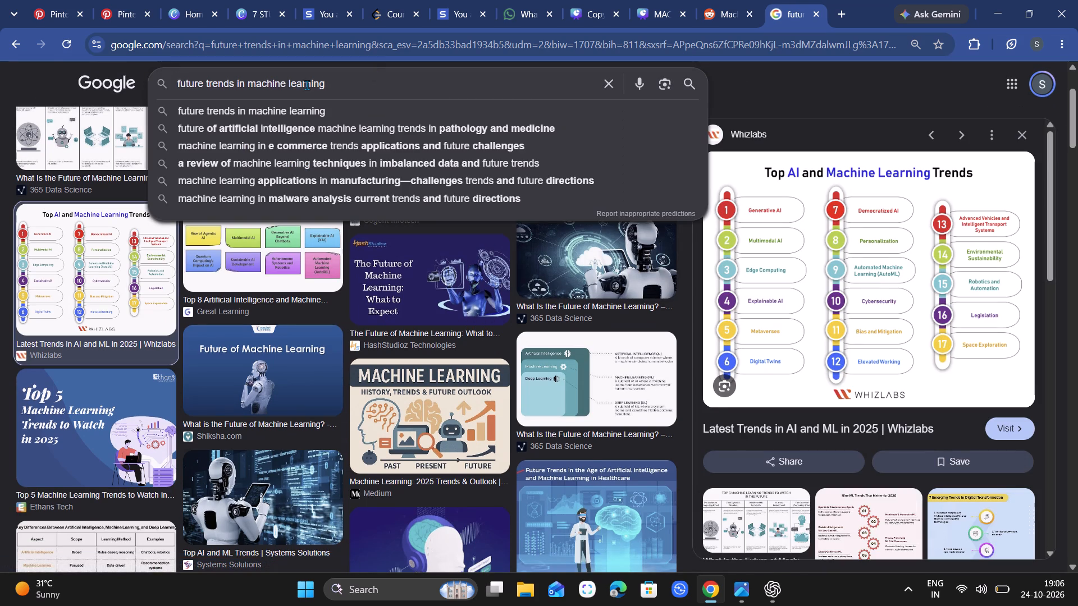
{"action": "left_click", "coordinate": [254, 82]}
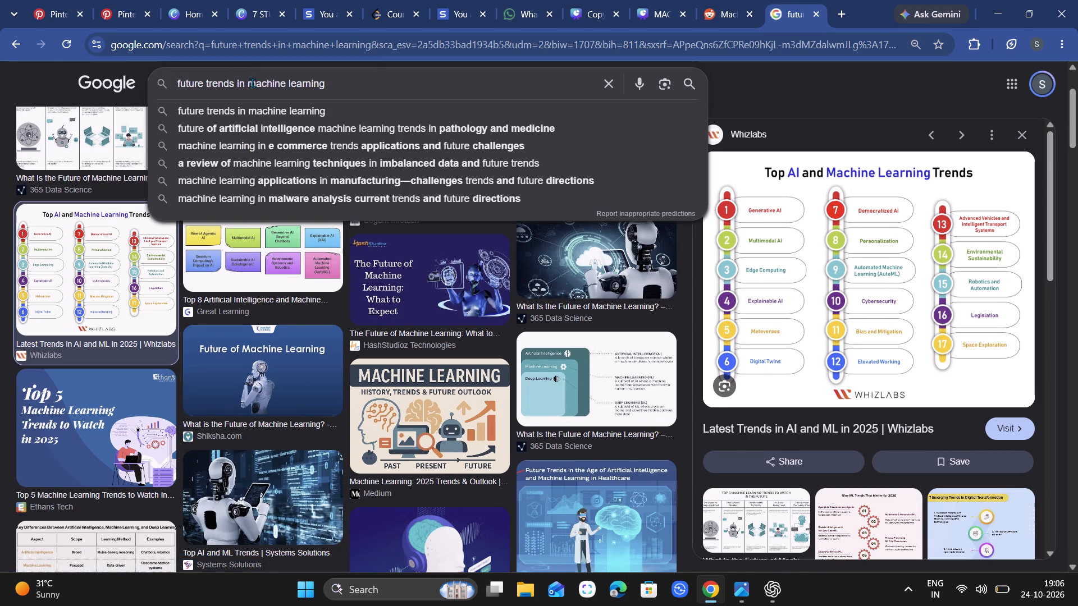
{"action": "left_click", "coordinate": [250, 82]}
{"action": "key", "text": "BackSpace"}
{"action": "key", "text": "BackSpace"}
{"action": "key", "text": "BackSpace"}
{"action": "key", "text": "BackSpace"}
{"action": "key", "text": "BackSpace"}
{"action": "key", "text": "BackSpace"}
{"action": "key", "text": "BackSpace"}
{"action": "key", "text": "BackSpace"}
{"action": "key", "text": "BackSpace"}
{"action": "key", "text": "BackSpace"}
{"action": "key", "text": "BackSpace"}
{"action": "key", "text": "BackSpace"}
{"action": "key", "text": "BackSpace"}
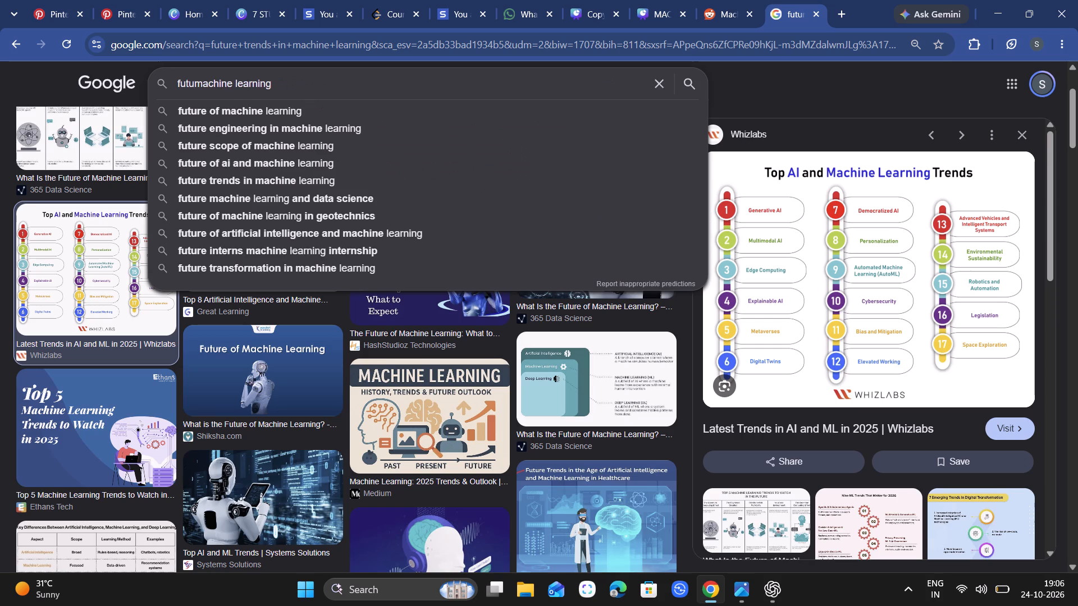
{"action": "type", "text": "re of"}
{"action": "key", "text": "space"}
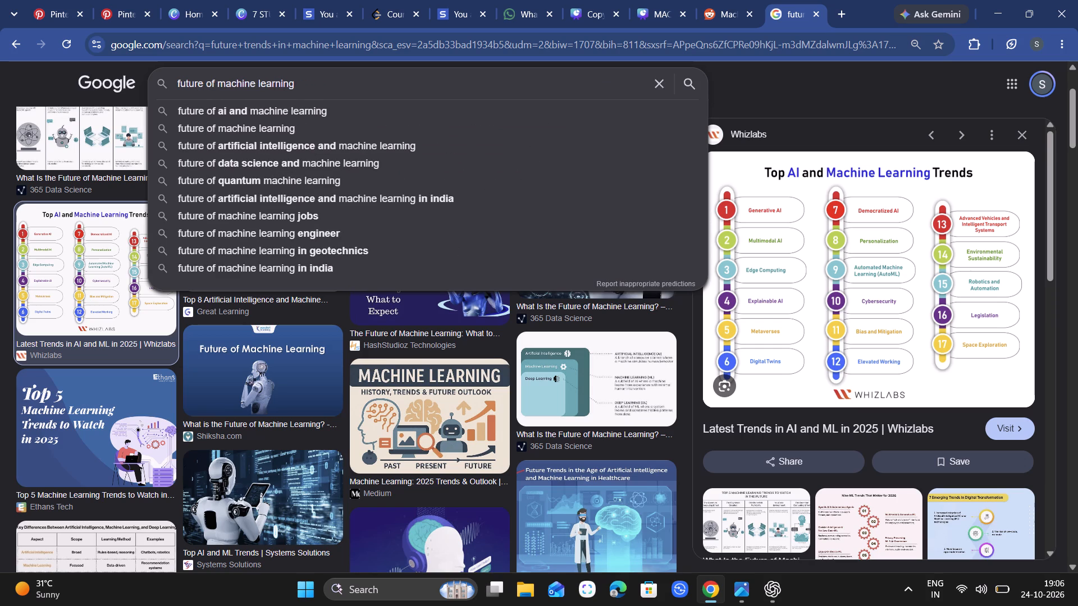
{"action": "key", "text": "Return"}
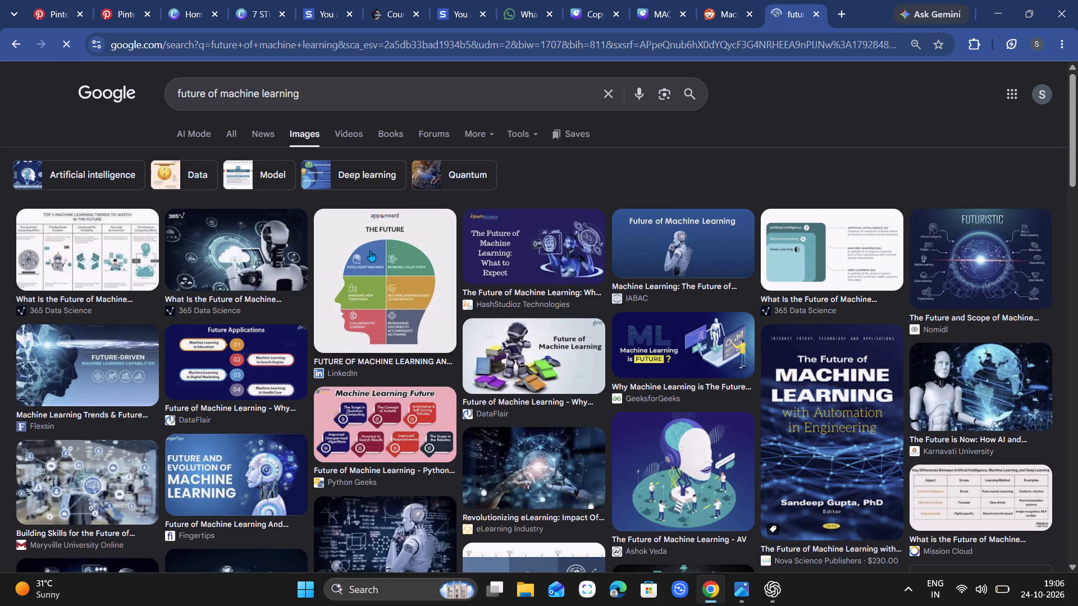
Preview the LinkedIn head-shaped "The Future" infographic and look through the other future of machine learning images.
{"action": "left_click", "coordinate": [394, 278]}
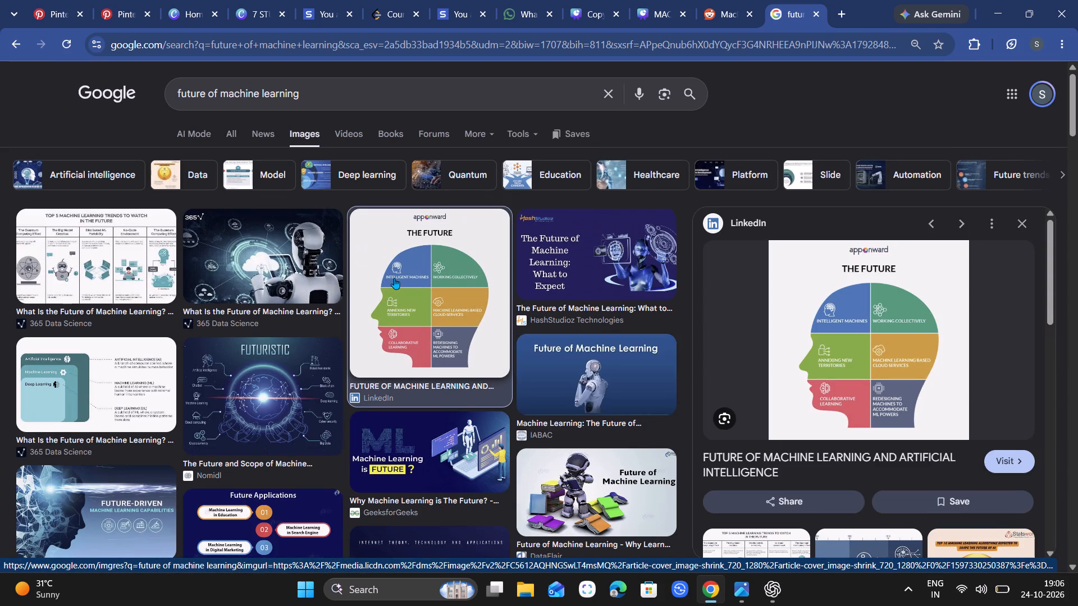
{"action": "scroll", "coordinate": [394, 278], "scroll_direction": "down", "scroll_amount": 1}
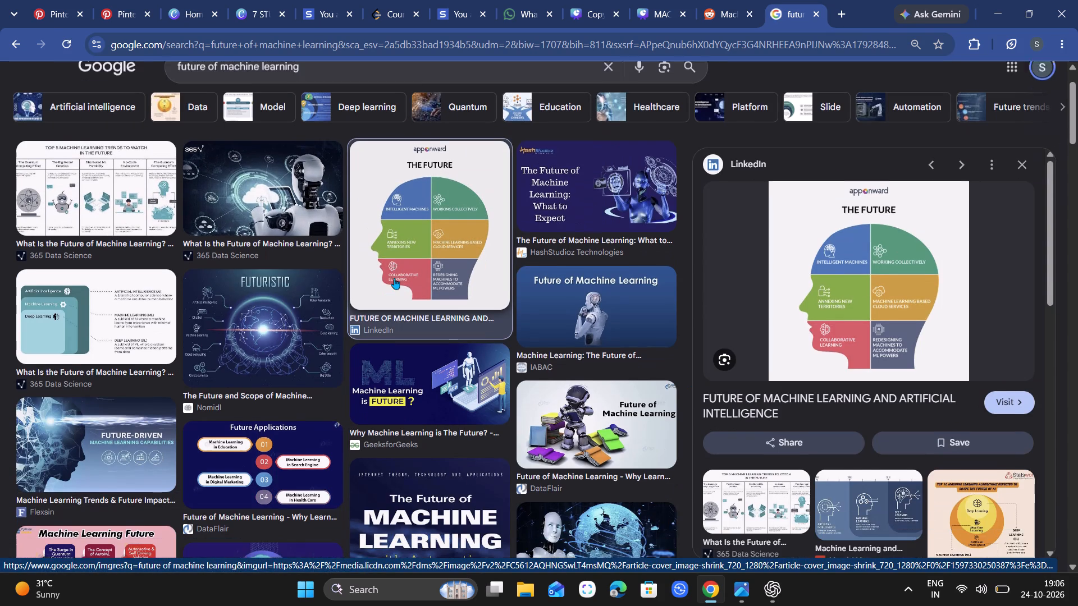
{"action": "scroll", "coordinate": [394, 278], "scroll_direction": "down", "scroll_amount": 4}
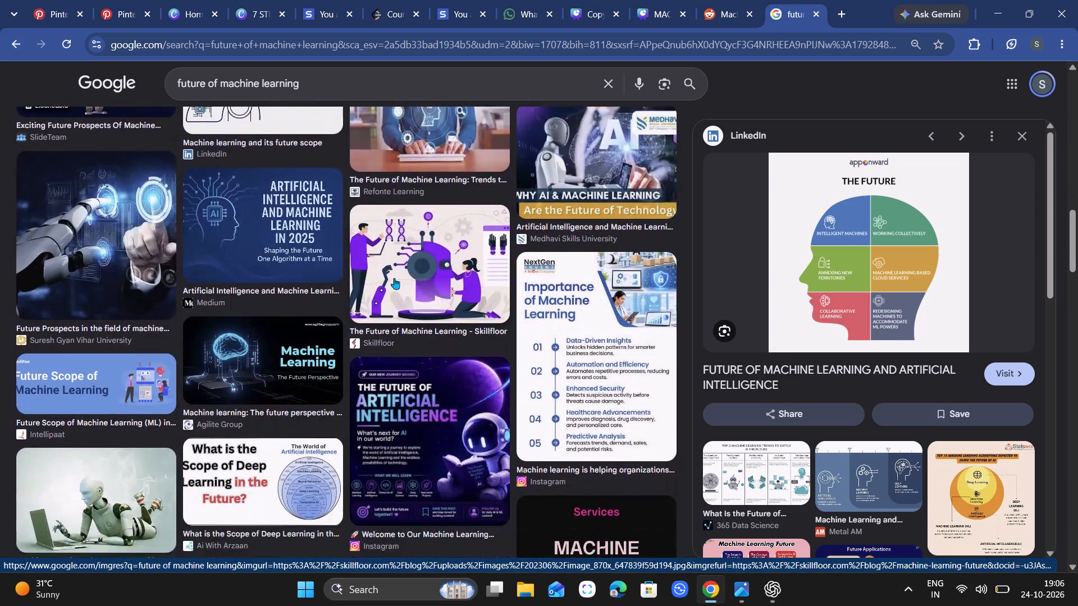
{"action": "scroll", "coordinate": [394, 278], "scroll_direction": "down", "scroll_amount": 4}
{"action": "scroll", "coordinate": [394, 278], "scroll_direction": "right", "scroll_amount": 1}
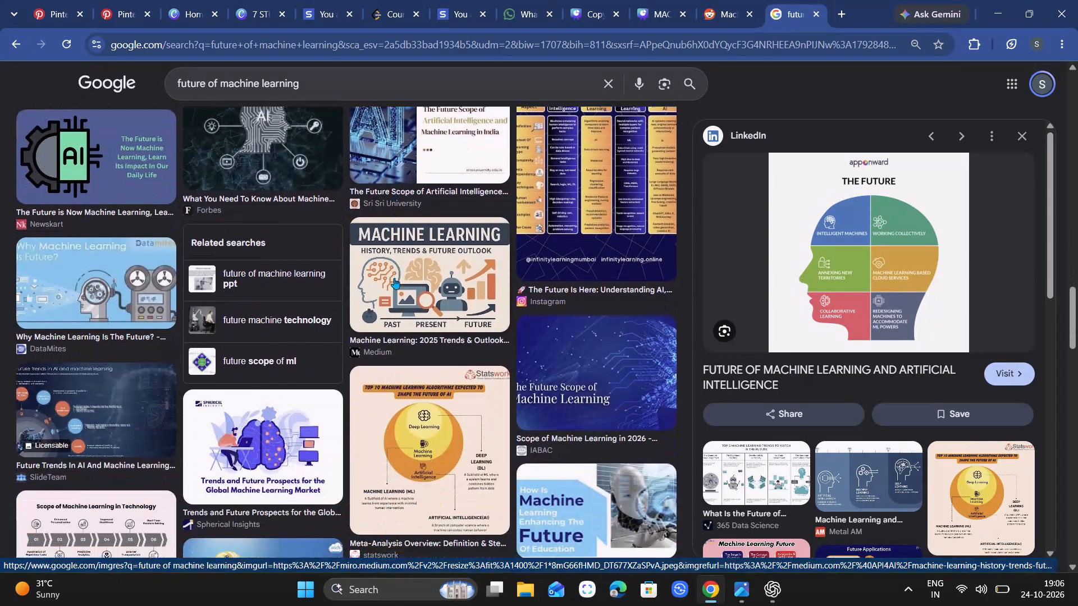
{"action": "scroll", "coordinate": [394, 278], "scroll_direction": "down", "scroll_amount": 7}
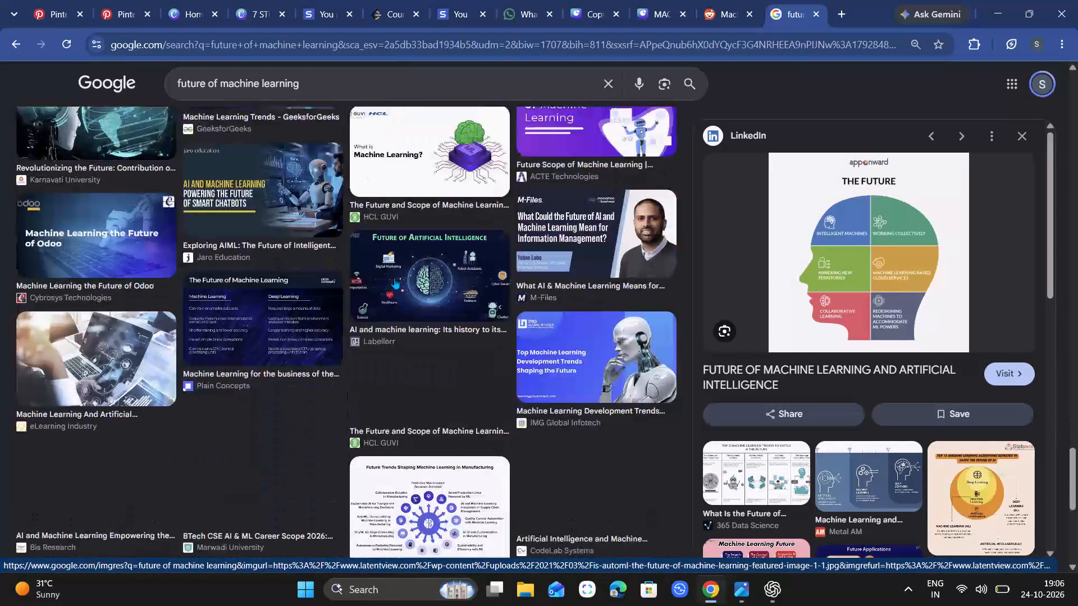
{"action": "scroll", "coordinate": [394, 278], "scroll_direction": "down", "scroll_amount": 2}
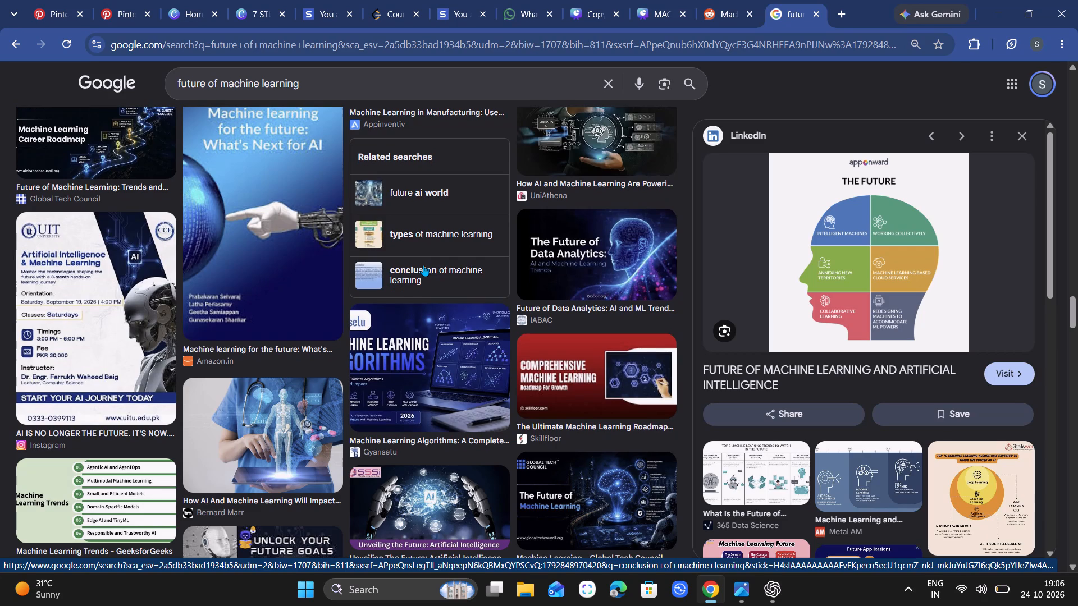
Open the related search "future ai world" and look through its image results for a suitable visual.
{"action": "left_click", "coordinate": [415, 197]}
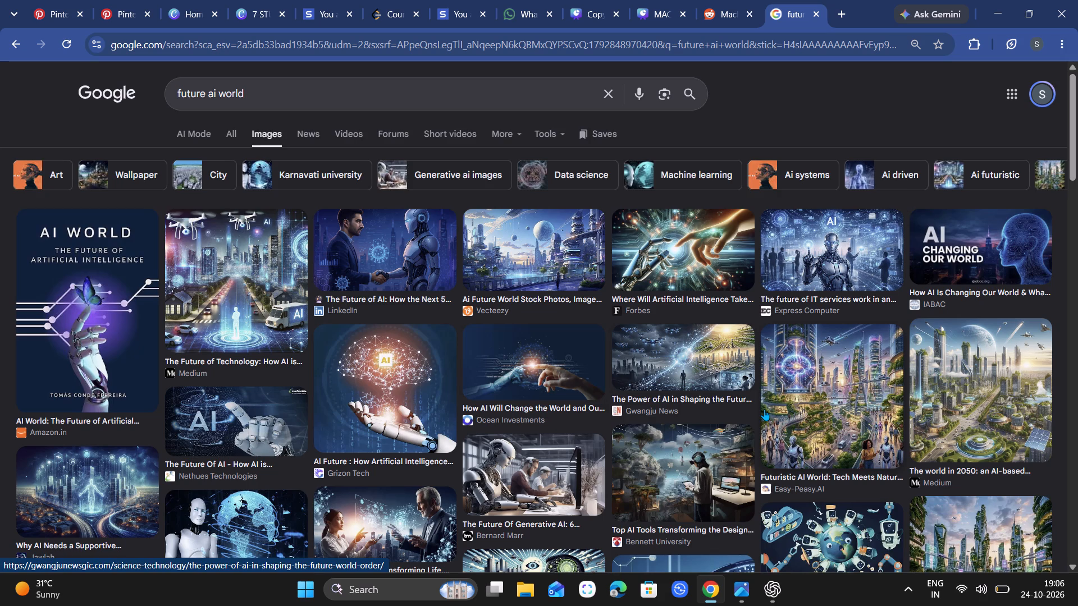
{"action": "scroll", "coordinate": [764, 409], "scroll_direction": "down", "scroll_amount": 5}
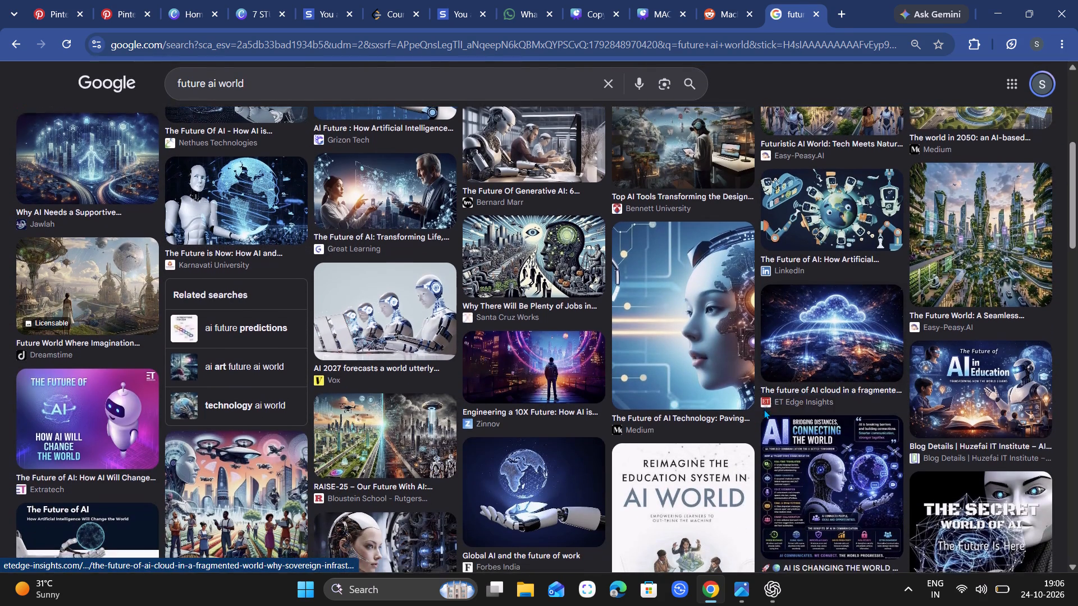
{"action": "scroll", "coordinate": [764, 409], "scroll_direction": "down", "scroll_amount": 3}
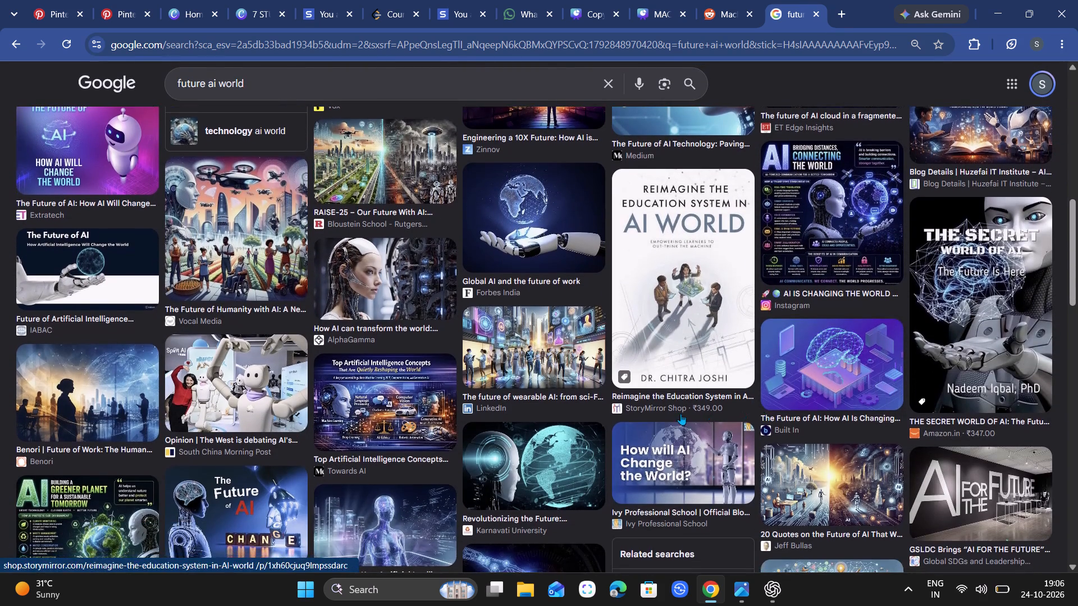
{"action": "scroll", "coordinate": [607, 429], "scroll_direction": "down", "scroll_amount": 4}
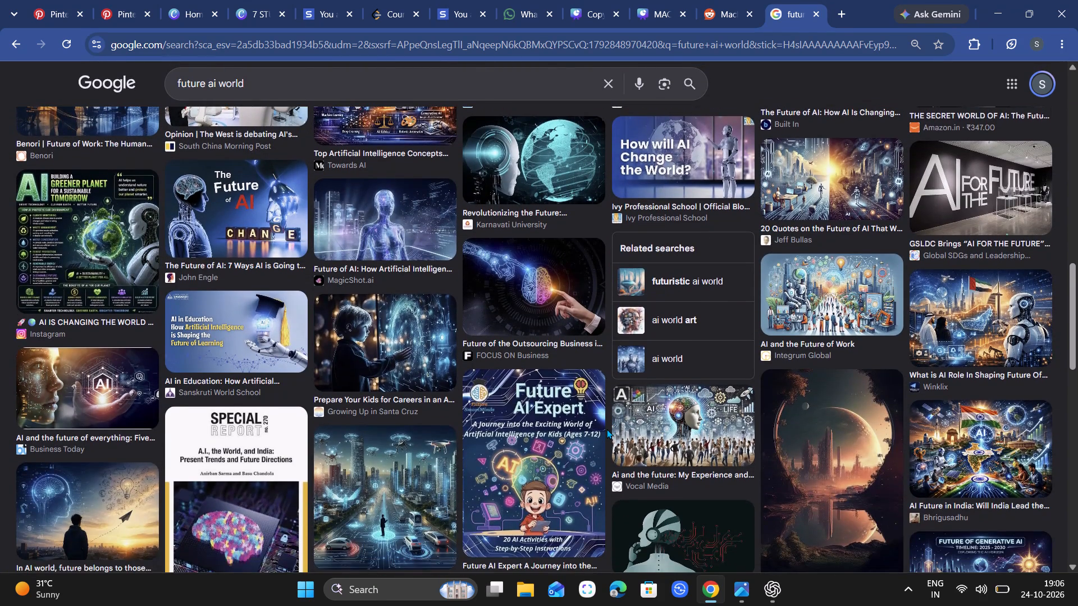
{"action": "scroll", "coordinate": [607, 429], "scroll_direction": "down", "scroll_amount": 6}
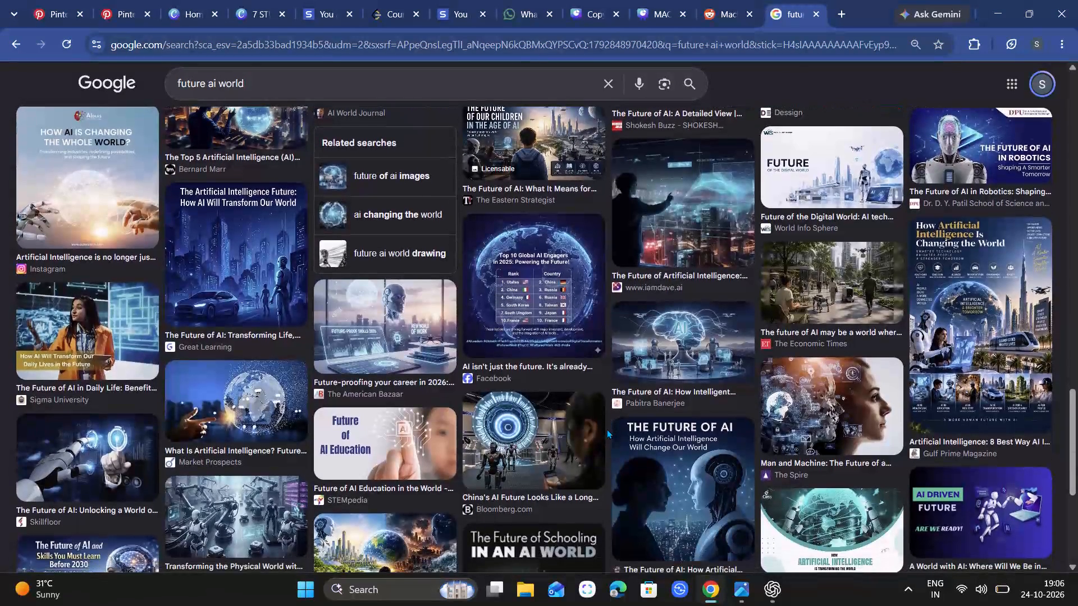
{"action": "scroll", "coordinate": [607, 429], "scroll_direction": "down", "scroll_amount": 6}
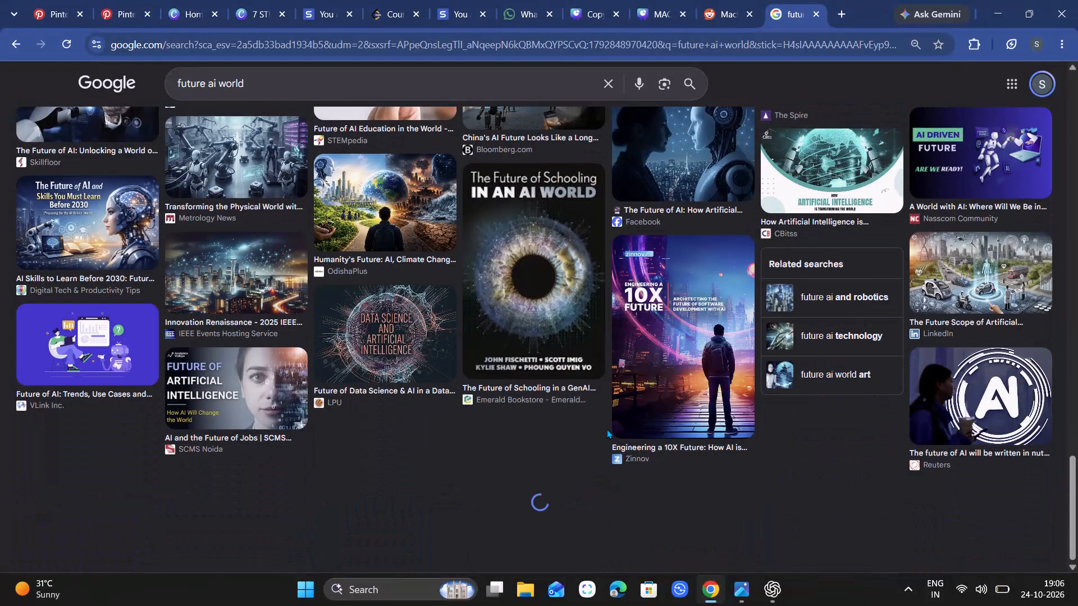
{"action": "scroll", "coordinate": [607, 429], "scroll_direction": "down", "scroll_amount": 6}
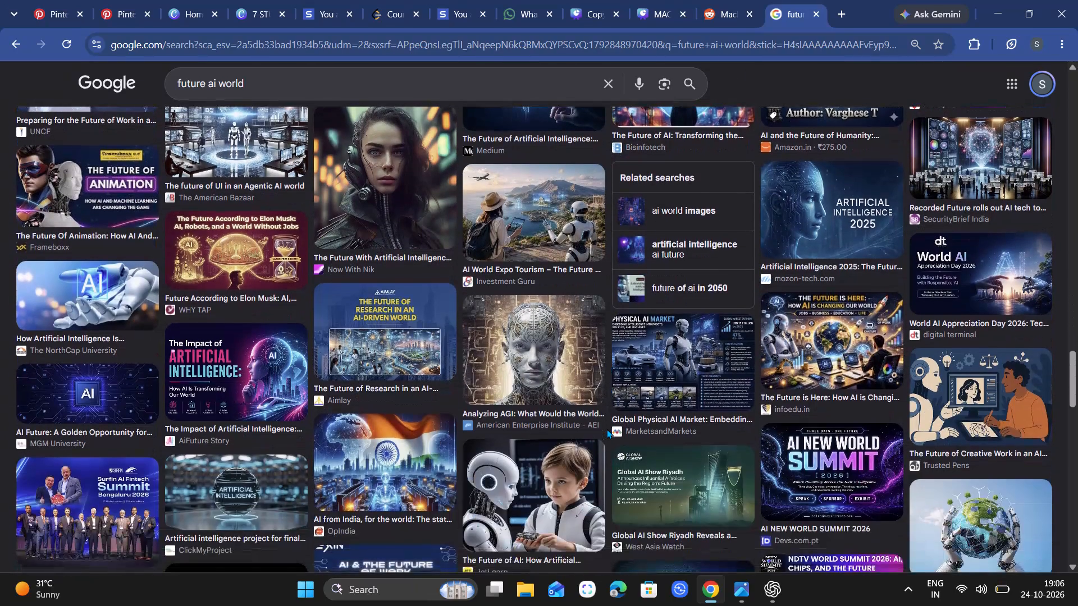
{"action": "scroll", "coordinate": [607, 429], "scroll_direction": "down", "scroll_amount": 2}
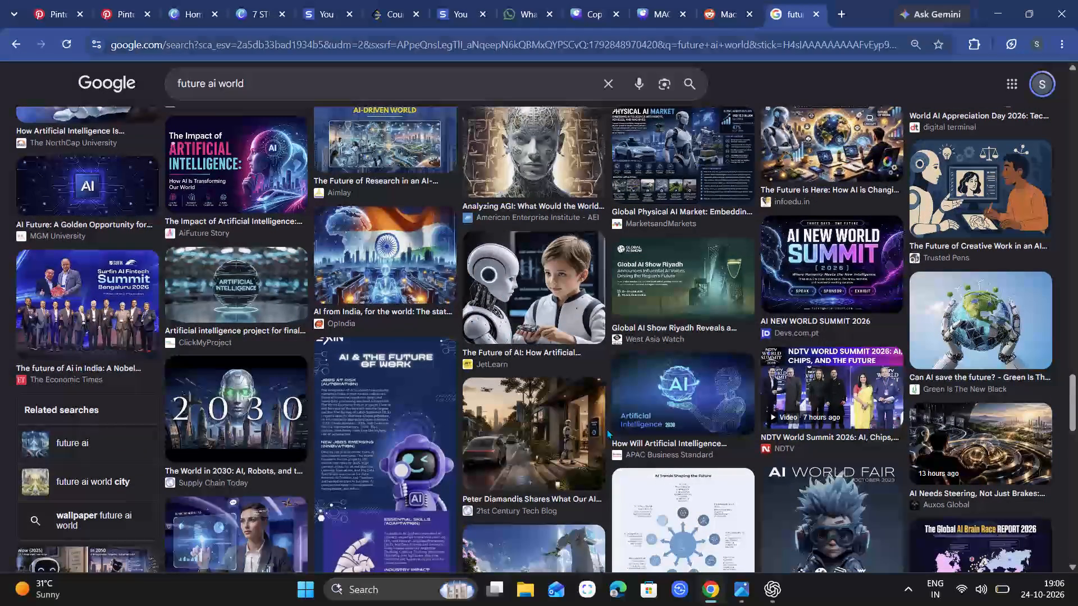
{"action": "scroll", "coordinate": [607, 429], "scroll_direction": "down", "scroll_amount": 2}
{"action": "scroll", "coordinate": [607, 429], "scroll_direction": "right", "scroll_amount": 3}
{"action": "scroll", "coordinate": [607, 429], "scroll_direction": "down", "scroll_amount": 1}
{"action": "scroll", "coordinate": [607, 429], "scroll_direction": "up", "scroll_amount": 2}
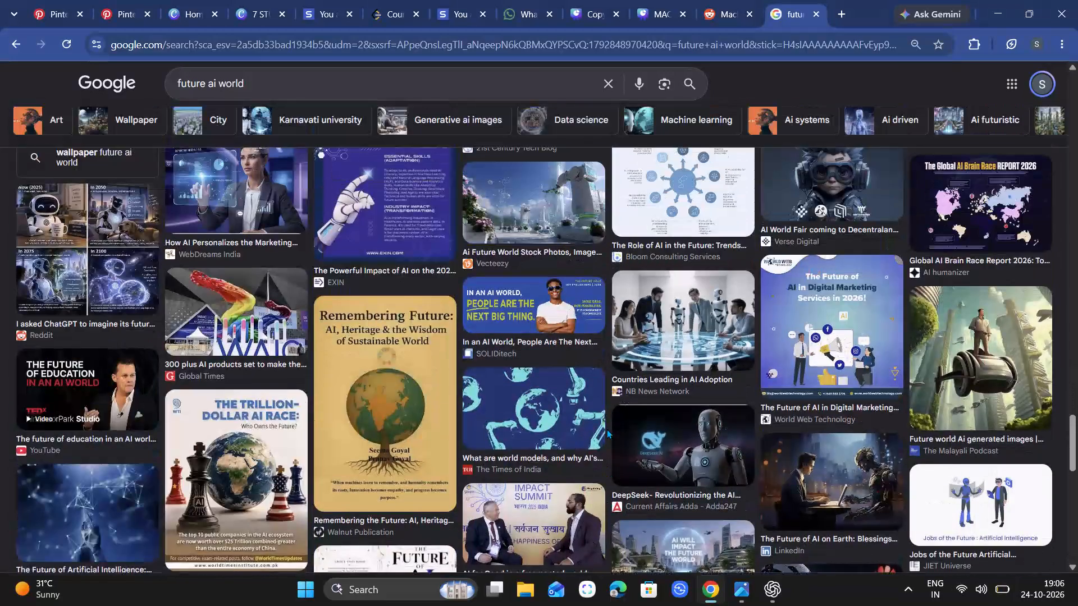
{"action": "scroll", "coordinate": [607, 429], "scroll_direction": "up", "scroll_amount": 2}
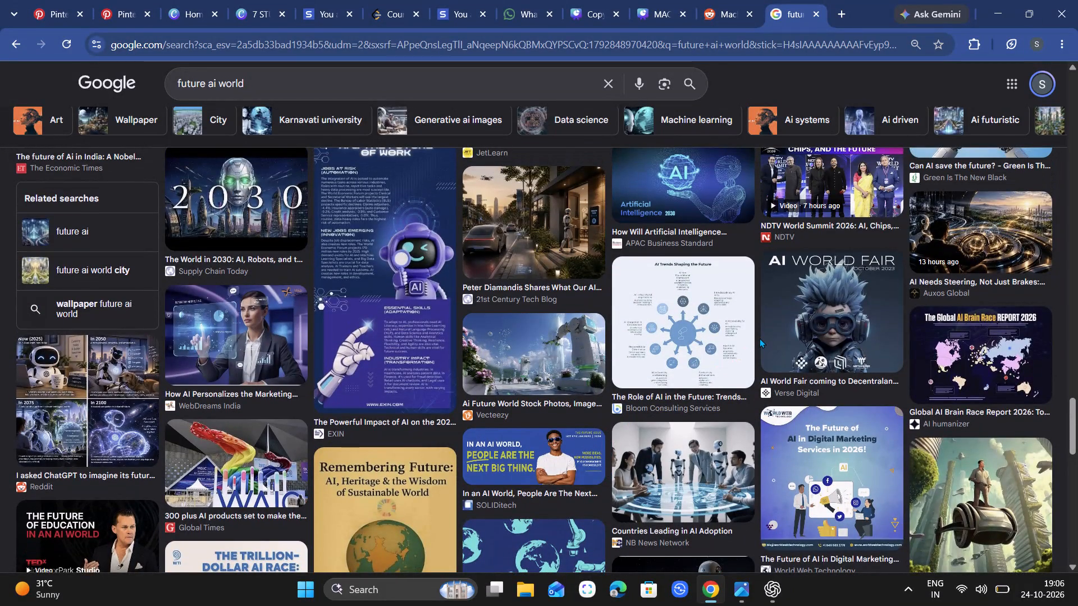
{"action": "scroll", "coordinate": [760, 338], "scroll_direction": "up", "scroll_amount": 13}
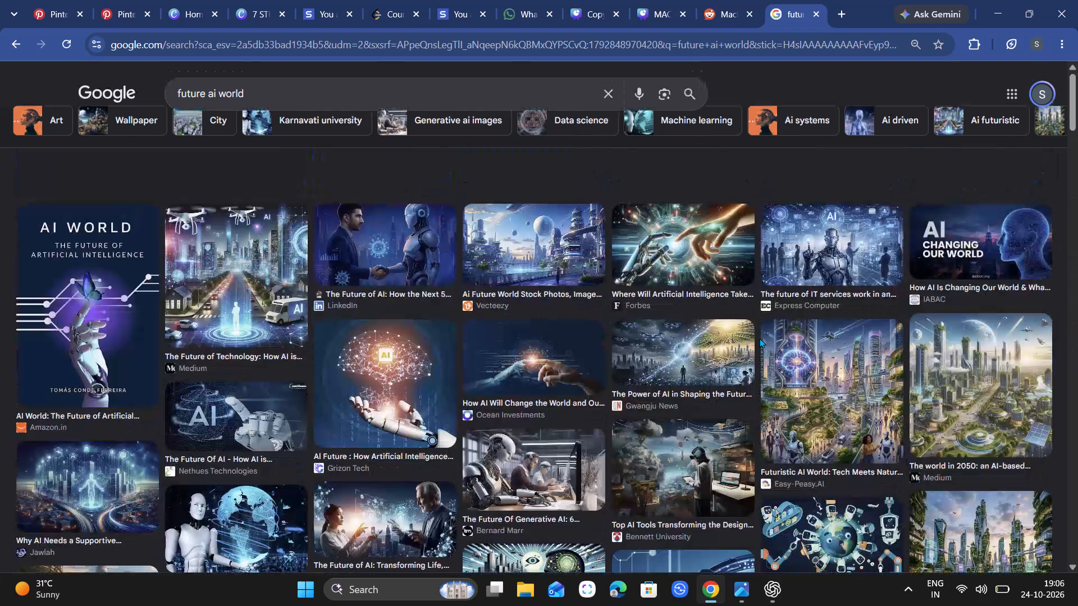
{"action": "scroll", "coordinate": [760, 338], "scroll_direction": "up", "scroll_amount": 4}
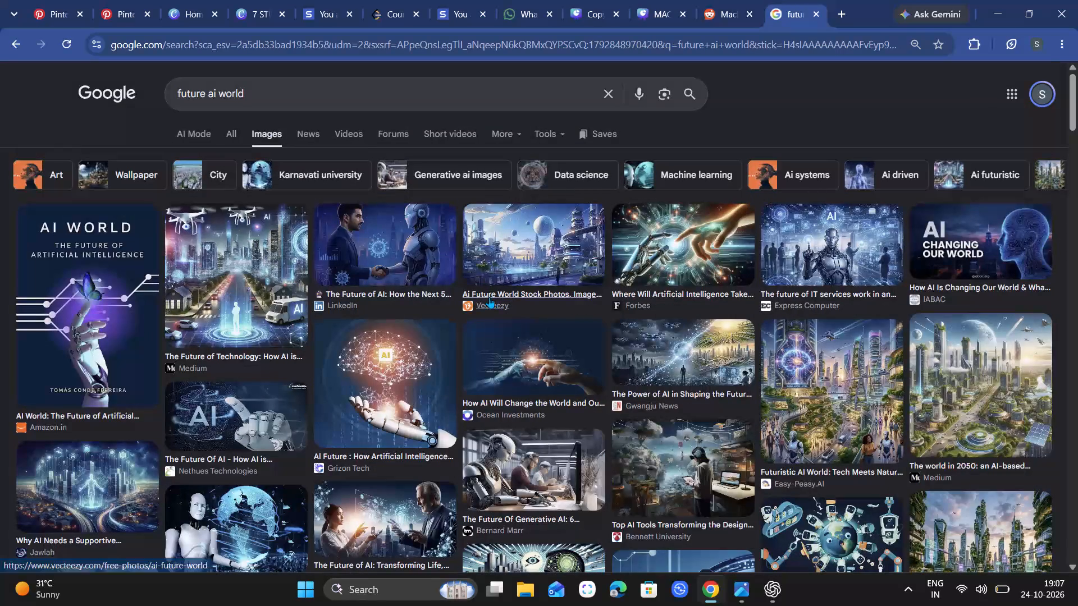
Search images for "future of machine learning in many sectors".
{"action": "left_click", "coordinate": [302, 93]}
{"action": "key", "text": "BackSpace"}
{"action": "key", "text": "BackSpace"}
{"action": "key", "text": "BackSpace"}
{"action": "key", "text": "BackSpace"}
{"action": "key", "text": "BackSpace"}
{"action": "key", "text": "BackSpace"}
{"action": "key", "text": "BackSpace"}
{"action": "key", "text": "BackSpace"}
{"action": "key", "text": "BackSpace"}
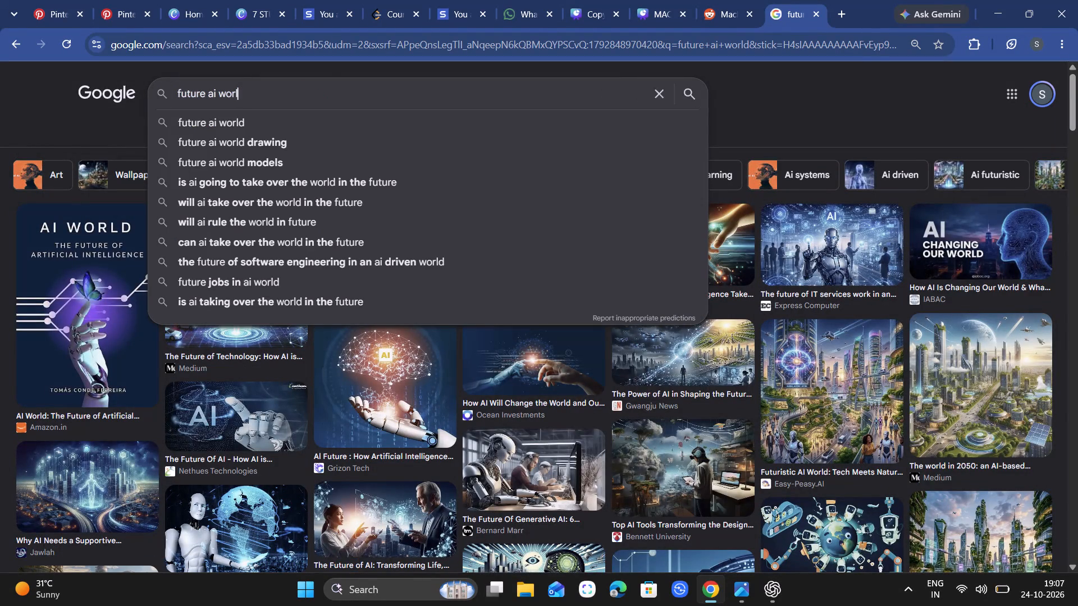
{"action": "key", "text": "space"}
{"action": "type", "text": "of maci"}
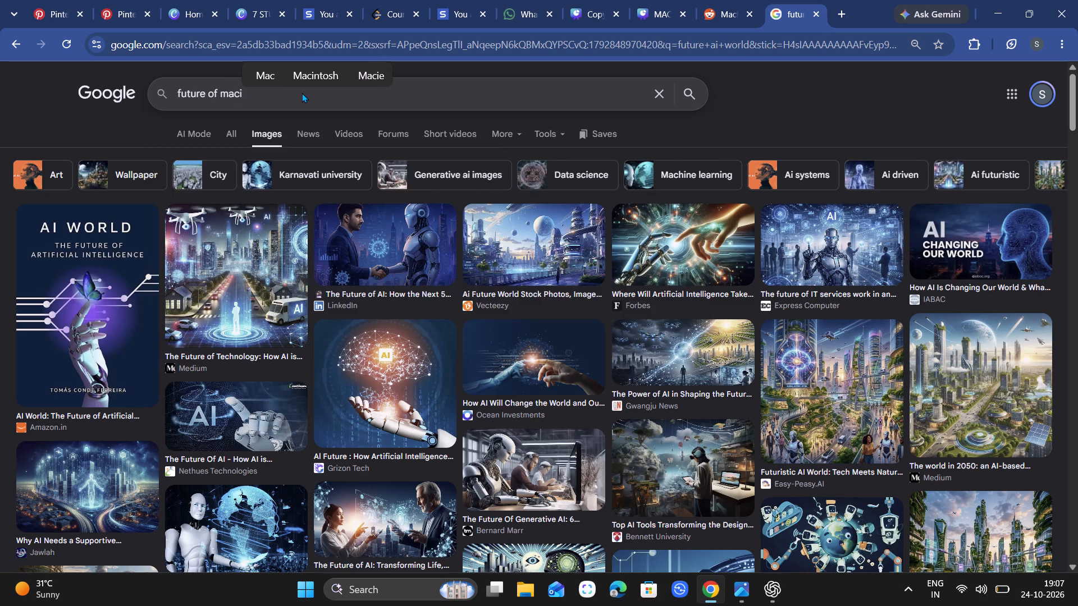
{"action": "key", "text": "BackSpace"}
{"action": "type", "text": "hine learning in"}
{"action": "key", "text": "space"}
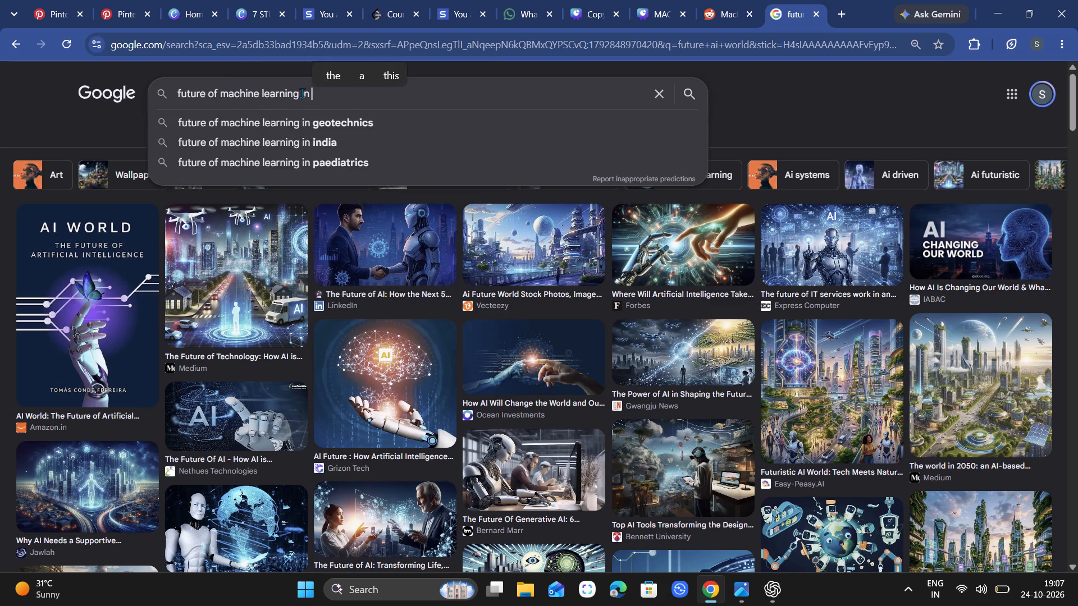
{"action": "type", "text": "amny"}
{"action": "key", "text": "BackSpace"}
{"action": "key", "text": "BackSpace"}
{"action": "key", "text": "BackSpace"}
{"action": "key", "text": "BackSpace"}
{"action": "type", "text": "many"}
{"action": "key", "text": "space"}
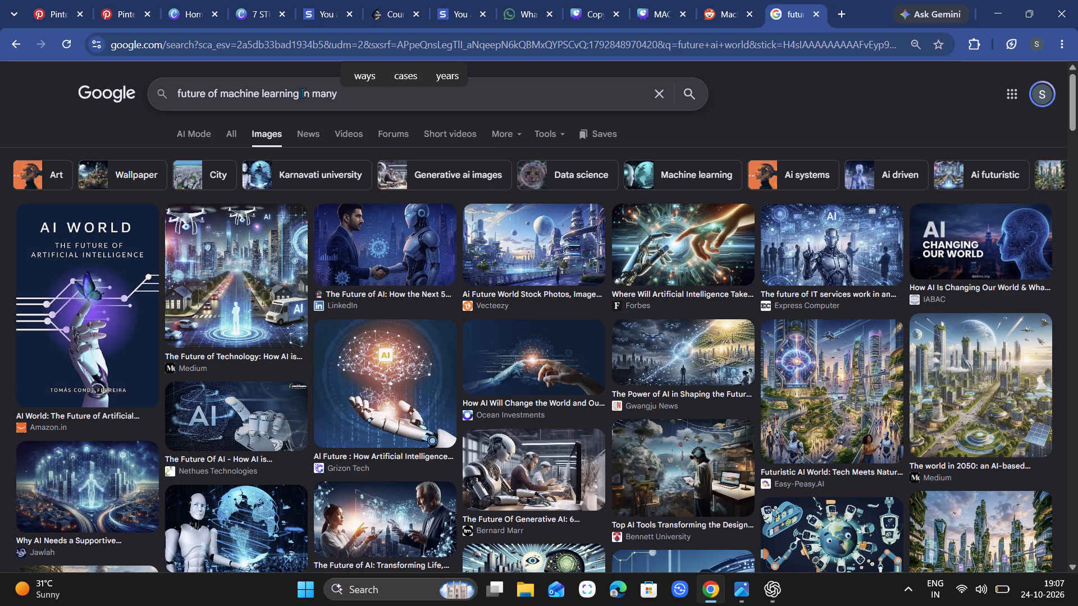
{"action": "type", "text": "secy"}
{"action": "key", "text": "BackSpace"}
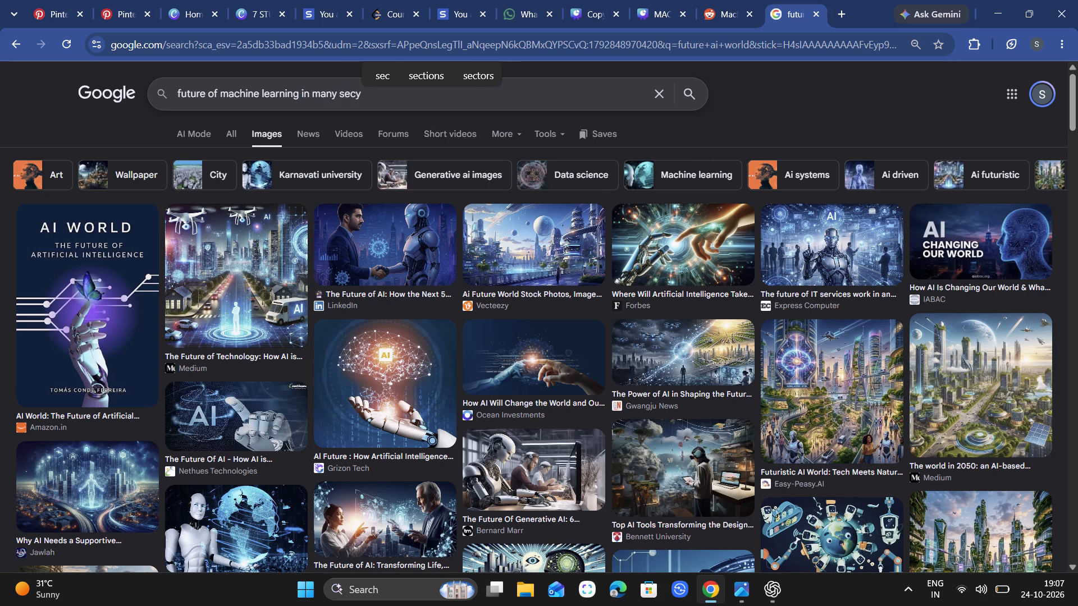
{"action": "type", "text": "tors"}
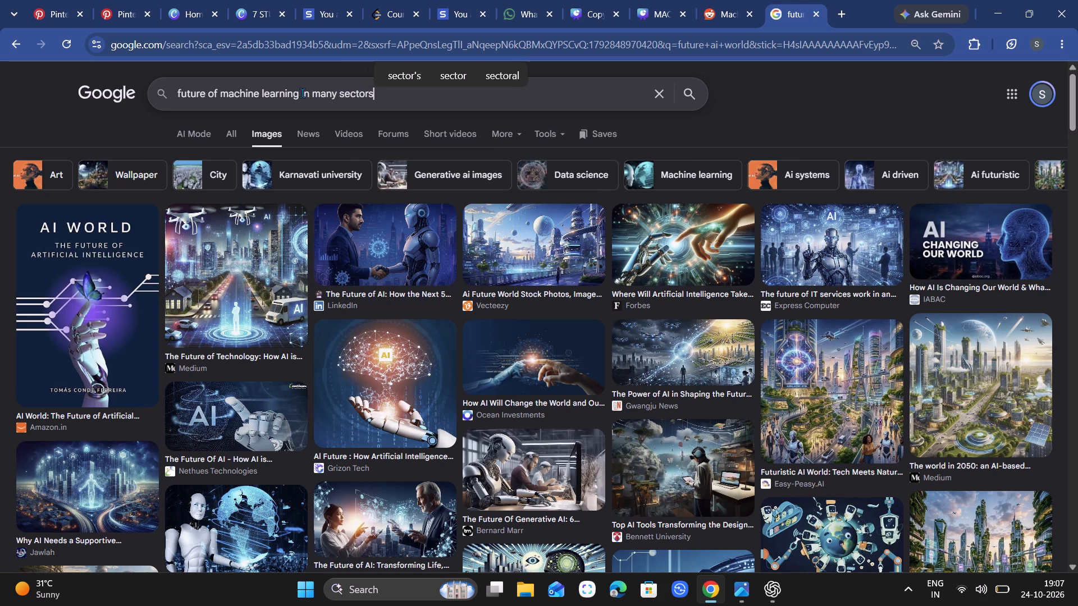
{"action": "key", "text": "Return"}
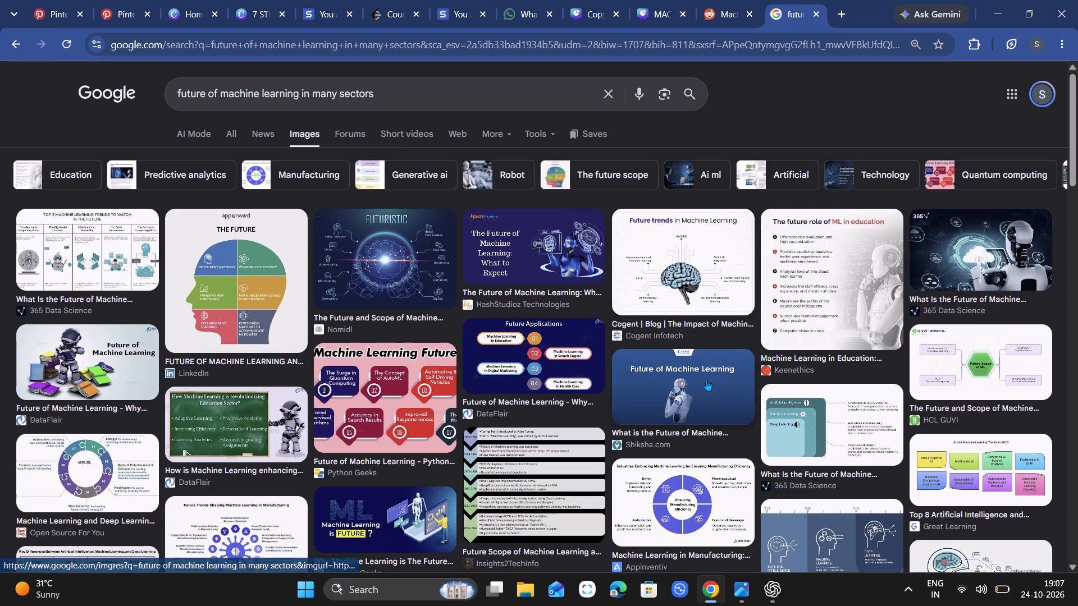
{"action": "left_click", "coordinate": [102, 263]}
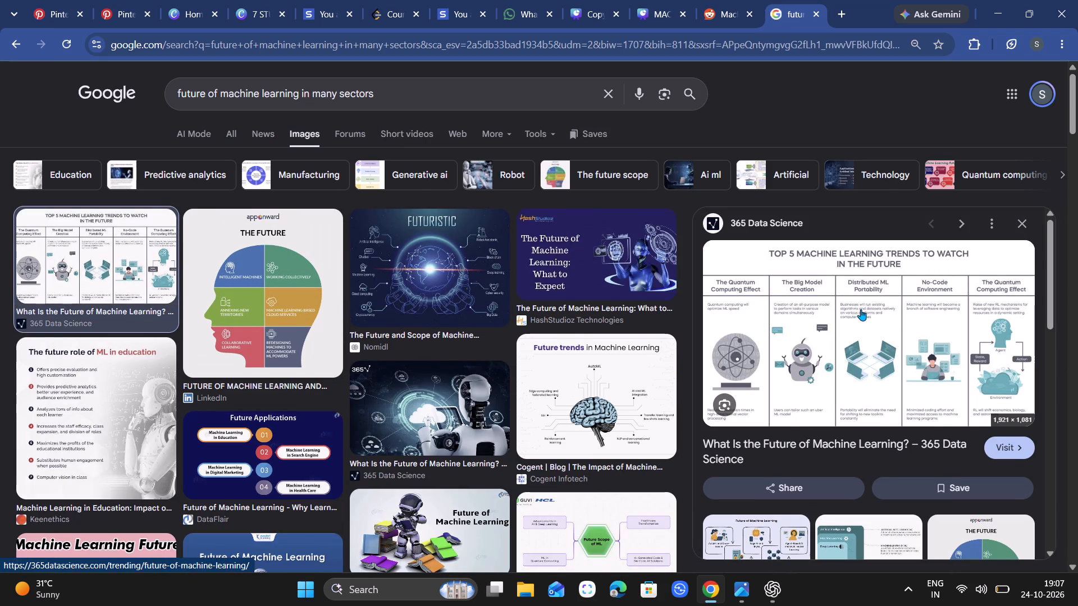
{"action": "scroll", "coordinate": [611, 343], "scroll_direction": "down", "scroll_amount": 2}
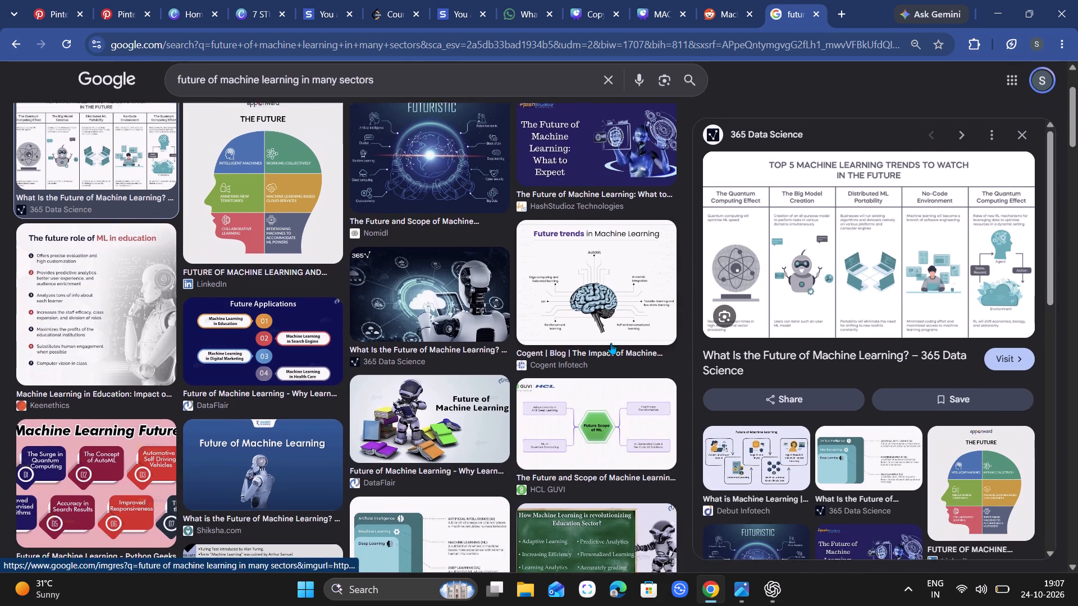
{"action": "scroll", "coordinate": [611, 343], "scroll_direction": "down", "scroll_amount": 4}
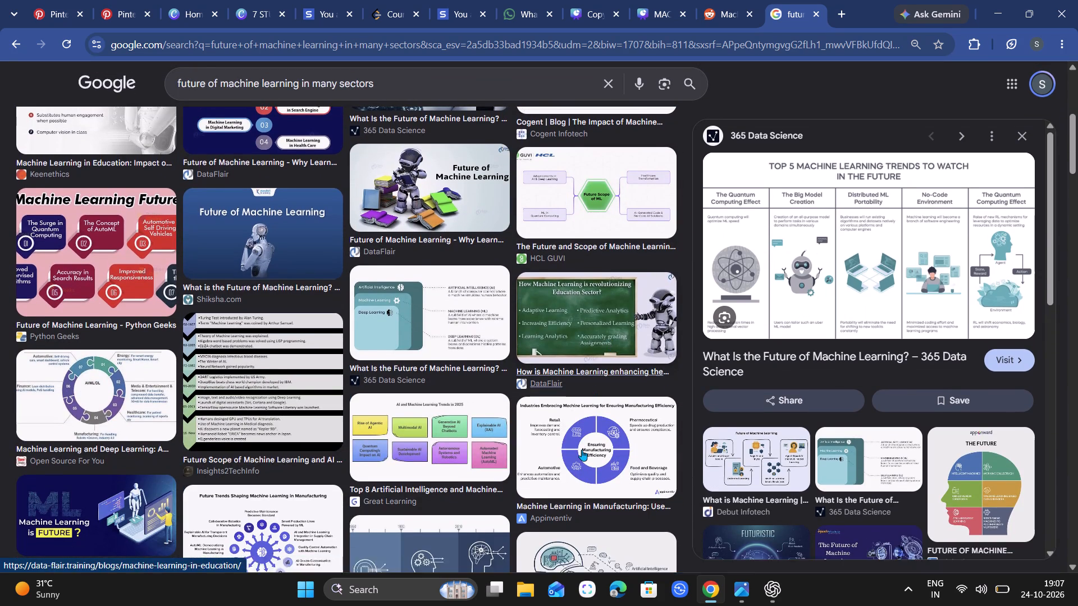
{"action": "scroll", "coordinate": [582, 449], "scroll_direction": "down", "scroll_amount": 1}
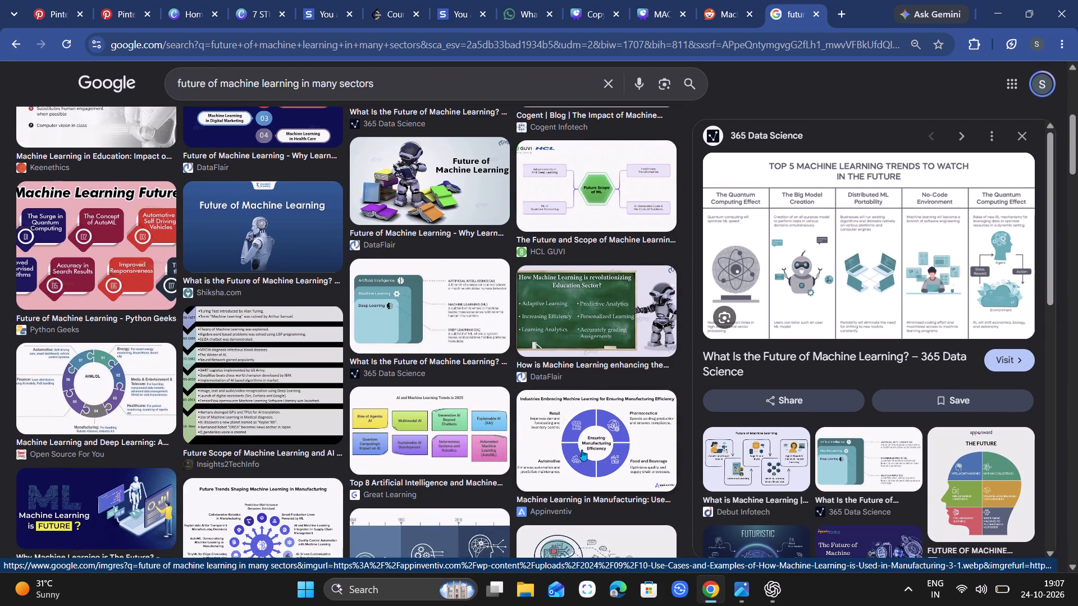
{"action": "scroll", "coordinate": [582, 449], "scroll_direction": "down", "scroll_amount": 6}
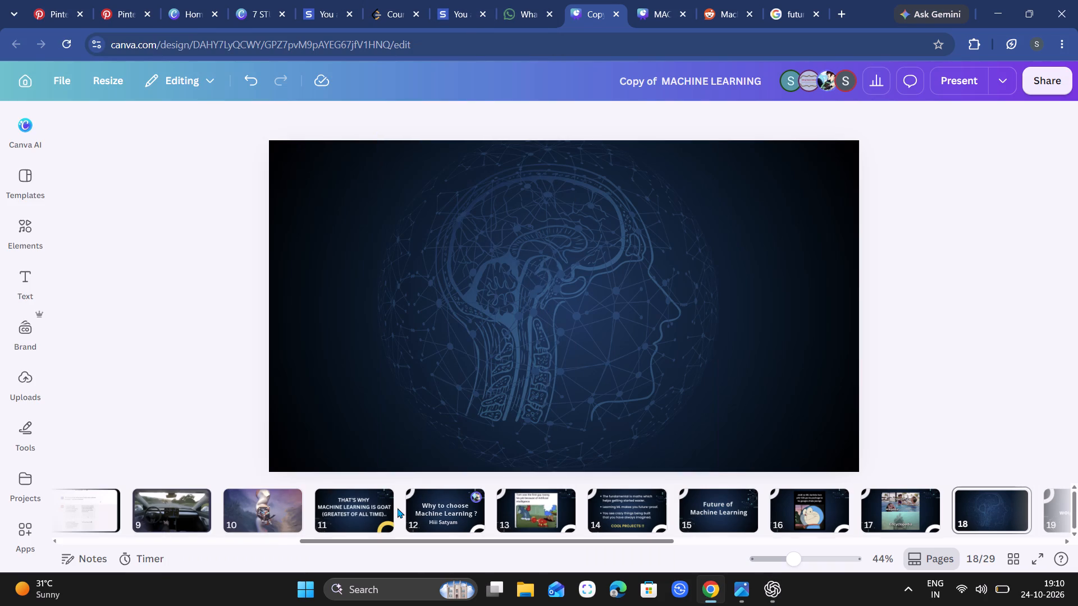
{"action": "scroll", "coordinate": [398, 508], "scroll_direction": "right", "scroll_amount": 1}
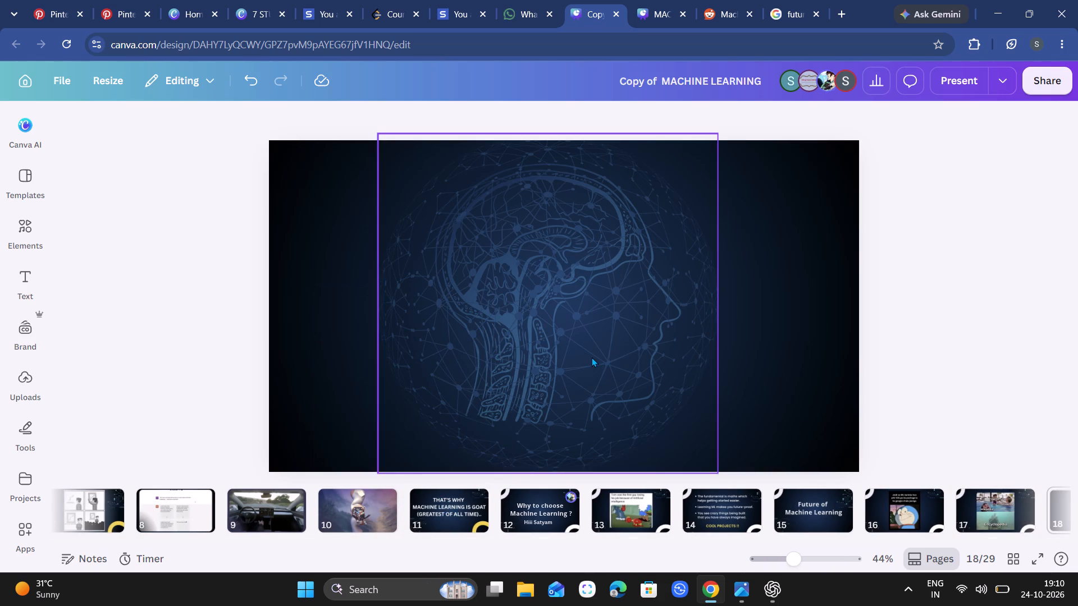
{"action": "left_click", "coordinate": [353, 508]}
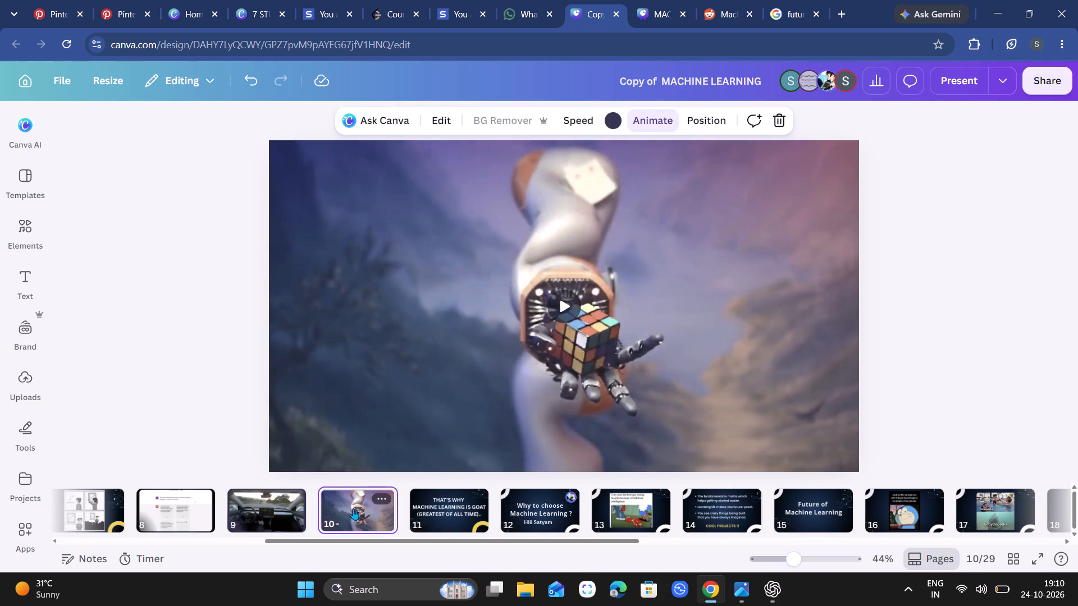
{"action": "scroll", "coordinate": [738, 302], "scroll_direction": "left", "scroll_amount": 1}
{"action": "scroll", "coordinate": [739, 518], "scroll_direction": "left", "scroll_amount": 4}
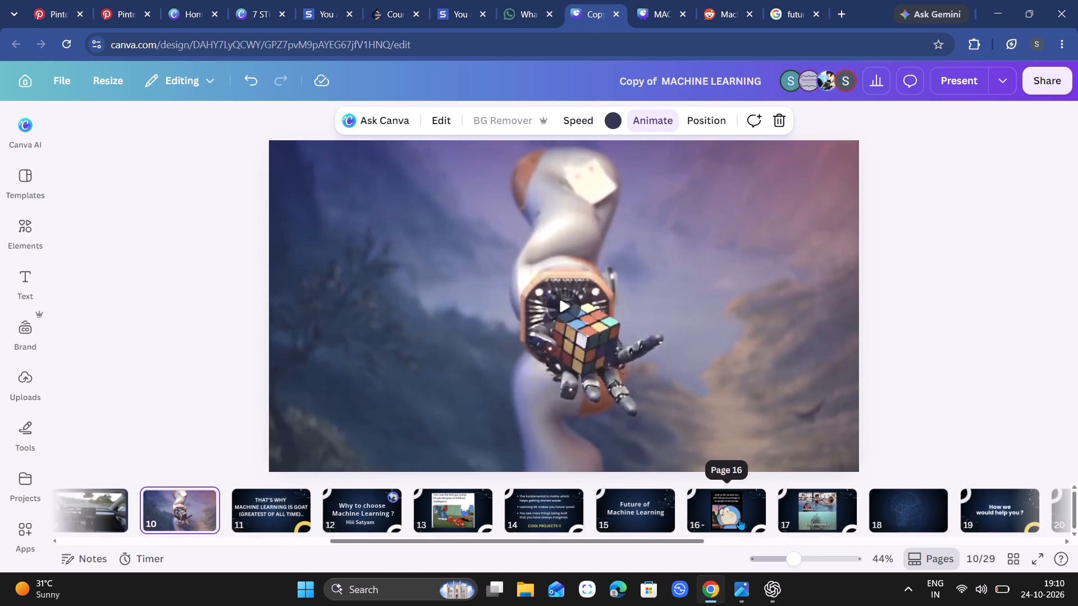
{"action": "scroll", "coordinate": [739, 518], "scroll_direction": "left", "scroll_amount": 1}
{"action": "left_click", "coordinate": [856, 510]}
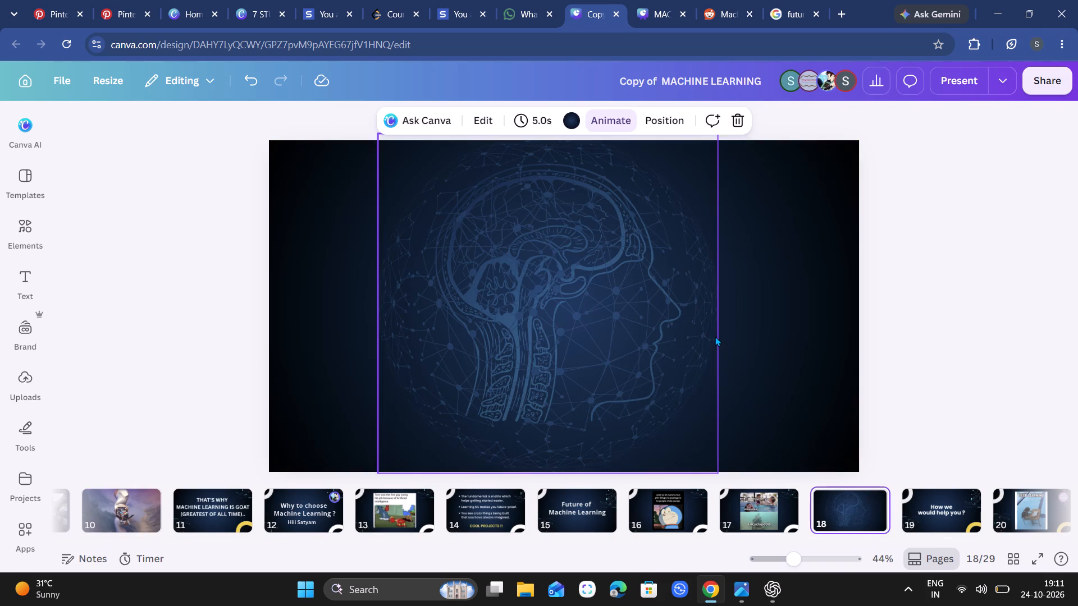
{"action": "left_click", "coordinate": [759, 508]}
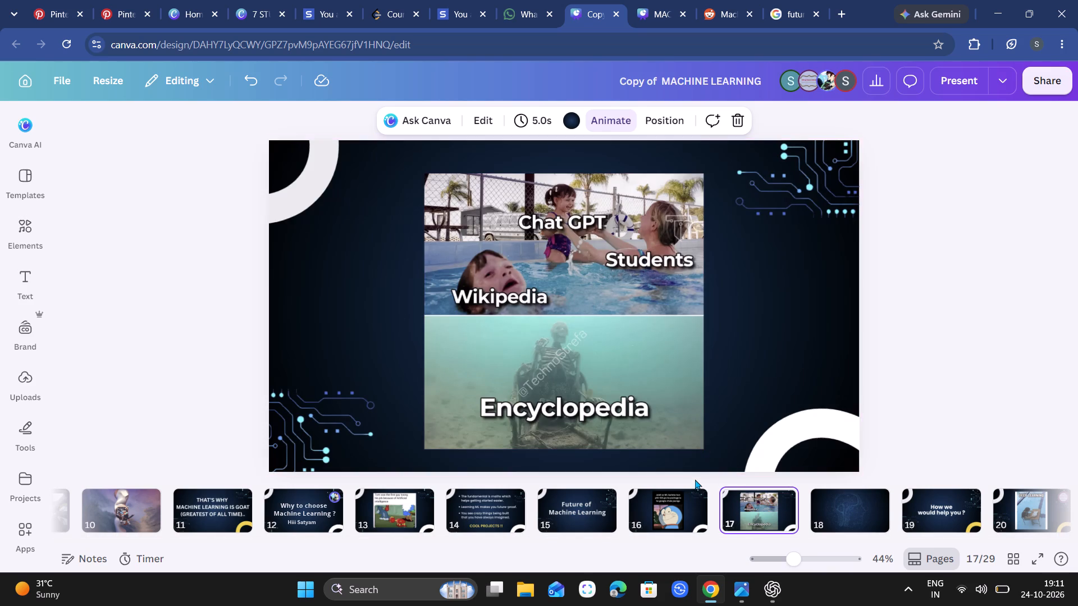
{"action": "left_click", "coordinate": [681, 515]}
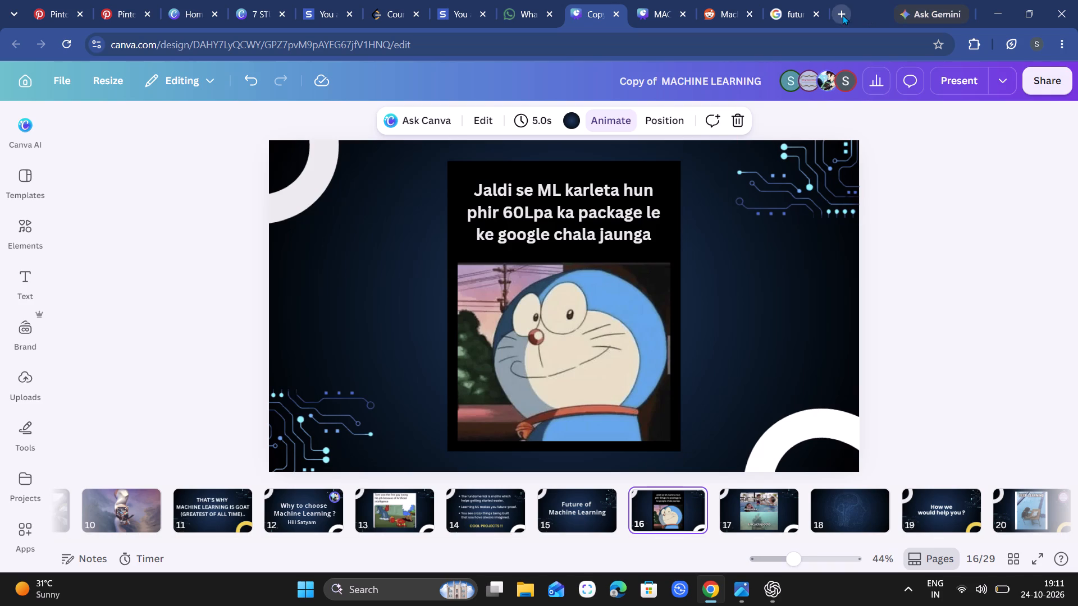
Search Google Images for "future of machine learning in many sectors meme".
{"action": "left_click", "coordinate": [791, 6]}
{"action": "left_click", "coordinate": [415, 79]}
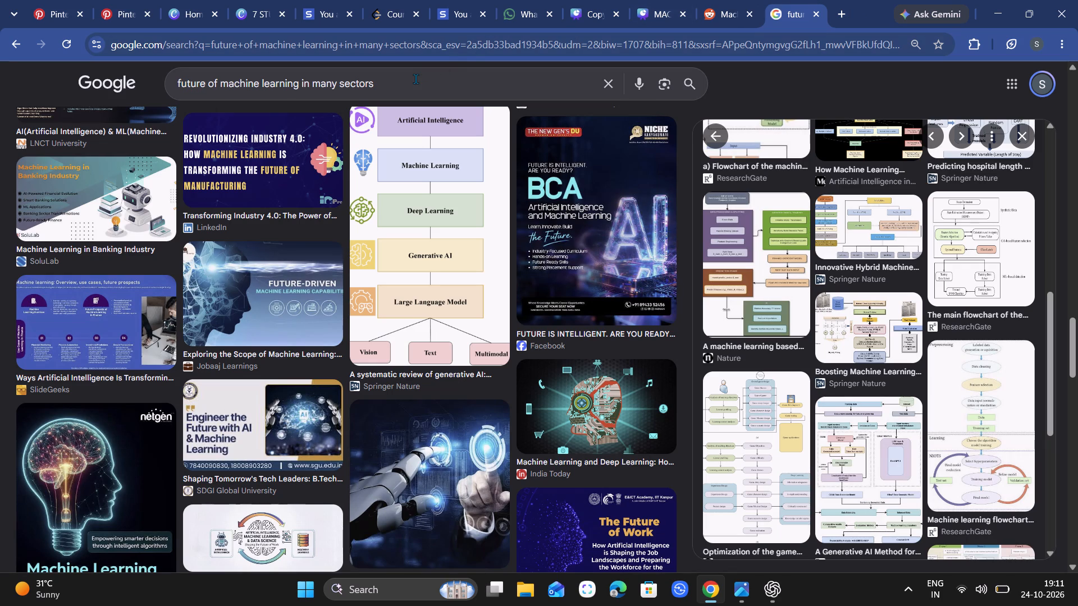
{"action": "key", "text": "space"}
{"action": "type", "text": "em"}
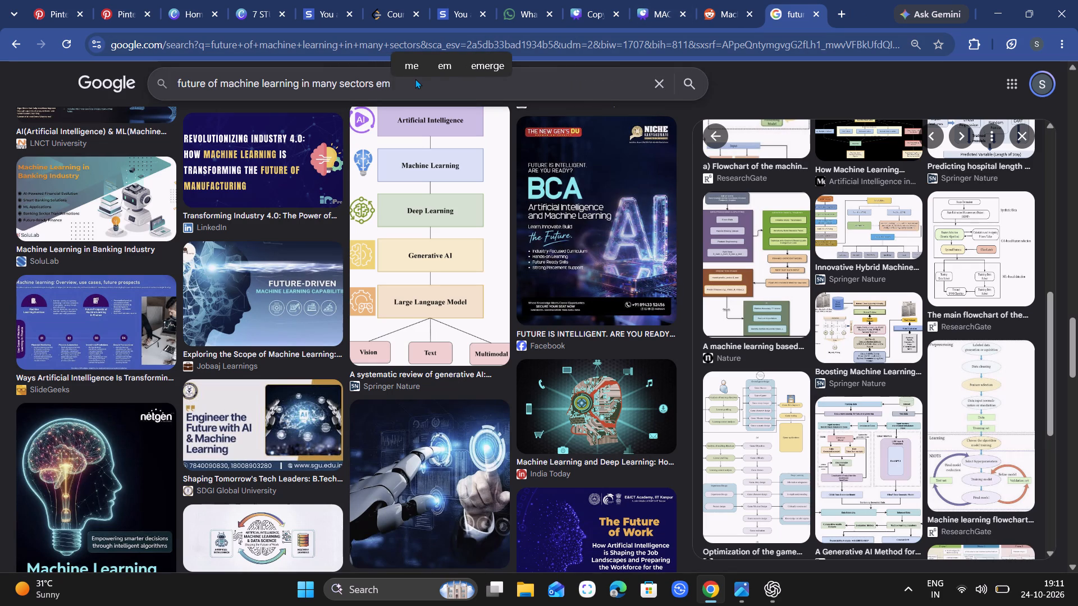
{"action": "key", "text": "BackSpace"}
{"action": "key", "text": "BackSpace"}
{"action": "type", "text": "meme"}
{"action": "key", "text": "Return"}
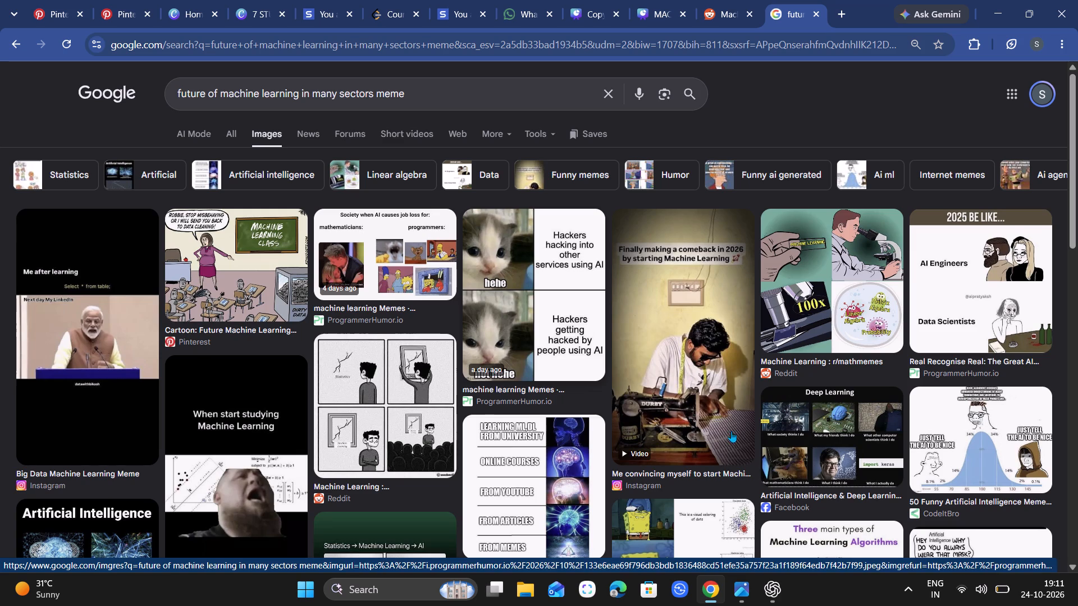
Look through the Google Images results for memes about the future of machine learning.
{"action": "scroll", "coordinate": [851, 477], "scroll_direction": "down", "scroll_amount": 4}
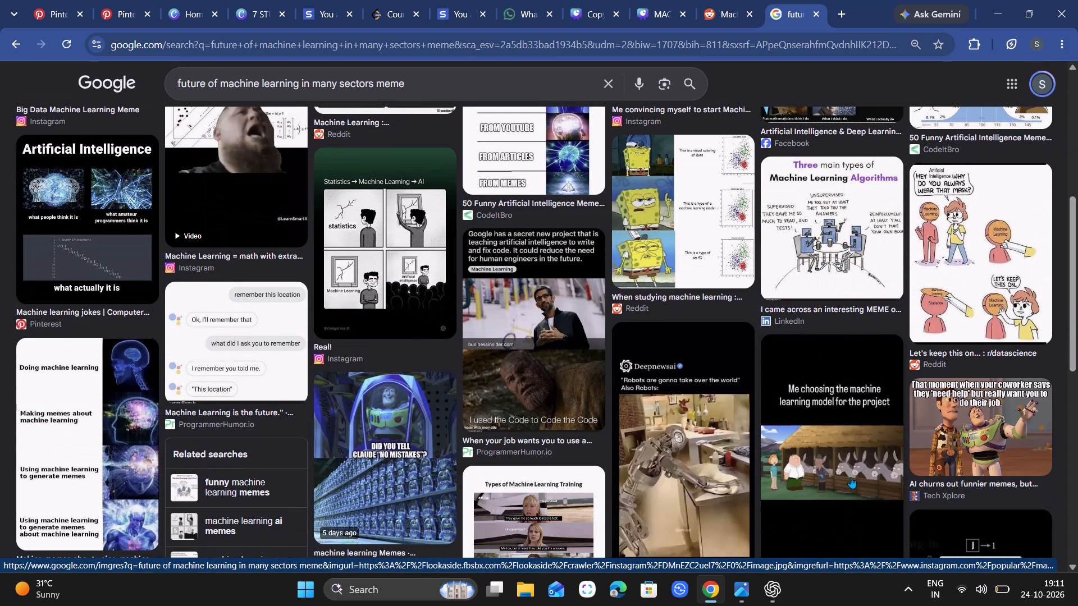
{"action": "scroll", "coordinate": [851, 477], "scroll_direction": "down", "scroll_amount": 5}
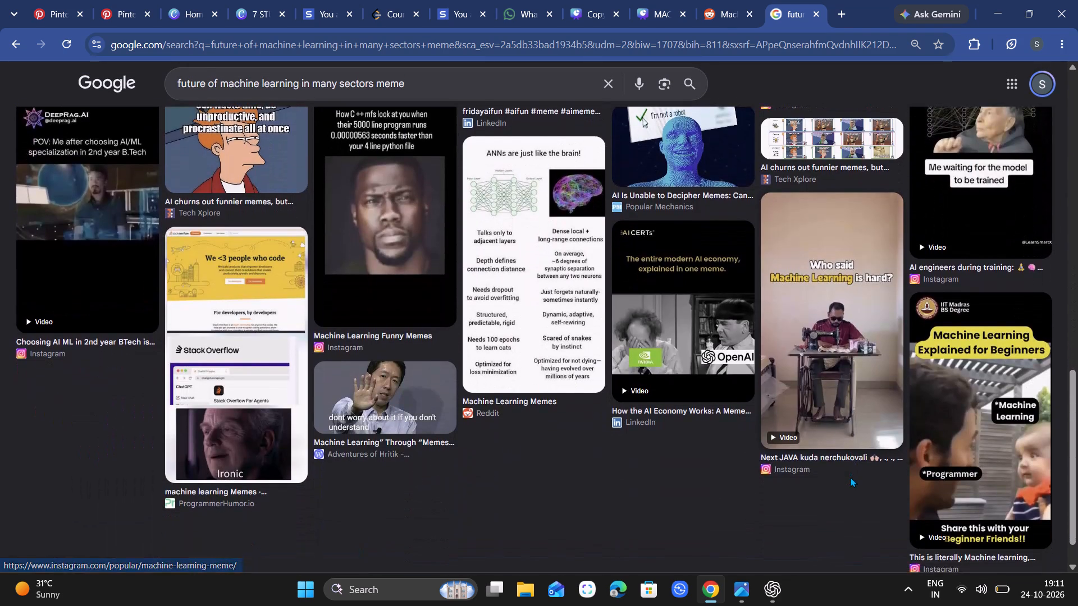
{"action": "scroll", "coordinate": [851, 477], "scroll_direction": "down", "scroll_amount": 3}
{"action": "scroll", "coordinate": [851, 477], "scroll_direction": "up", "scroll_amount": 4}
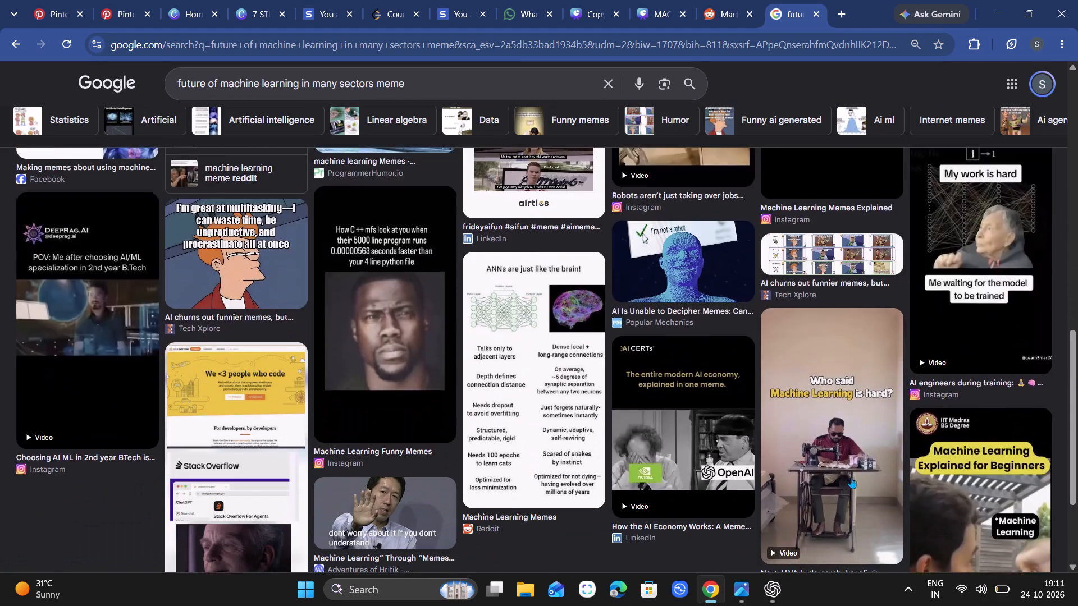
{"action": "scroll", "coordinate": [851, 477], "scroll_direction": "up", "scroll_amount": 1}
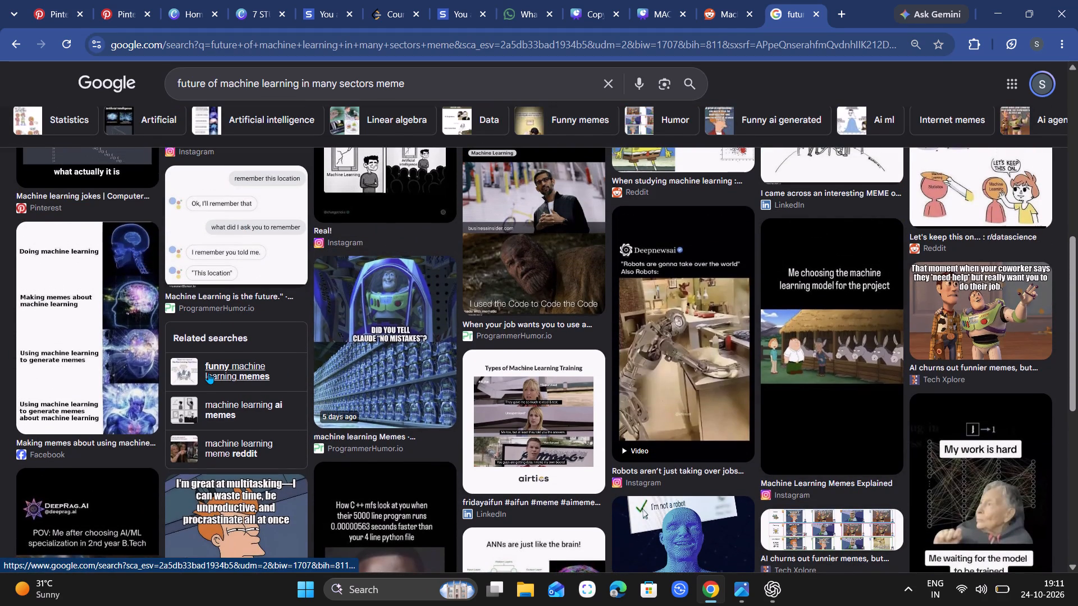
Open the related image search "funny machine learning memes" and look through its results.
{"action": "left_click", "coordinate": [250, 371]}
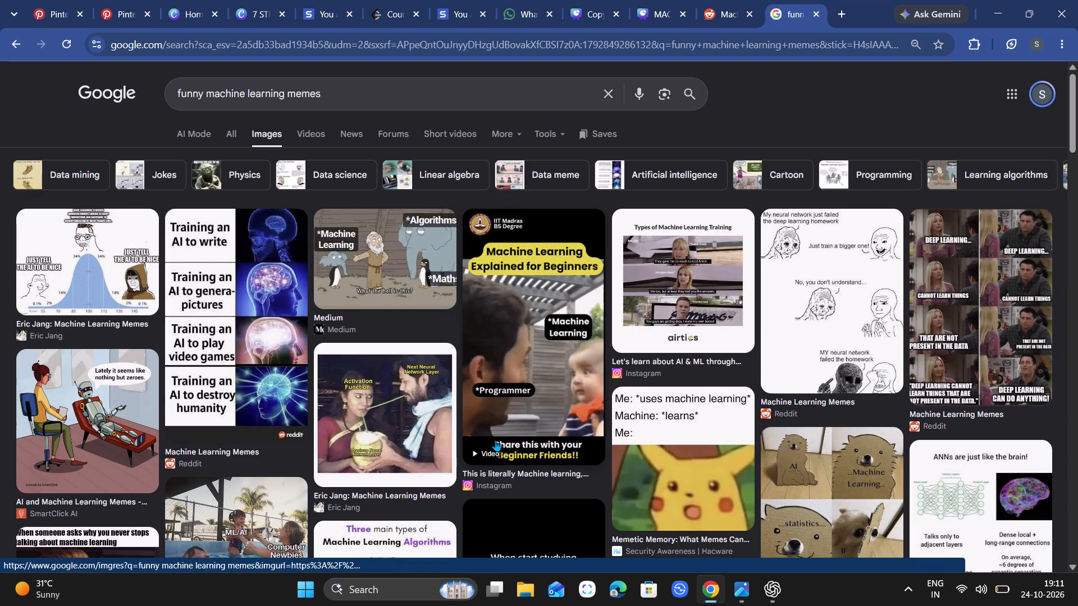
{"action": "scroll", "coordinate": [495, 440], "scroll_direction": "down", "scroll_amount": 1}
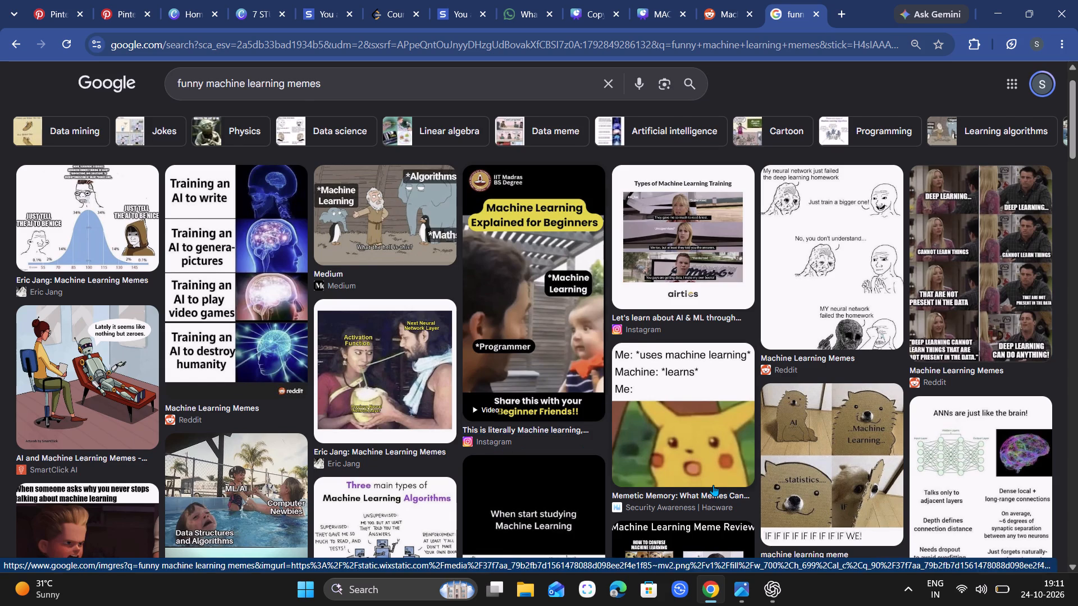
{"action": "scroll", "coordinate": [713, 485], "scroll_direction": "down", "scroll_amount": 3}
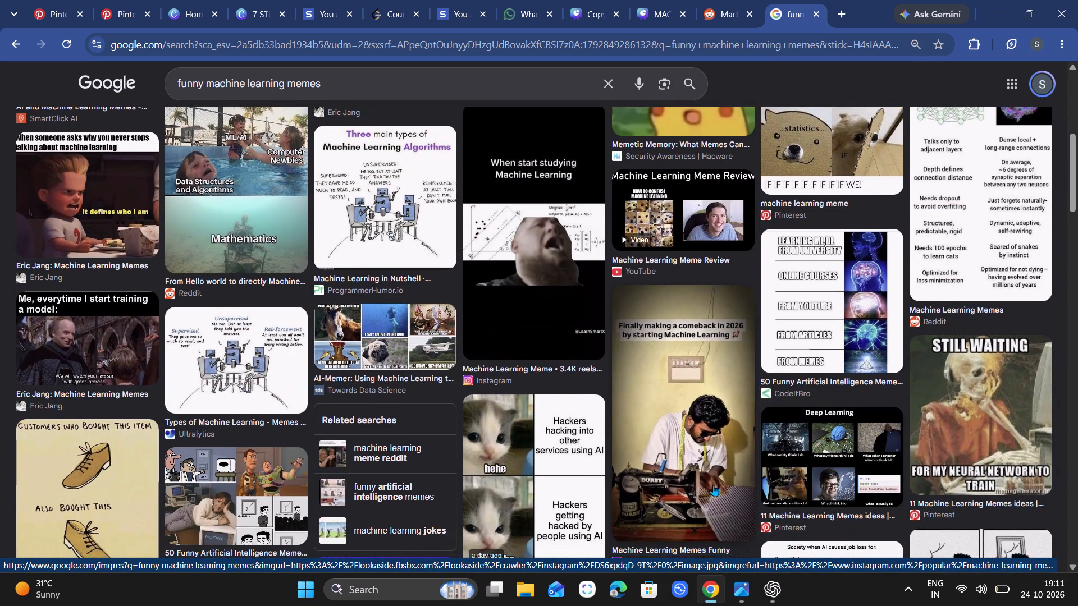
{"action": "scroll", "coordinate": [713, 485], "scroll_direction": "down", "scroll_amount": 3}
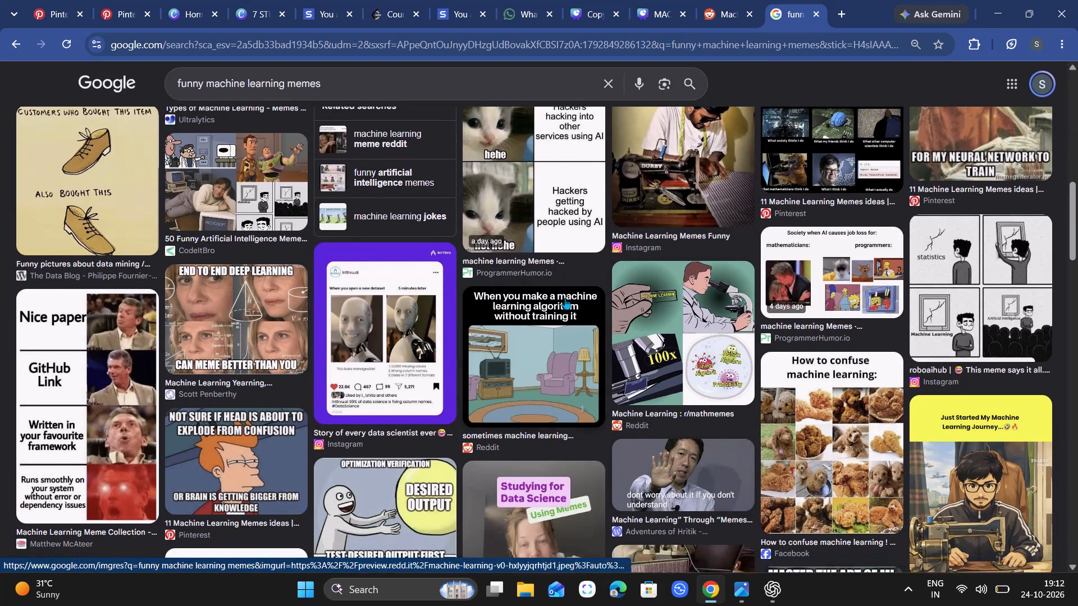
Find Pinterest through a Google search in a new tab and open the Pinterest site.
{"action": "left_click", "coordinate": [126, 15]}
{"action": "left_click", "coordinate": [48, 16]}
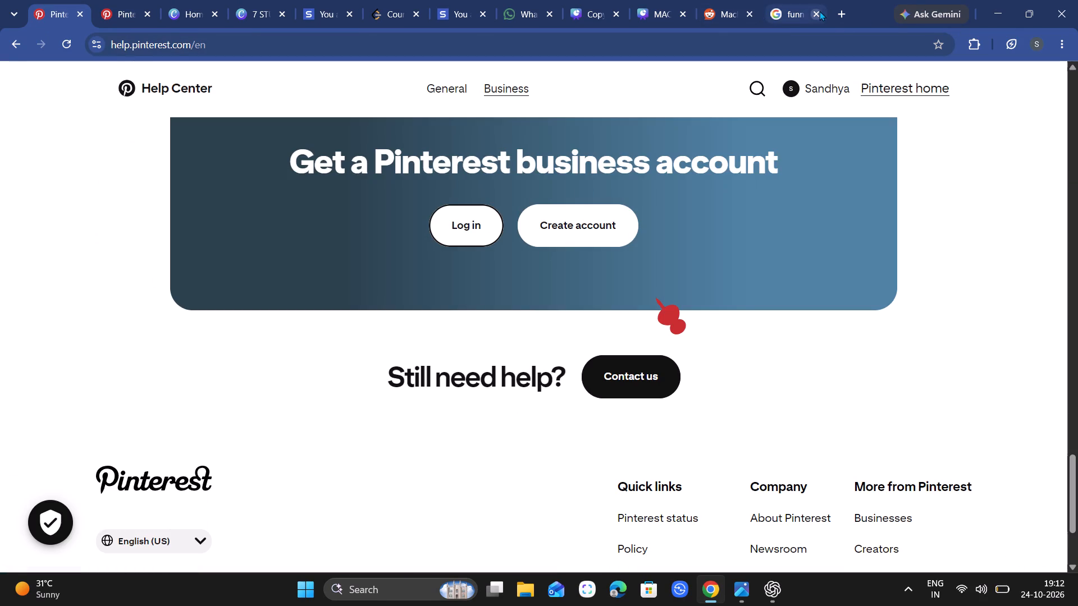
{"action": "left_click", "coordinate": [843, 13]}
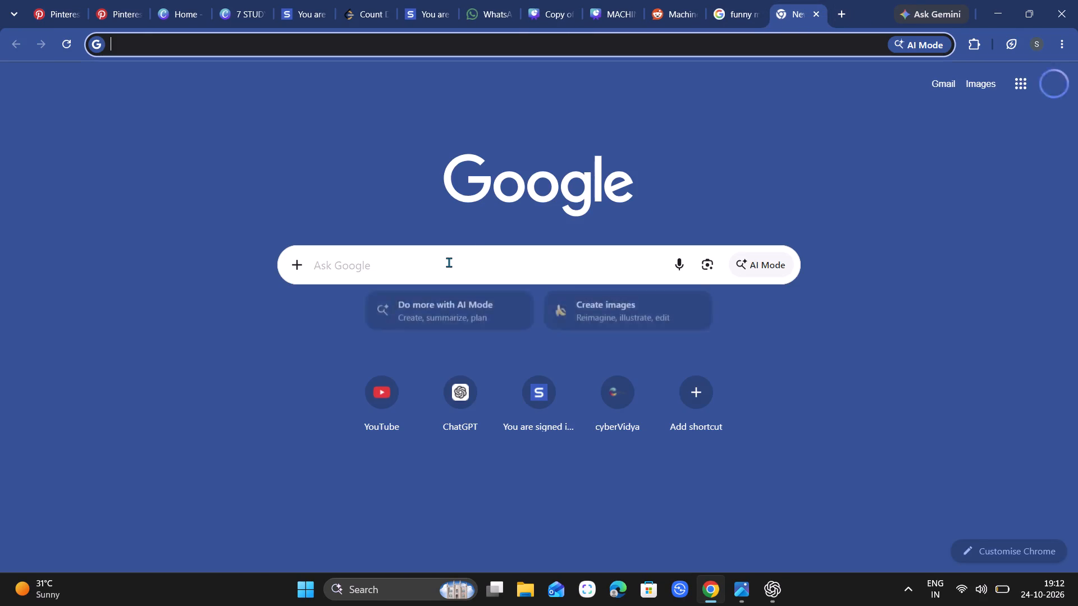
{"action": "left_click", "coordinate": [449, 262]}
{"action": "type", "text": "pib"}
{"action": "key", "text": "BackSpace"}
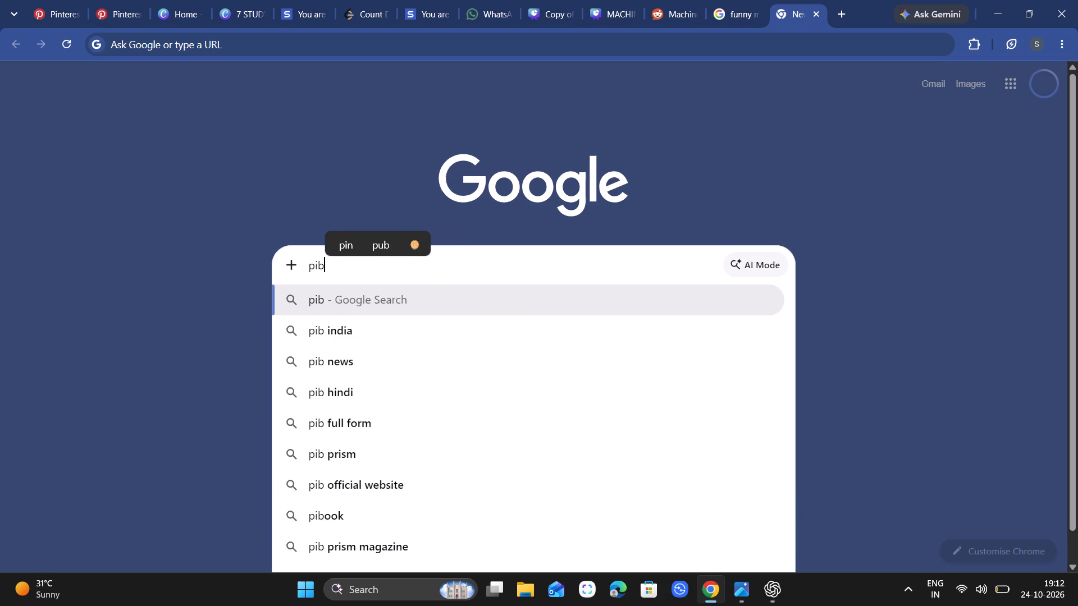
{"action": "type", "text": "nteresr"}
{"action": "key", "text": "Return"}
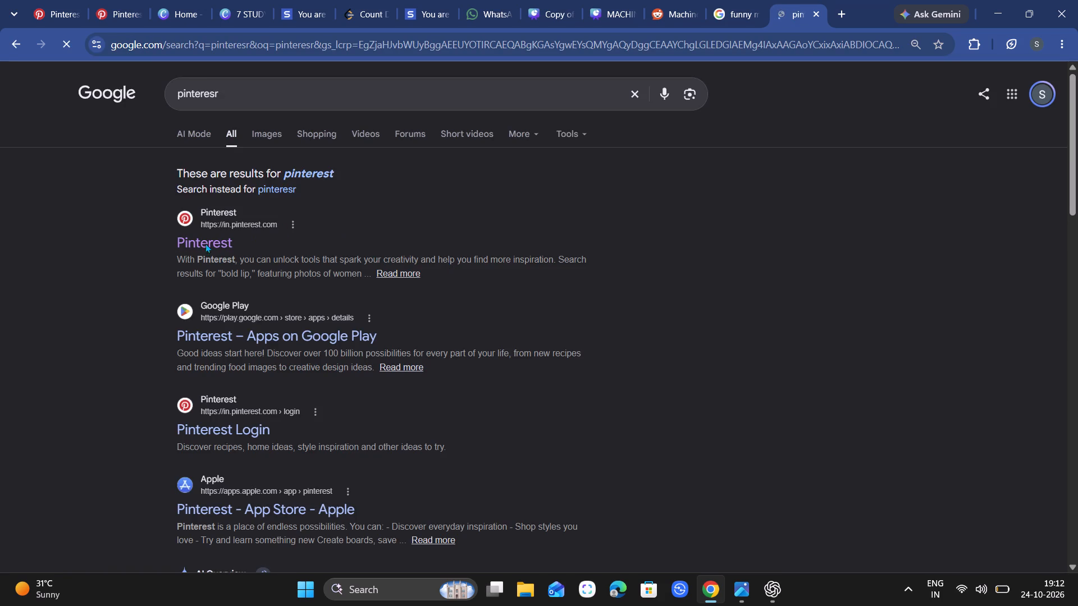
{"action": "left_click", "coordinate": [203, 244]}
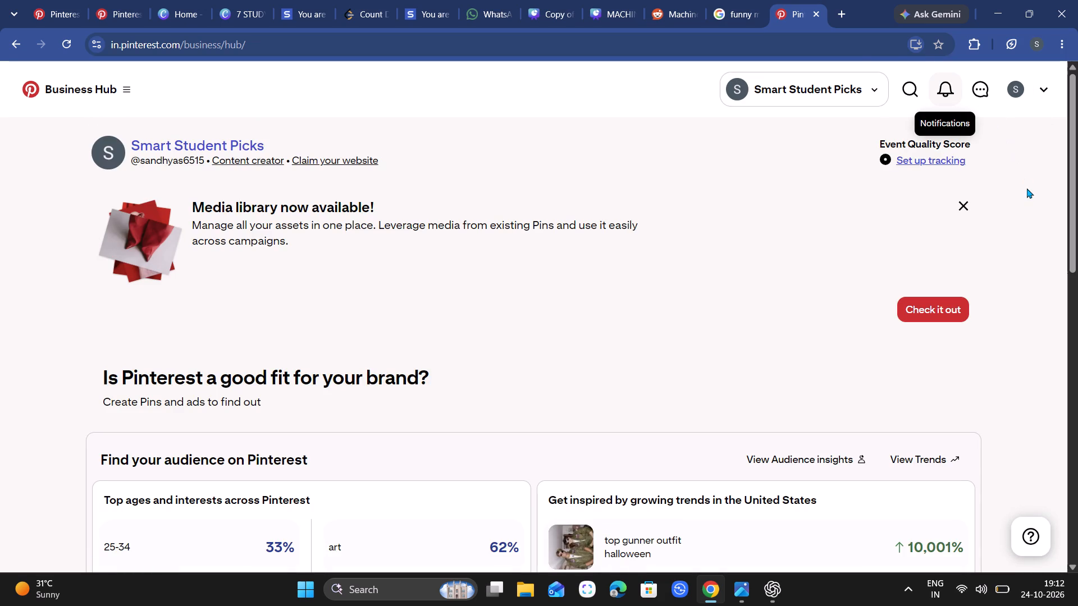
Open the Smart Student Picks profile page on Pinterest and start a search there.
{"action": "left_click", "coordinate": [1016, 80]}
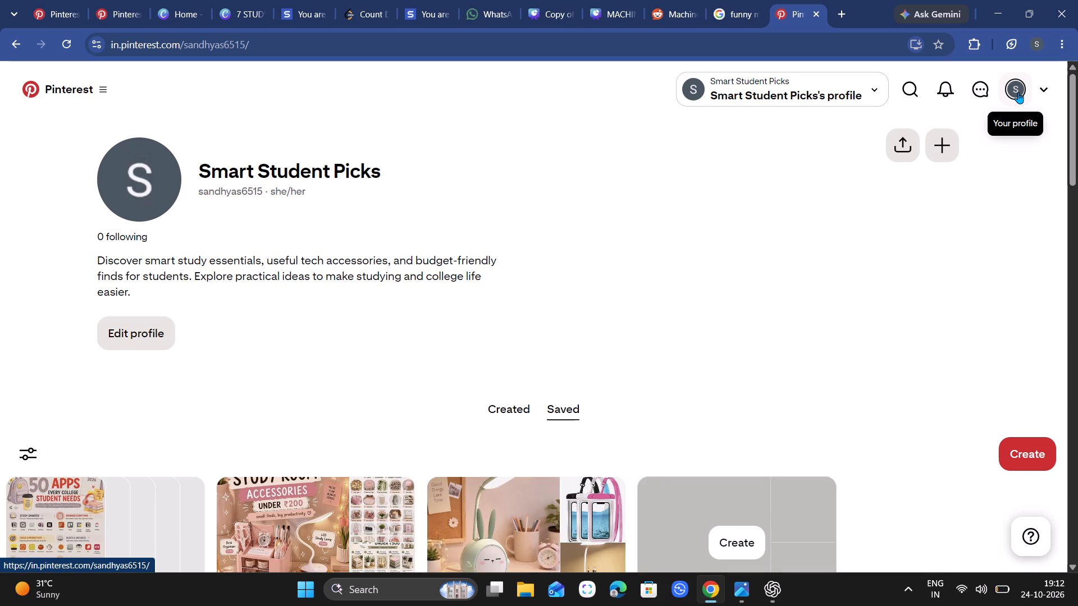
{"action": "left_click", "coordinate": [1018, 92]}
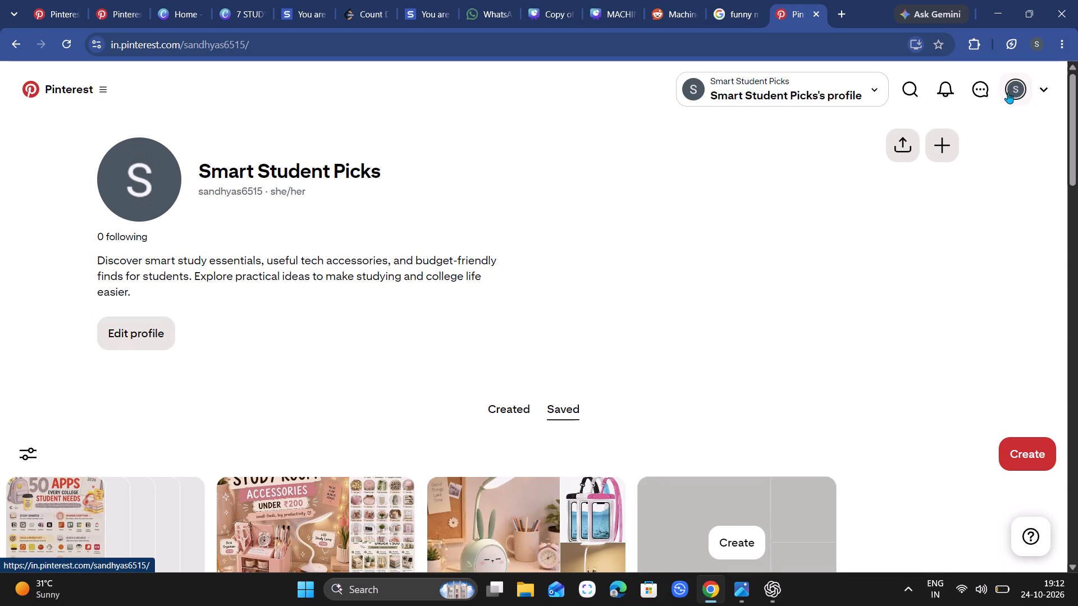
{"action": "left_click", "coordinate": [921, 94]}
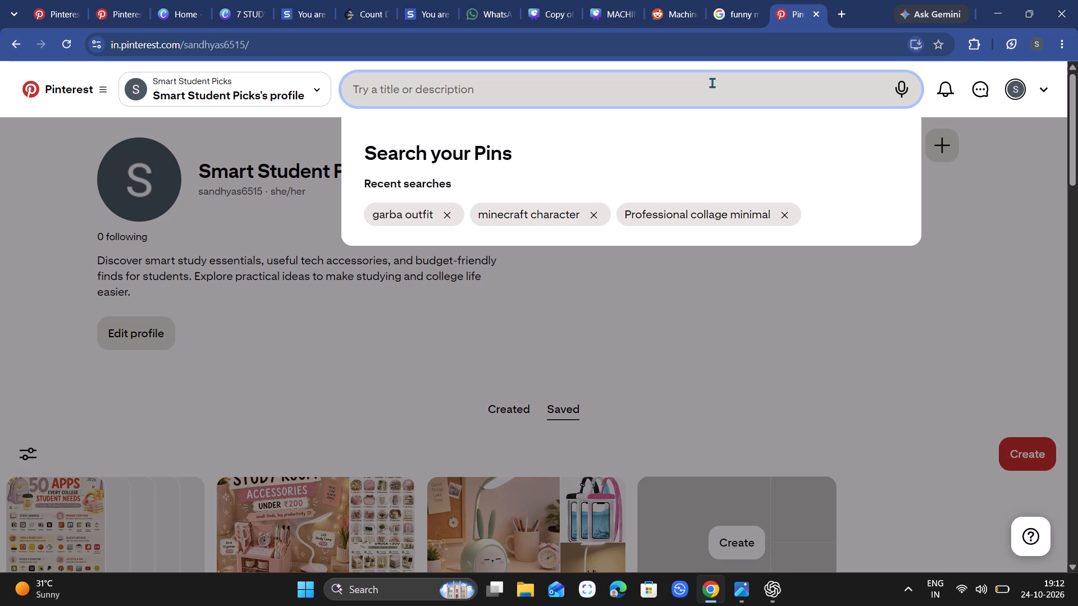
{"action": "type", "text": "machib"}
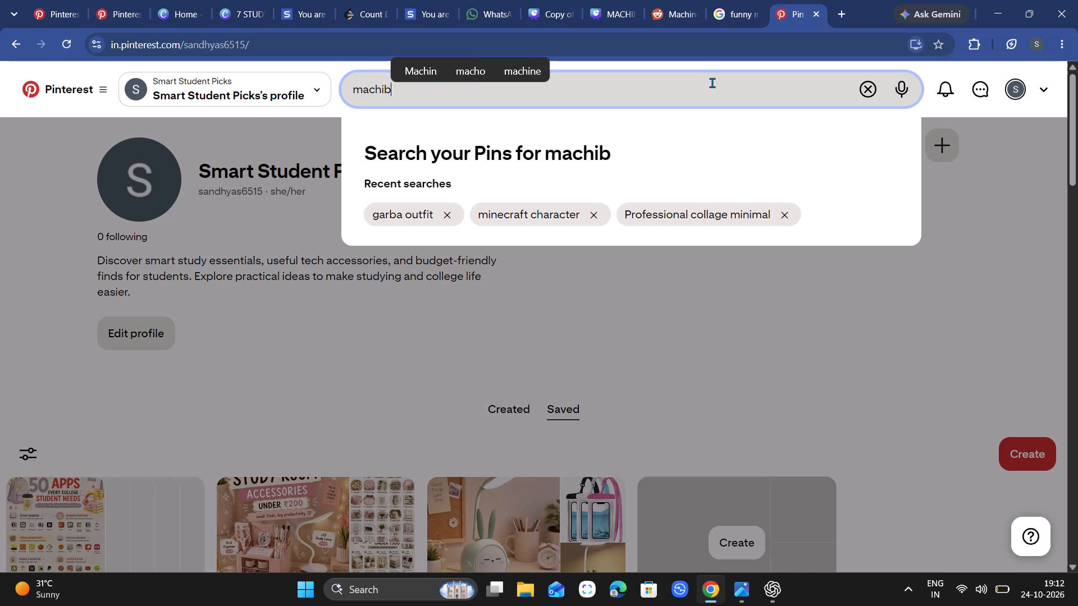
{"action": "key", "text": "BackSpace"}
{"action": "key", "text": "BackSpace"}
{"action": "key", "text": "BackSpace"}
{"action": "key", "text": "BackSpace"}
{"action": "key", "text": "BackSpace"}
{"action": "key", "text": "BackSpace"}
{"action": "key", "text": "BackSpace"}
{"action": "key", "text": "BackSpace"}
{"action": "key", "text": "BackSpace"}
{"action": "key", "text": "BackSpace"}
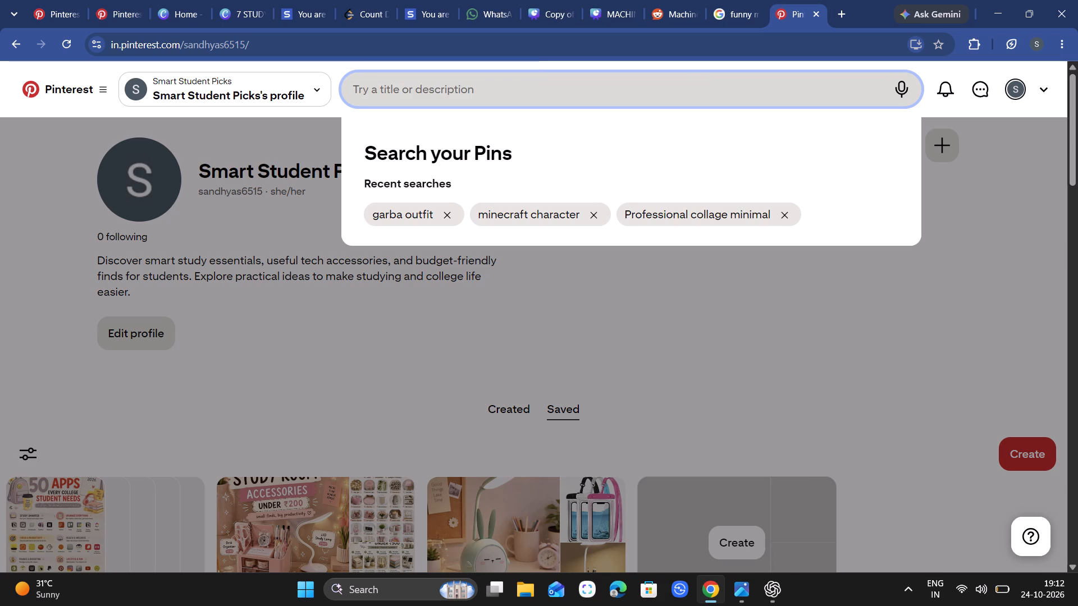
Search Pinterest for "future of machine learning memes".
{"action": "type", "text": "future of machie"}
{"action": "key", "text": "BackSpace"}
{"action": "type", "text": "ne"}
{"action": "key", "text": "space"}
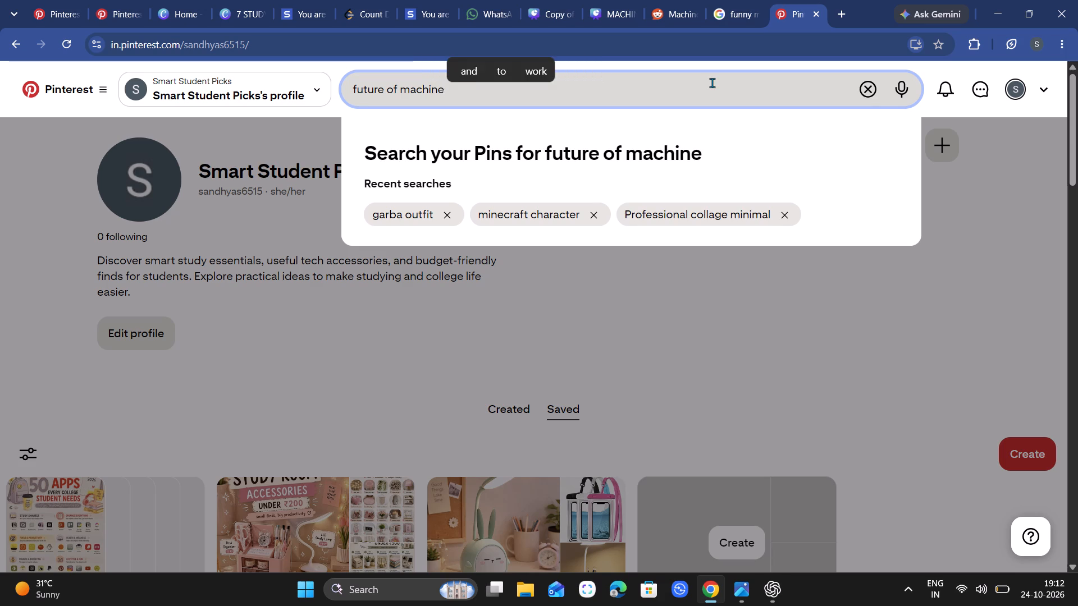
{"action": "type", "text": "learning memes"}
{"action": "key", "text": "Return"}
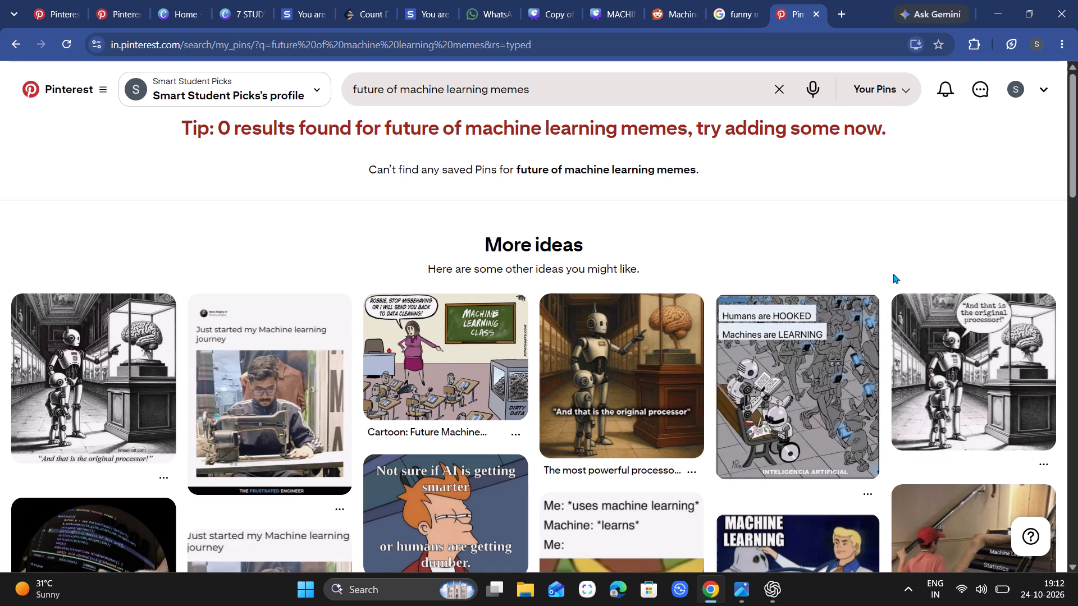
Look through the suggested Pins for a meme that fits the future of machine learning page.
{"action": "scroll", "coordinate": [893, 273], "scroll_direction": "down", "scroll_amount": 1}
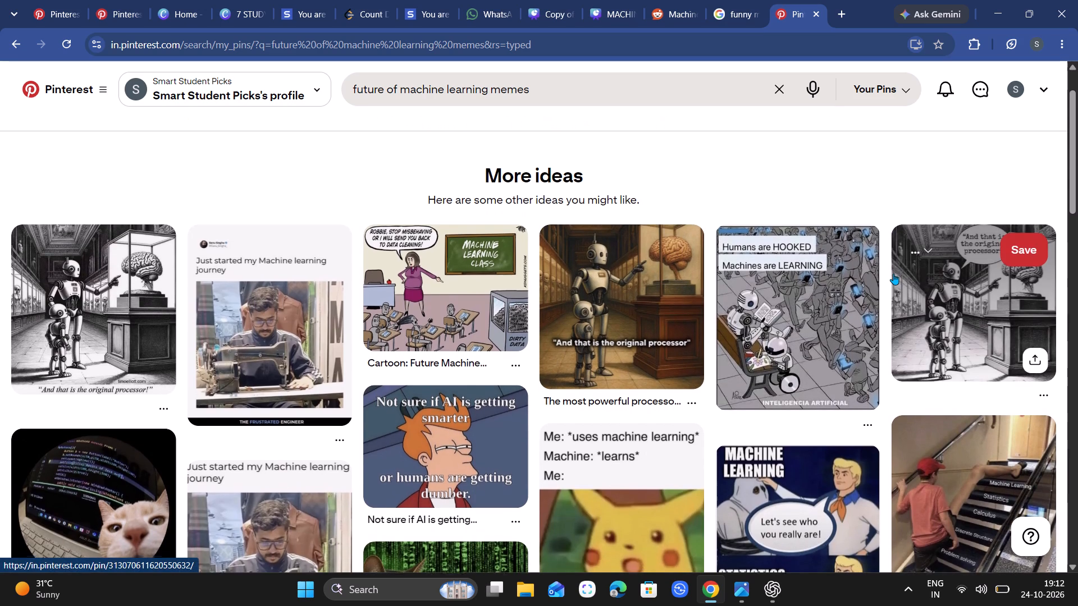
{"action": "scroll", "coordinate": [893, 273], "scroll_direction": "down", "scroll_amount": 1}
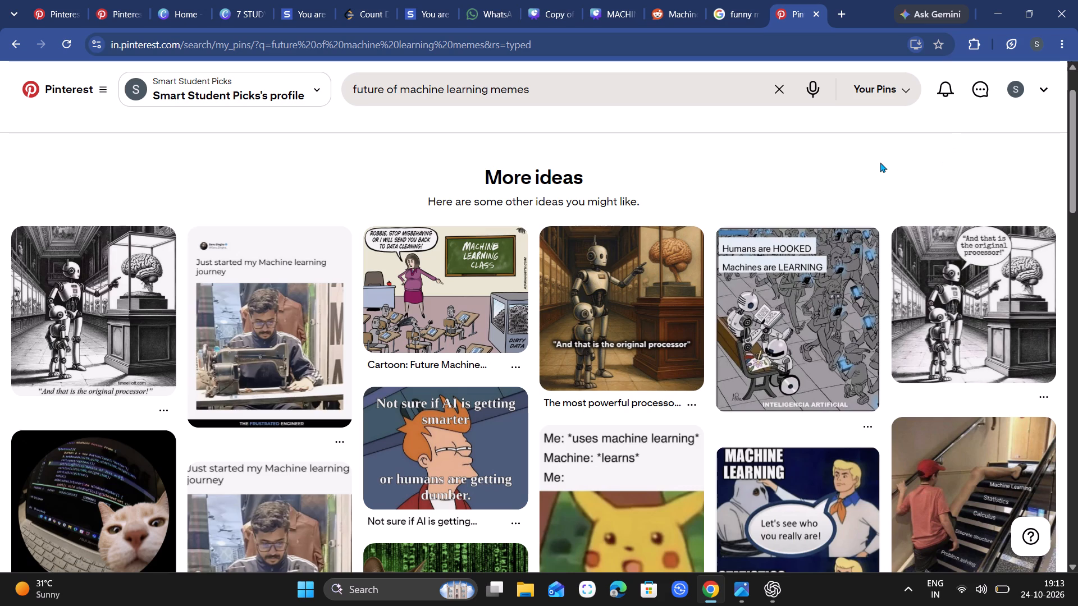
{"action": "scroll", "coordinate": [719, 299], "scroll_direction": "down", "scroll_amount": 3}
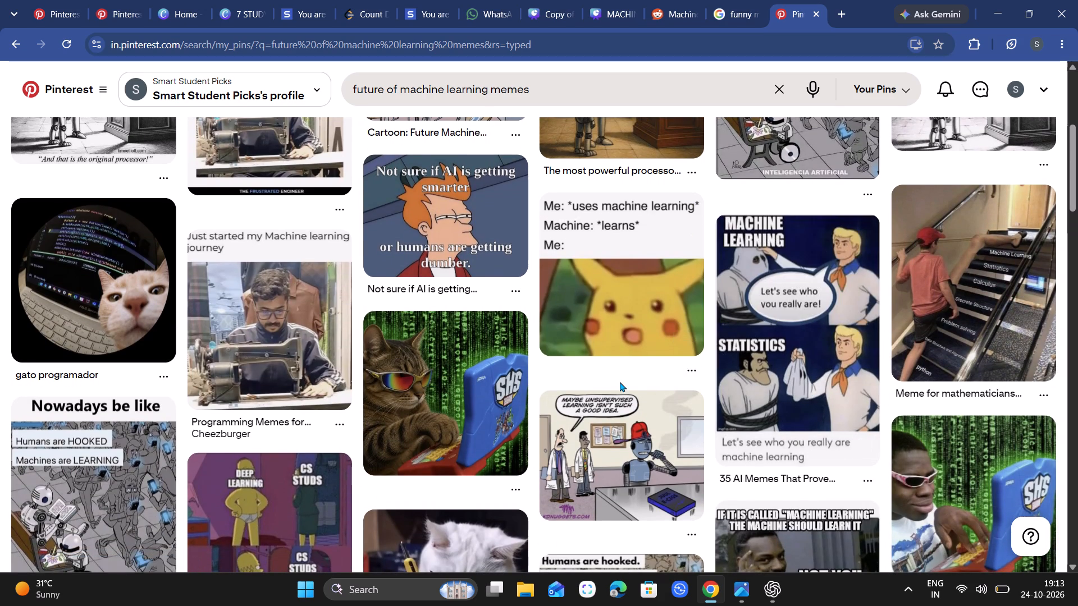
{"action": "scroll", "coordinate": [620, 382], "scroll_direction": "down", "scroll_amount": 5}
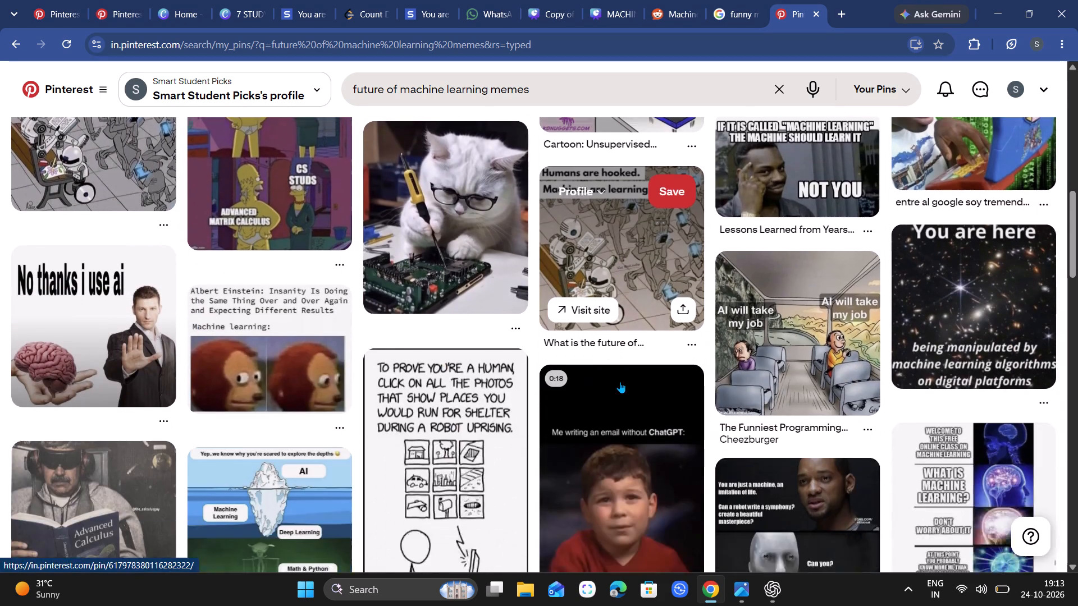
{"action": "scroll", "coordinate": [620, 382], "scroll_direction": "down", "scroll_amount": 3}
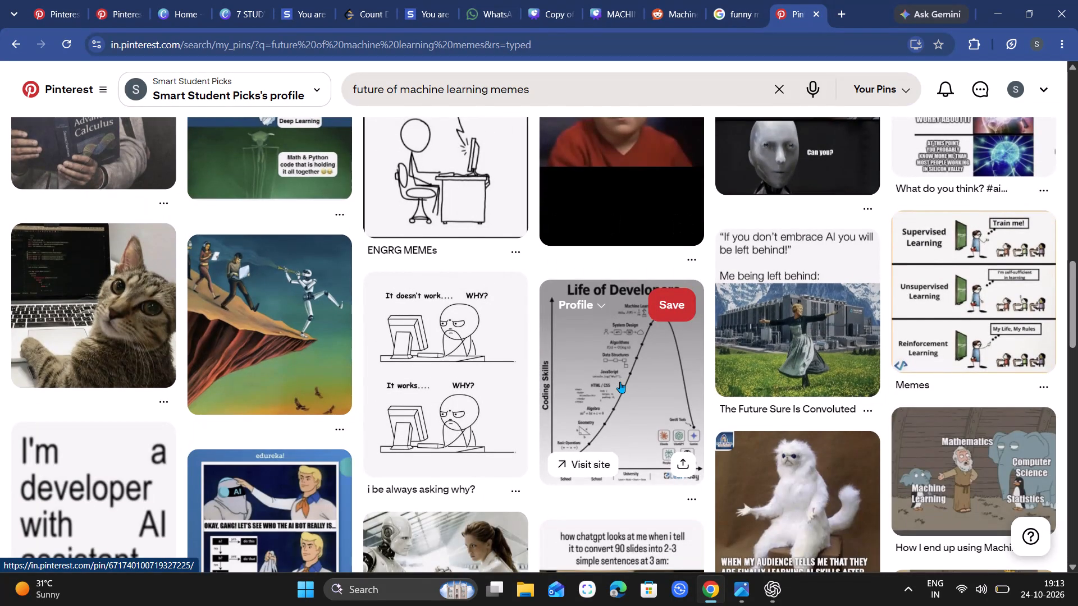
{"action": "scroll", "coordinate": [620, 382], "scroll_direction": "down", "scroll_amount": 2}
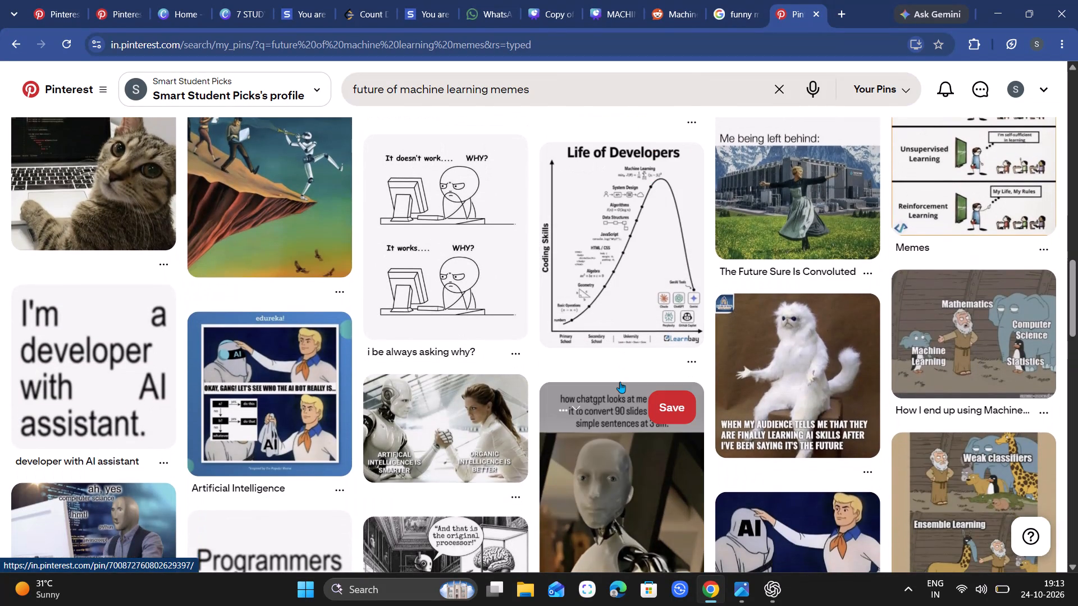
{"action": "scroll", "coordinate": [620, 382], "scroll_direction": "down", "scroll_amount": 3}
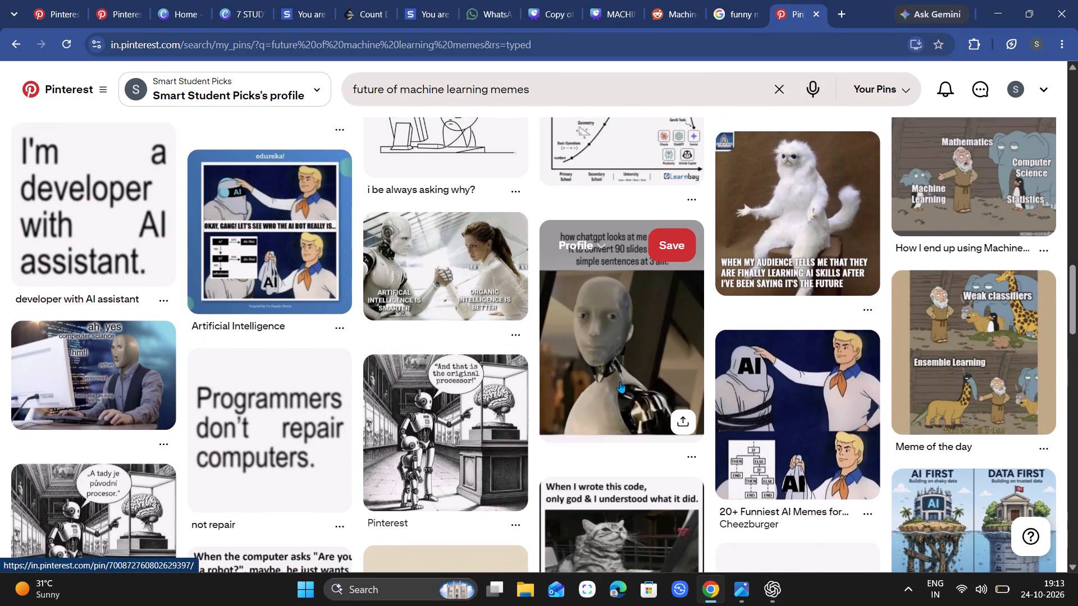
{"action": "scroll", "coordinate": [620, 382], "scroll_direction": "down", "scroll_amount": 2}
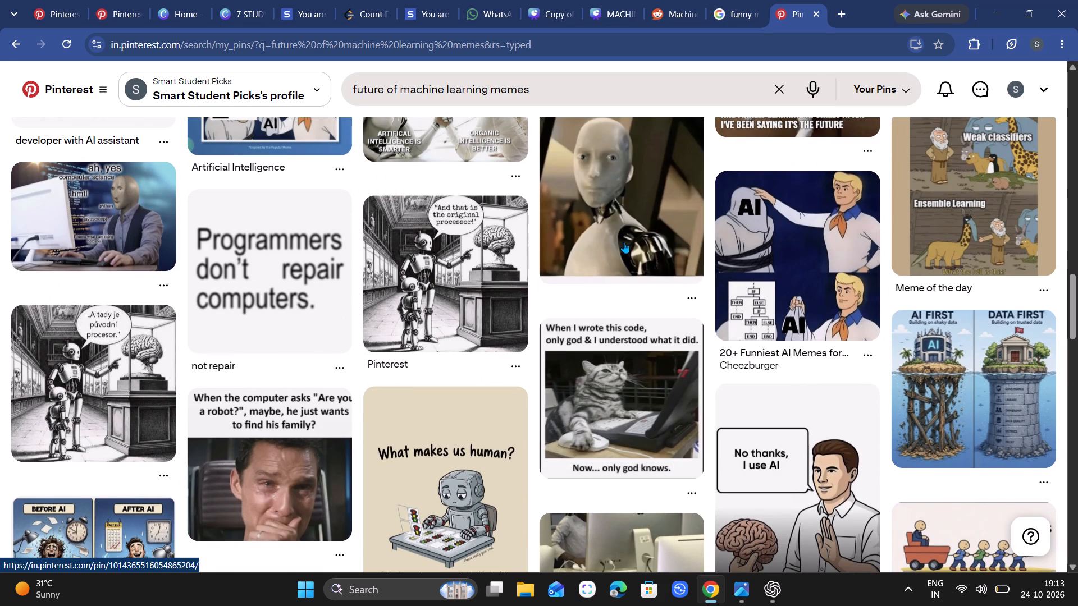
{"action": "scroll", "coordinate": [624, 242], "scroll_direction": "down", "scroll_amount": 5}
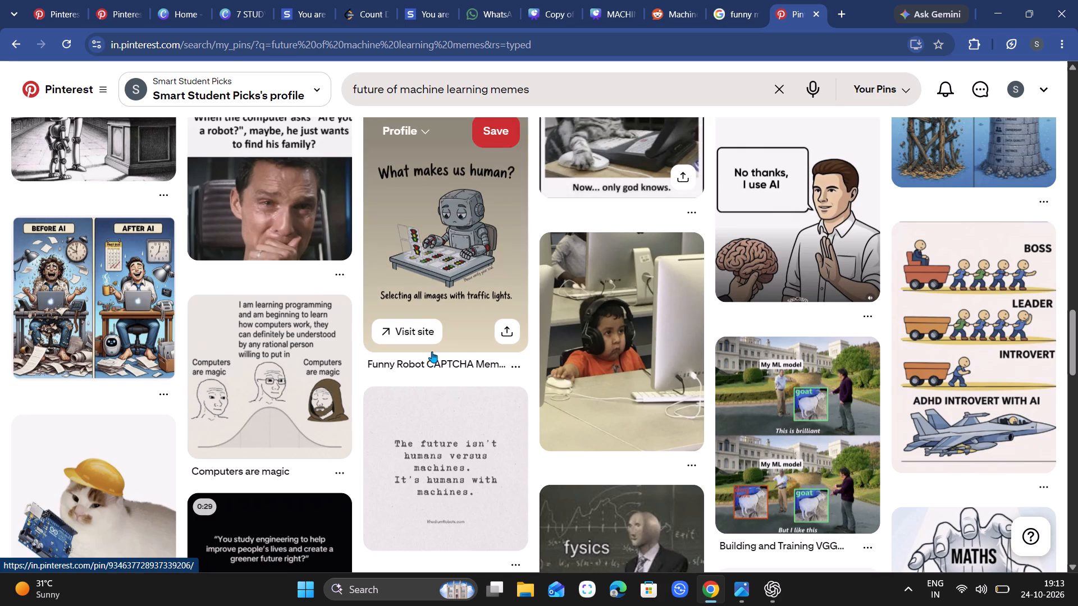
{"action": "scroll", "coordinate": [432, 351], "scroll_direction": "down", "scroll_amount": 5}
{"action": "scroll", "coordinate": [432, 351], "scroll_direction": "up", "scroll_amount": 5}
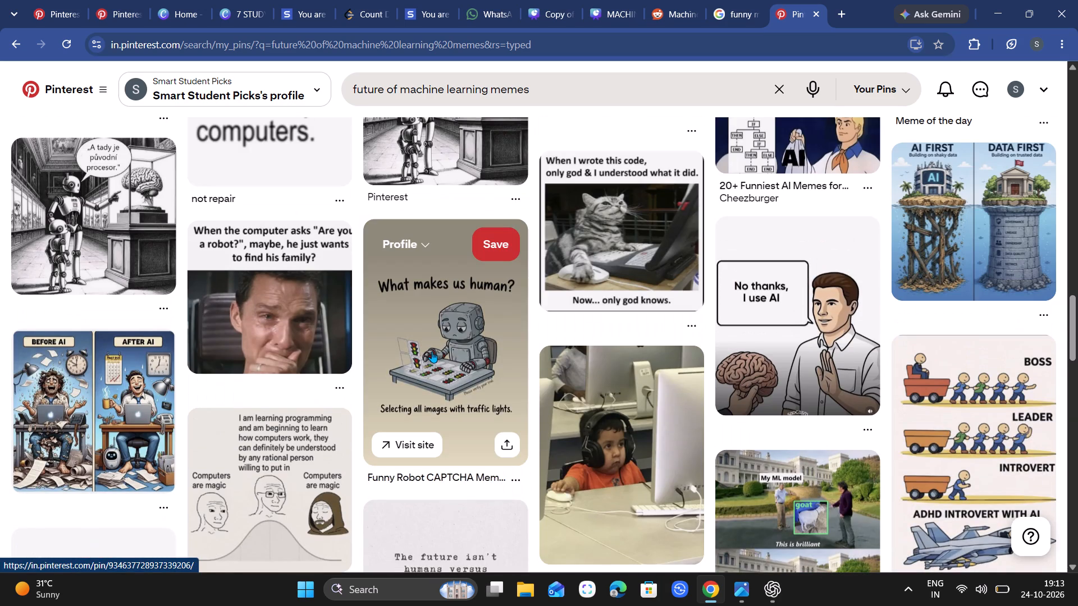
Open the Pin comparing work before AI and after AI, and look through its related Pins.
{"action": "left_click", "coordinate": [137, 378]}
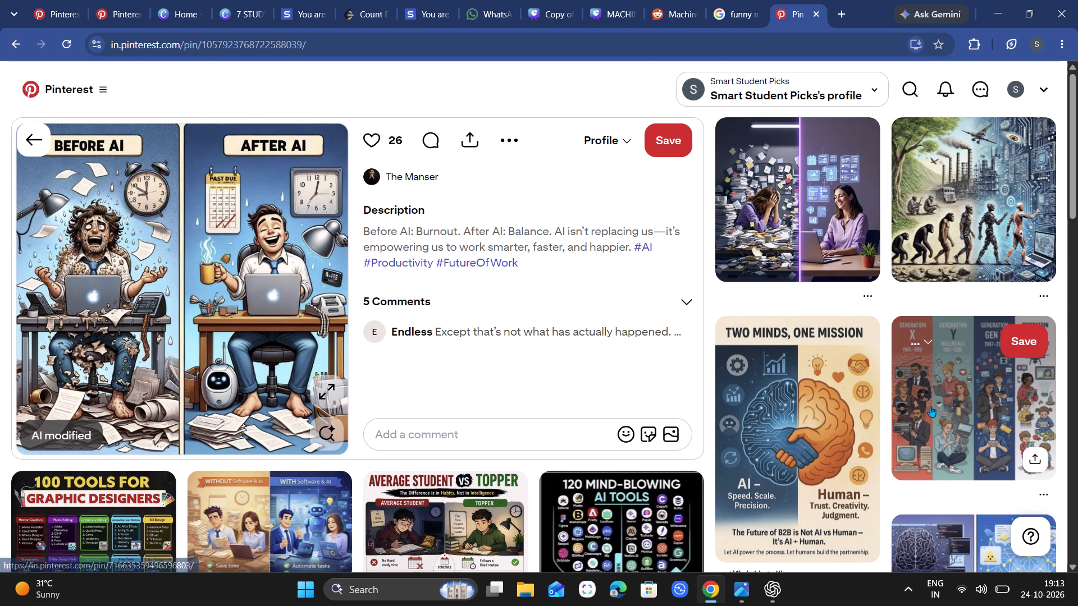
{"action": "scroll", "coordinate": [930, 406], "scroll_direction": "down", "scroll_amount": 4}
{"action": "scroll", "coordinate": [930, 406], "scroll_direction": "up", "scroll_amount": 2}
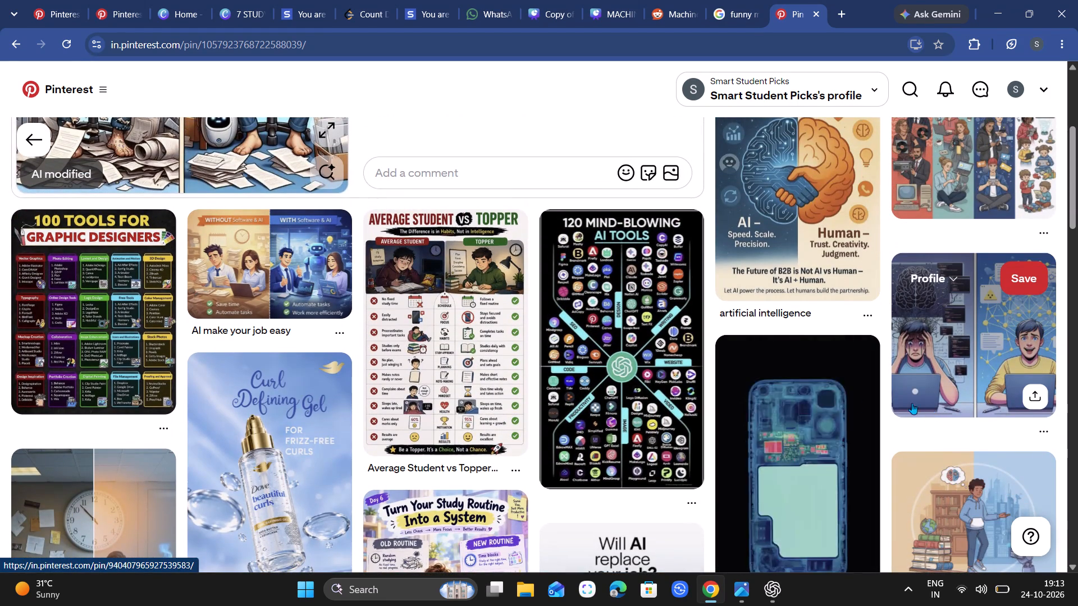
{"action": "scroll", "coordinate": [801, 403], "scroll_direction": "down", "scroll_amount": 5}
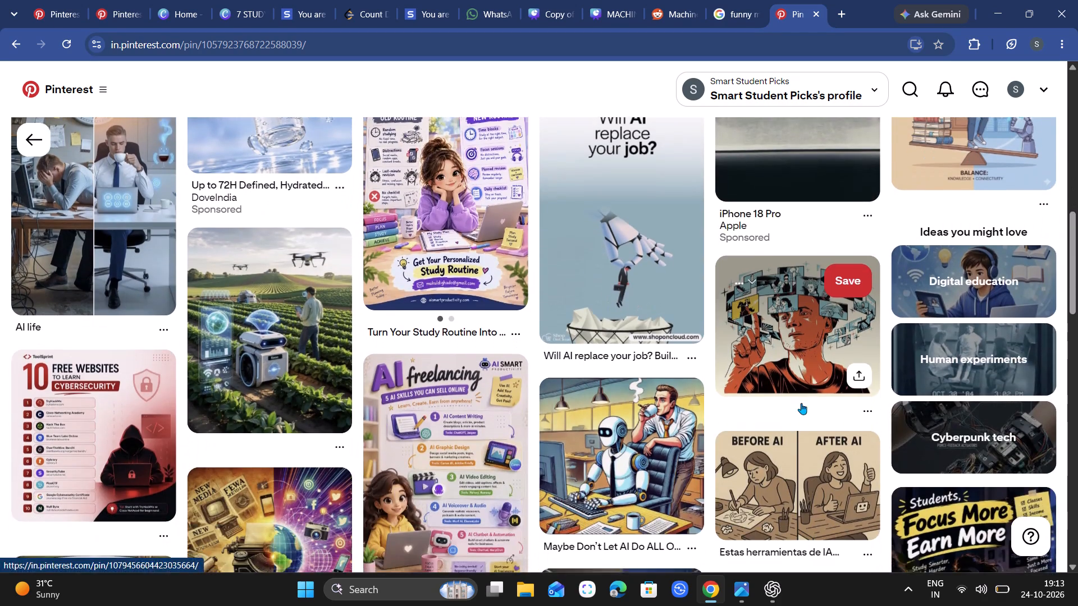
{"action": "scroll", "coordinate": [801, 403], "scroll_direction": "down", "scroll_amount": 3}
{"action": "scroll", "coordinate": [801, 403], "scroll_direction": "up", "scroll_amount": 4}
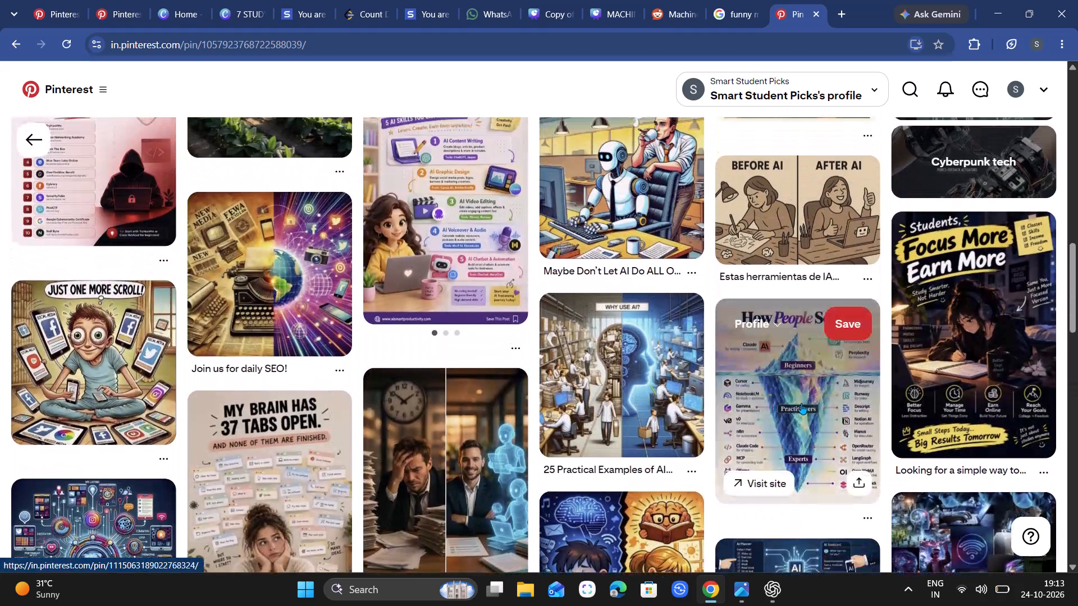
{"action": "scroll", "coordinate": [801, 403], "scroll_direction": "up", "scroll_amount": 5}
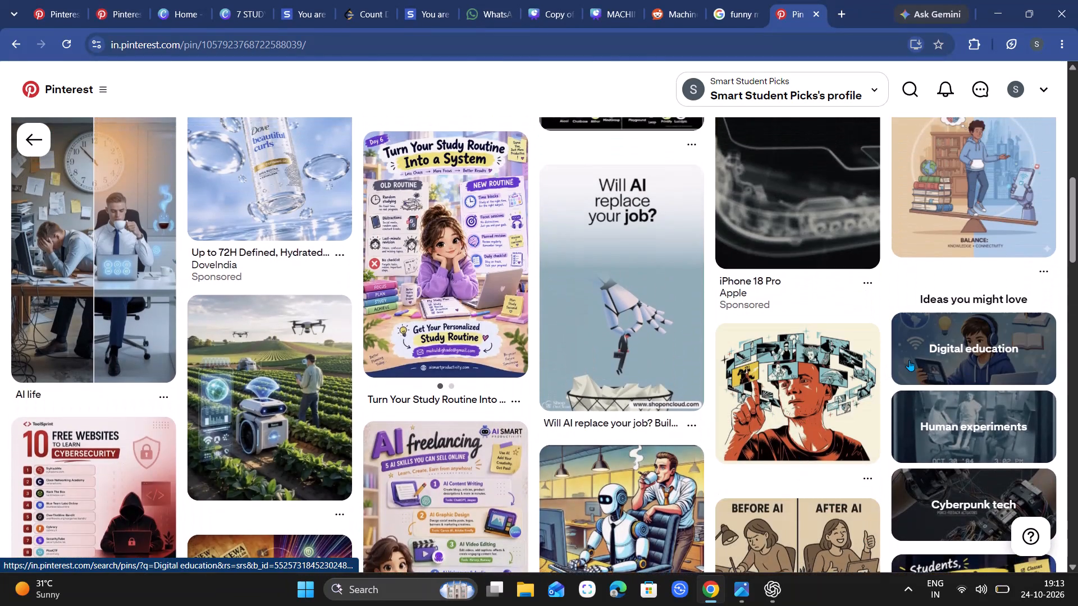
Look further through the Pins related to the before-AI and after-AI Pin for a meme that suits the presentation.
{"action": "scroll", "coordinate": [1013, 285], "scroll_direction": "up", "scroll_amount": 5}
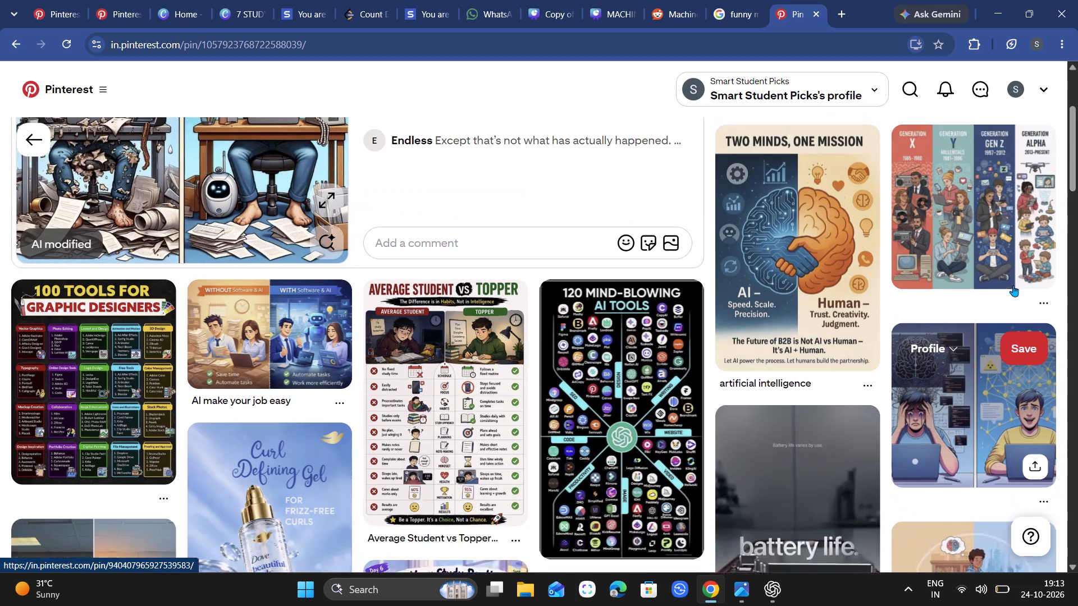
{"action": "scroll", "coordinate": [1013, 285], "scroll_direction": "up", "scroll_amount": 5}
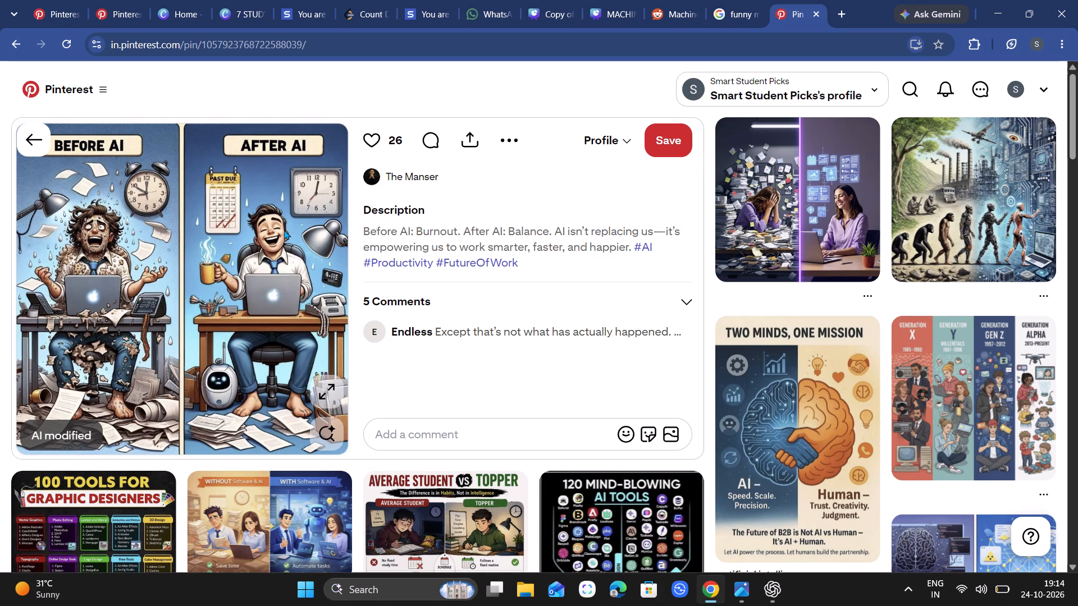
{"action": "scroll", "coordinate": [284, 229], "scroll_direction": "down", "scroll_amount": 6}
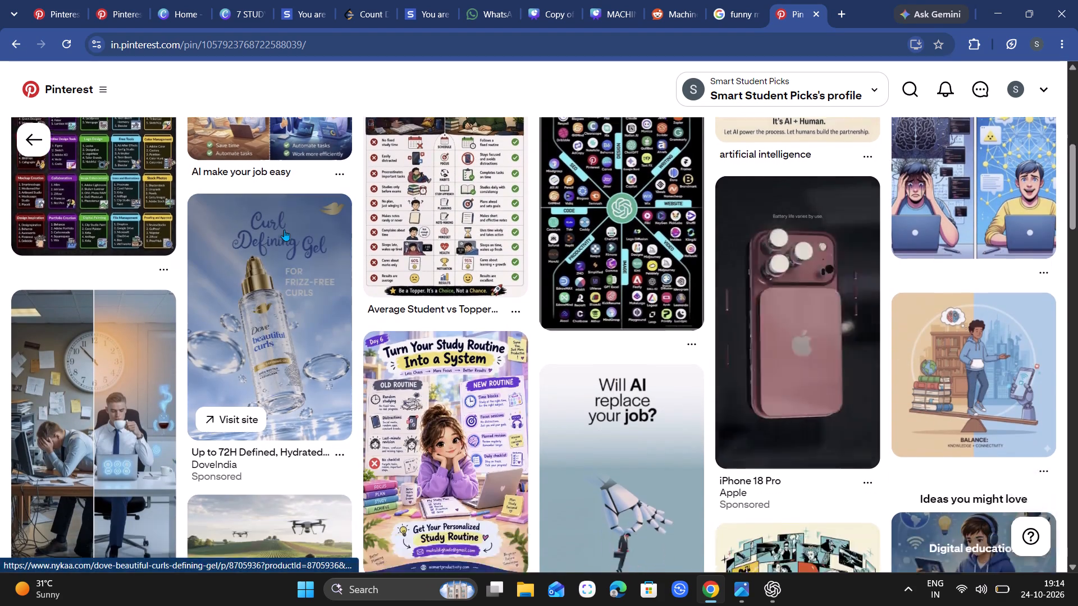
{"action": "scroll", "coordinate": [284, 229], "scroll_direction": "down", "scroll_amount": 6}
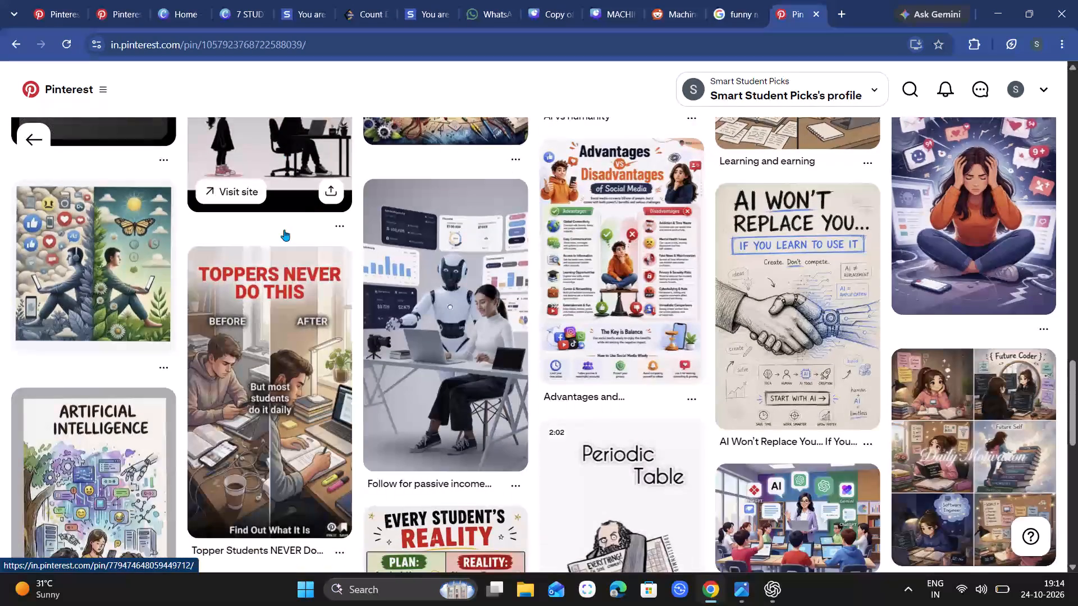
{"action": "scroll", "coordinate": [284, 229], "scroll_direction": "down", "scroll_amount": 2}
{"action": "scroll", "coordinate": [284, 229], "scroll_direction": "up", "scroll_amount": 1}
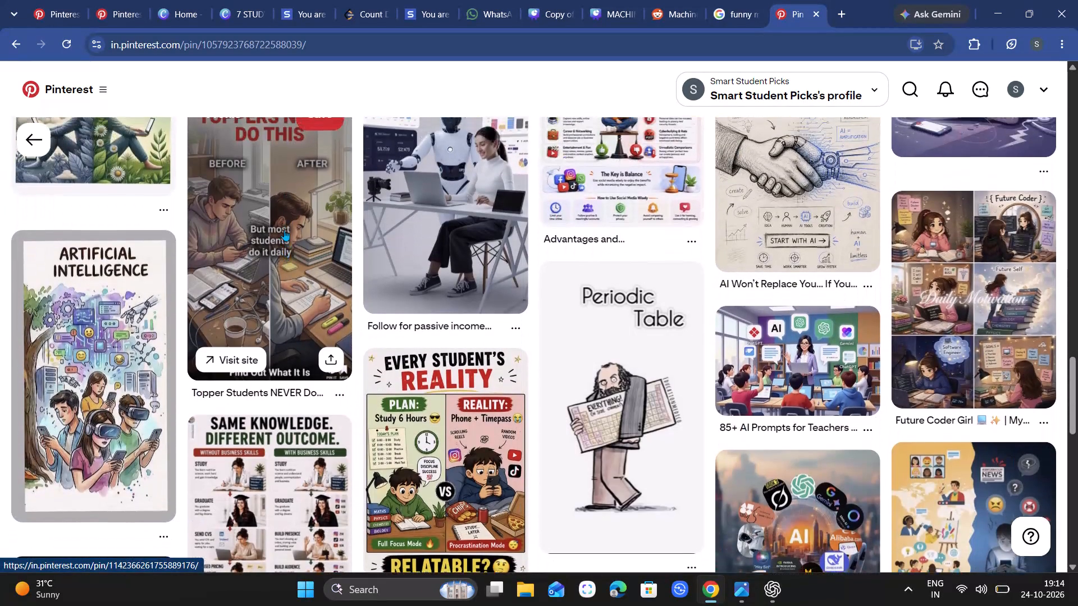
{"action": "scroll", "coordinate": [284, 229], "scroll_direction": "up", "scroll_amount": 3}
{"action": "scroll", "coordinate": [284, 229], "scroll_direction": "right", "scroll_amount": 4}
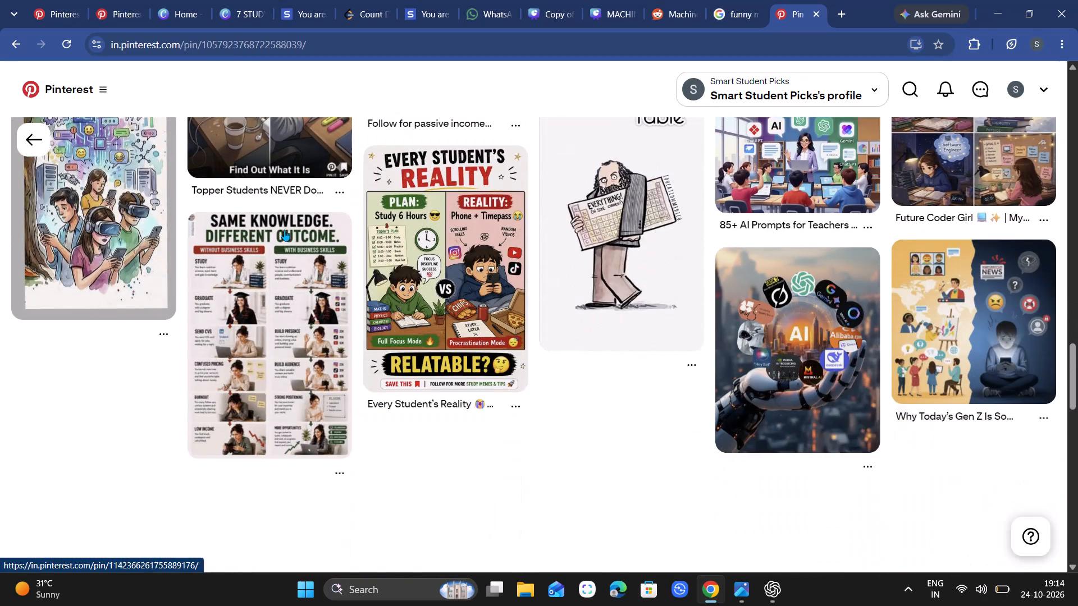
{"action": "scroll", "coordinate": [284, 229], "scroll_direction": "right", "scroll_amount": 2}
{"action": "scroll", "coordinate": [284, 229], "scroll_direction": "down", "scroll_amount": 4}
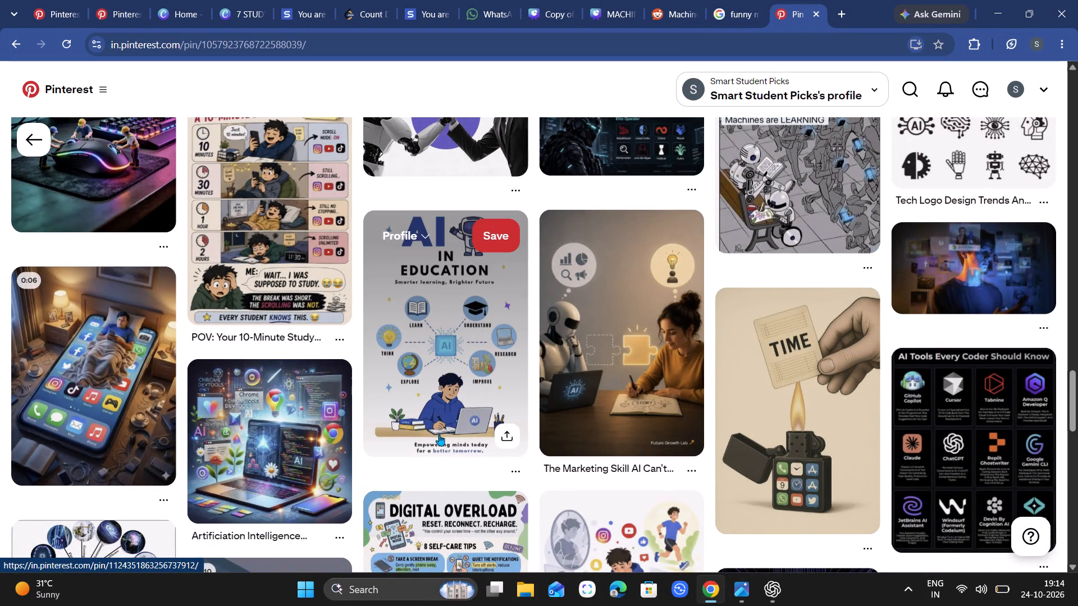
{"action": "scroll", "coordinate": [439, 434], "scroll_direction": "down", "scroll_amount": 8}
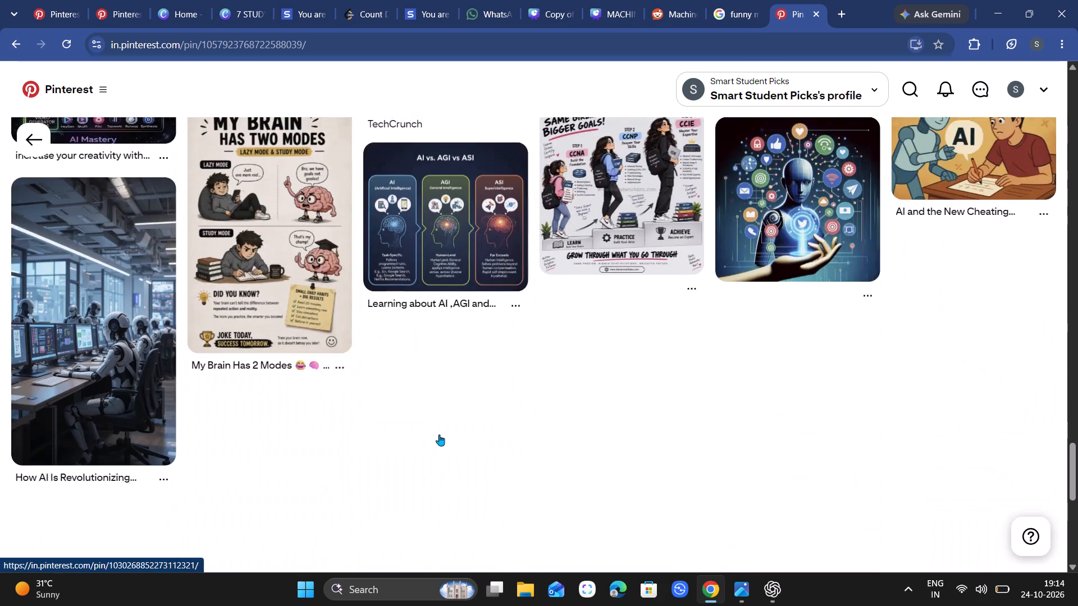
{"action": "scroll", "coordinate": [439, 434], "scroll_direction": "right", "scroll_amount": 1}
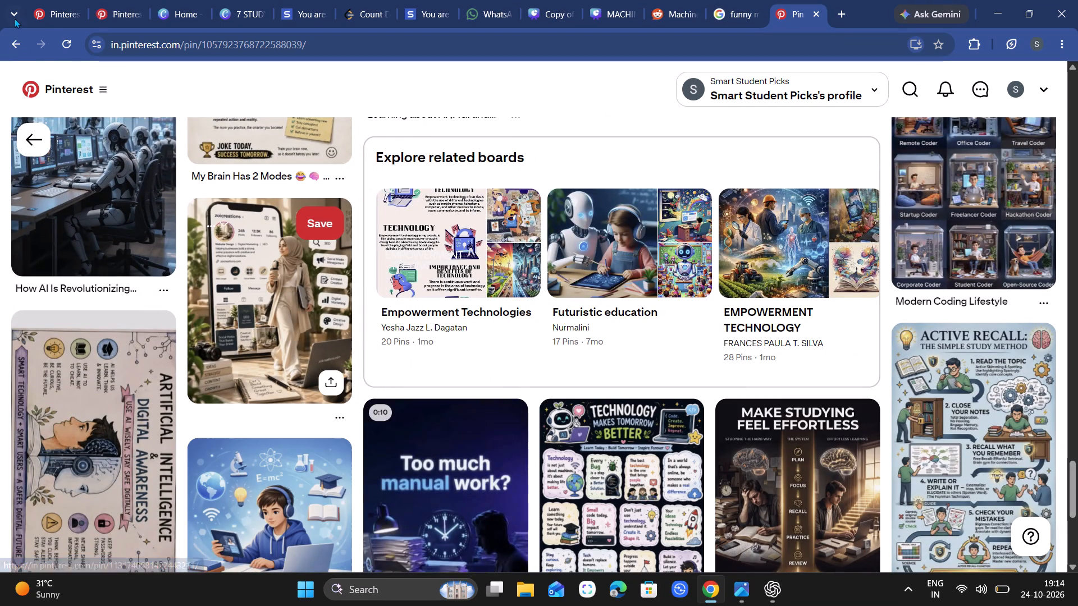
Return to the "future of machine learning memes" search results and look through the Pins again.
{"action": "left_click", "coordinate": [15, 50]}
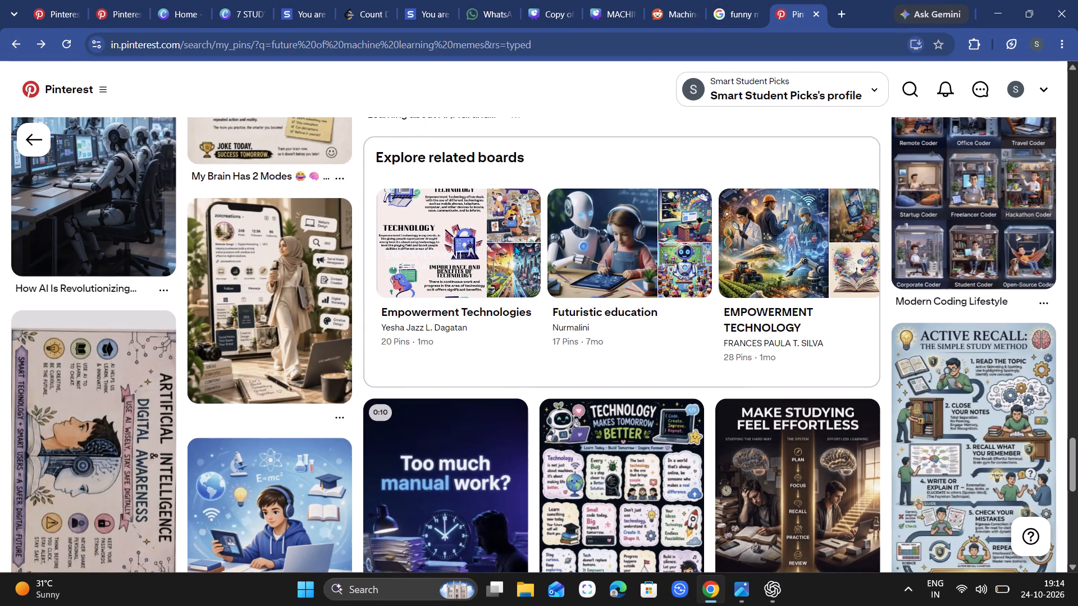
{"action": "scroll", "coordinate": [364, 267], "scroll_direction": "up", "scroll_amount": 3}
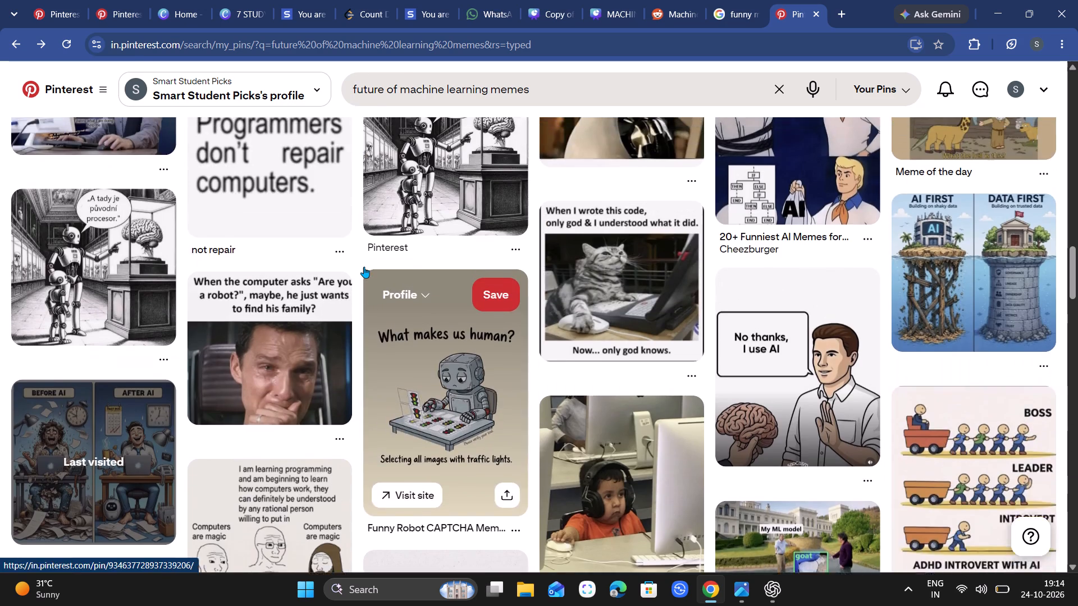
{"action": "scroll", "coordinate": [366, 267], "scroll_direction": "up", "scroll_amount": 3}
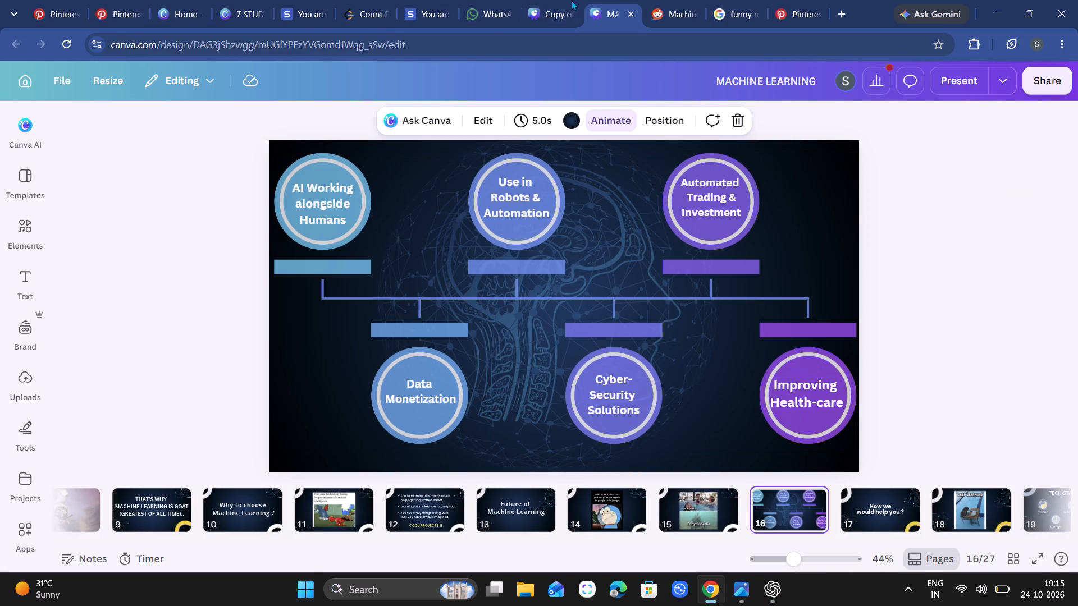
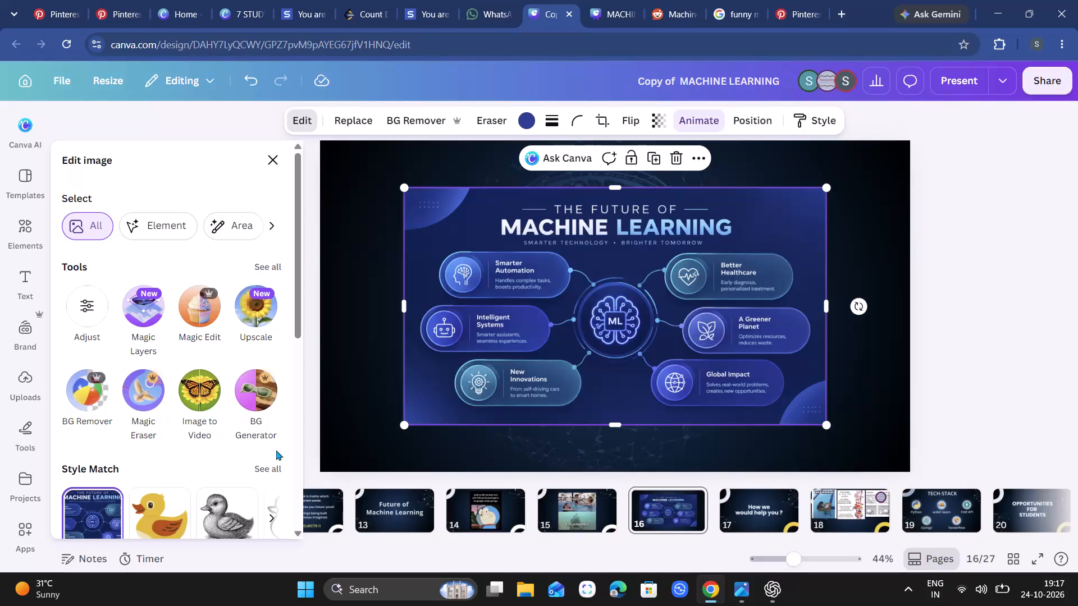
Use Magic Grab on the blue infographic to lift out the six topic cards and the central ML brain circle together.
{"action": "left_click", "coordinate": [271, 265]}
{"action": "scroll", "coordinate": [205, 442], "scroll_direction": "down", "scroll_amount": 2}
{"action": "left_click", "coordinate": [149, 486]}
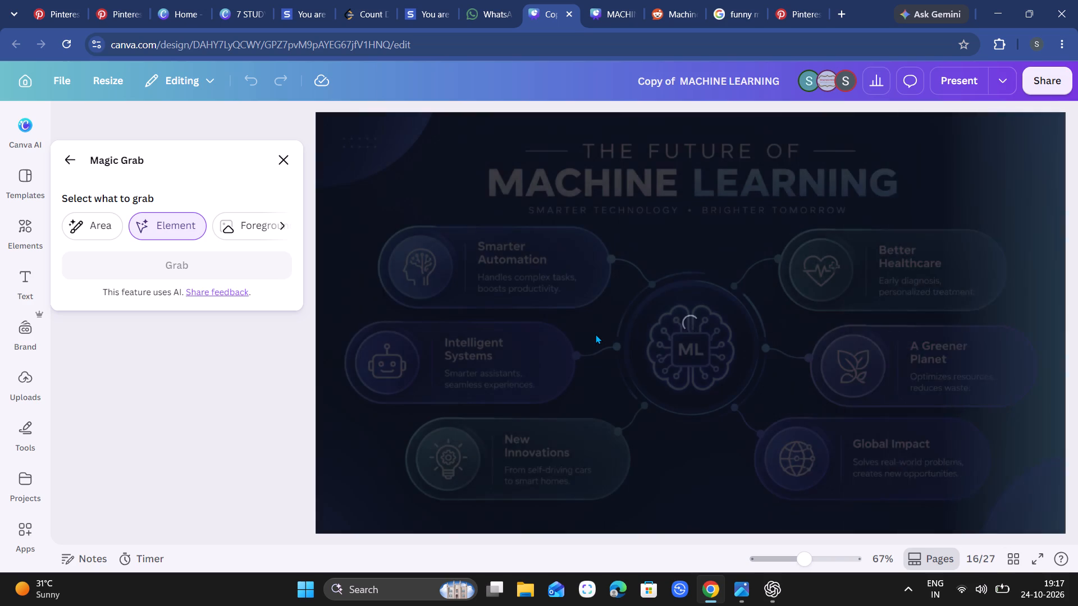
{"action": "left_click", "coordinate": [561, 268]}
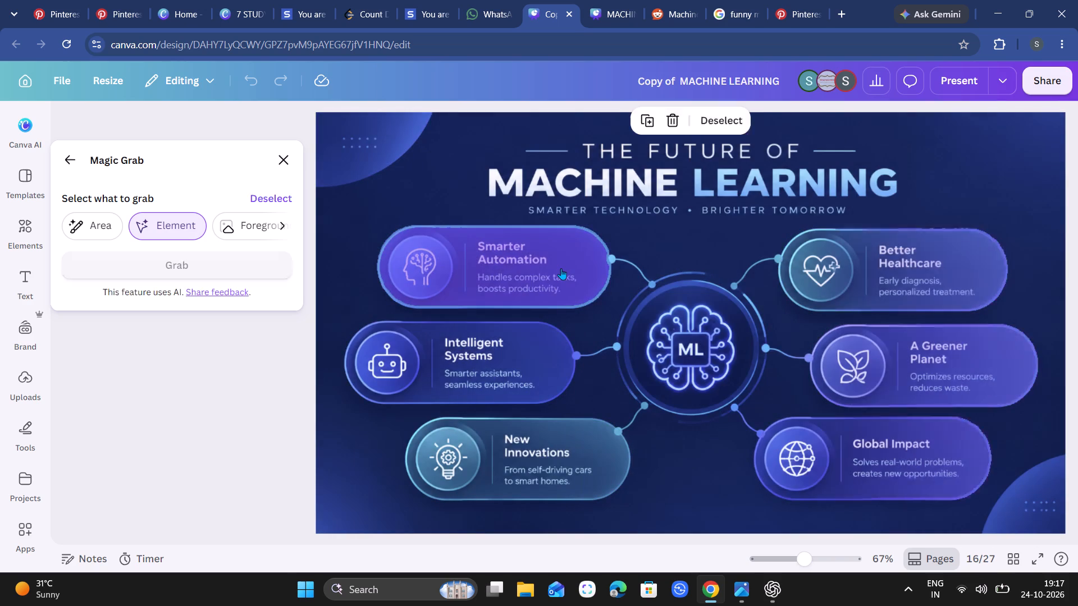
{"action": "left_click", "coordinate": [537, 346]}
{"action": "left_click", "coordinate": [555, 449]}
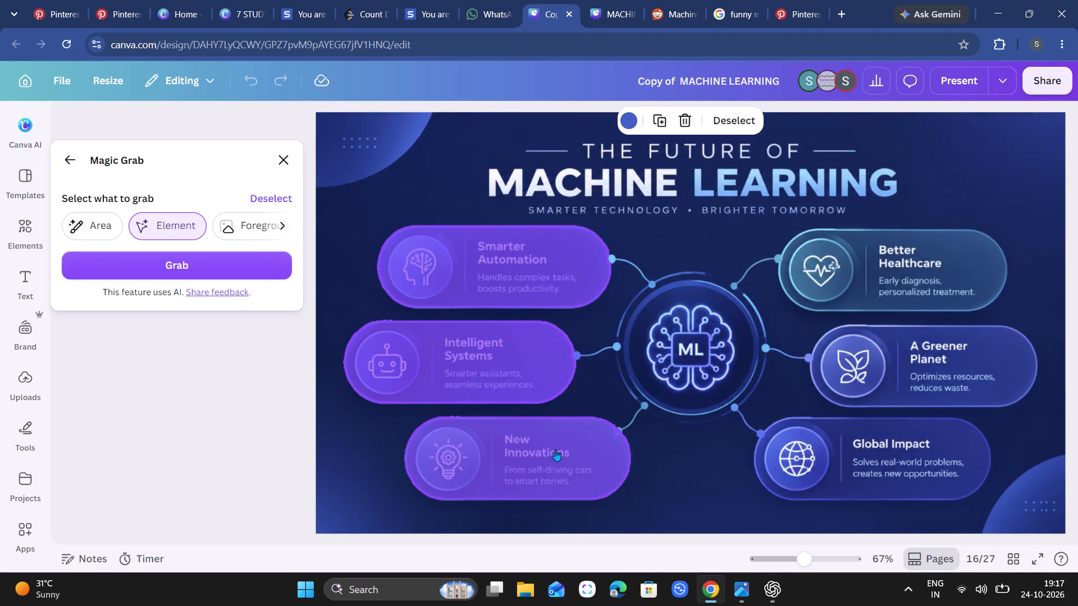
{"action": "left_click", "coordinate": [641, 269]}
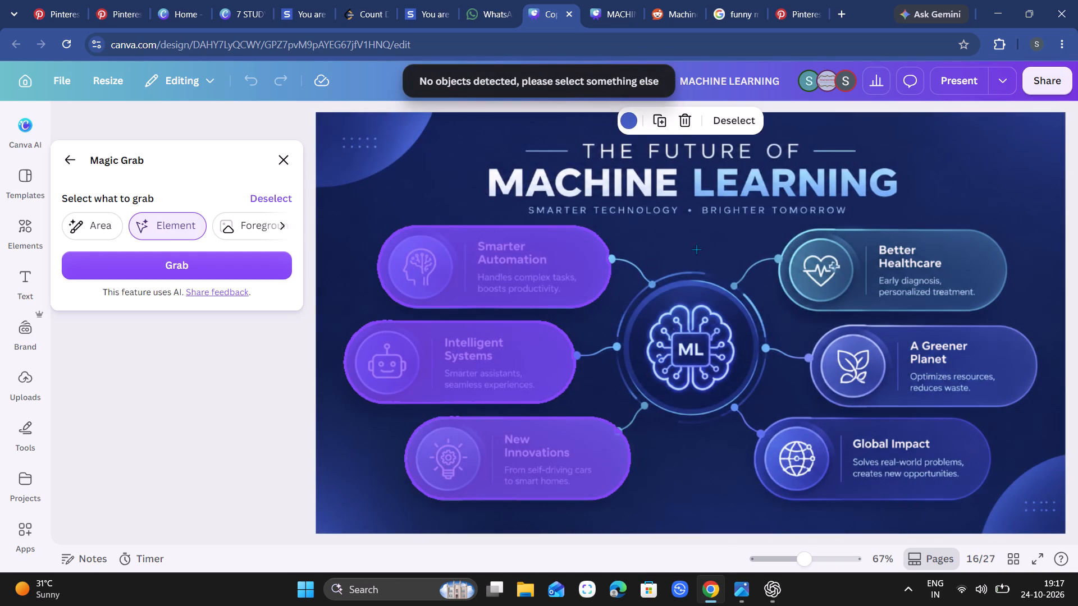
{"action": "left_click", "coordinate": [878, 247]}
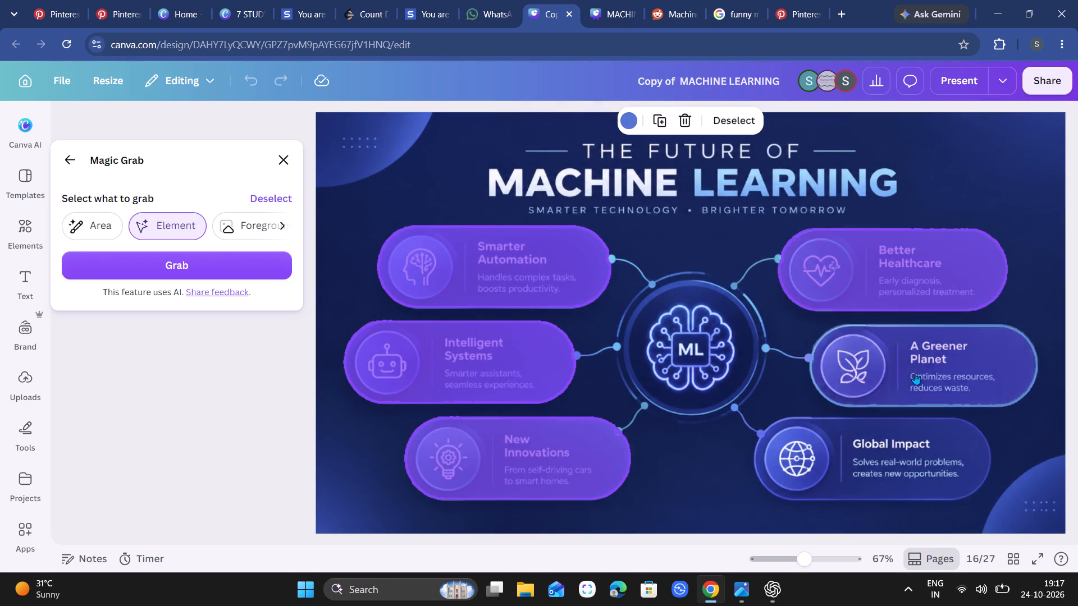
{"action": "left_click", "coordinate": [915, 373]}
{"action": "left_click", "coordinate": [899, 461]}
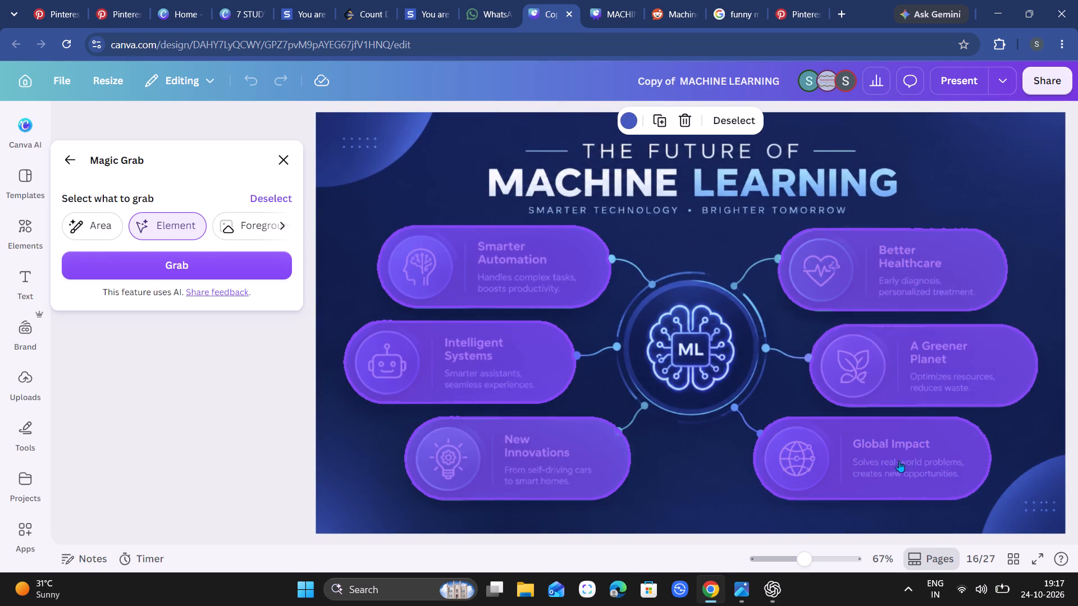
{"action": "left_click", "coordinate": [715, 352]}
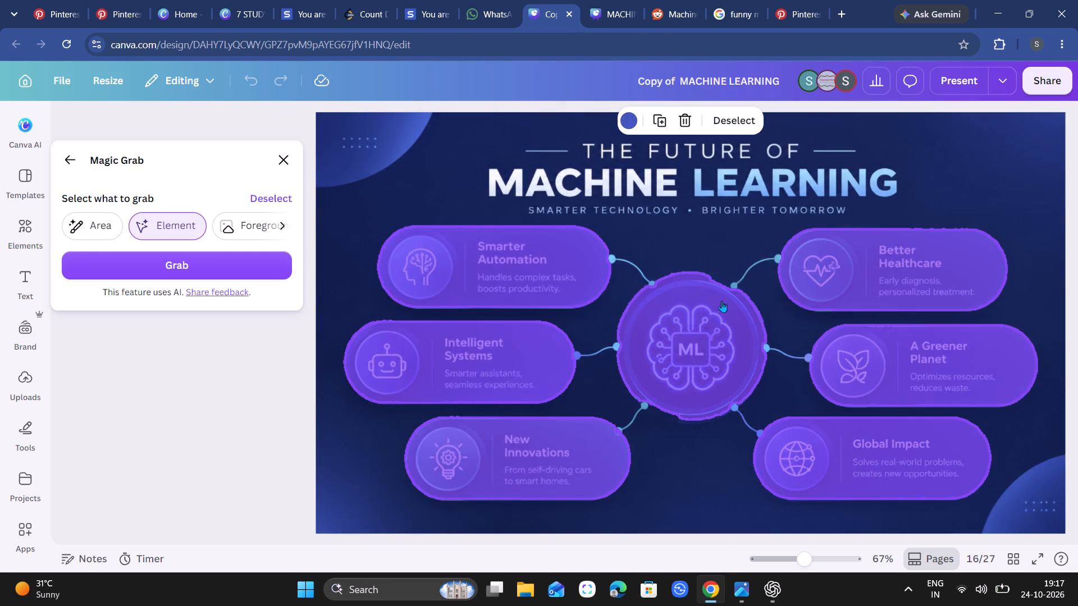
{"action": "left_click", "coordinate": [736, 287]}
{"action": "left_click", "coordinate": [249, 268]}
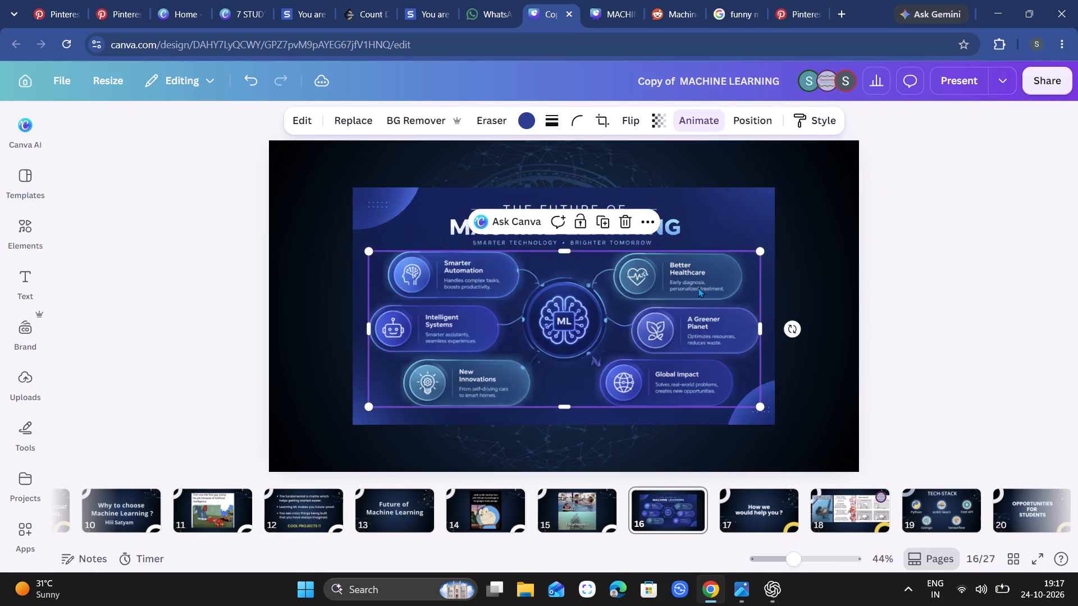
Delete the leftover blue background image with the "The Future of Machine Learning" title, keeping the grabbed cards on page 16.
{"action": "left_click", "coordinate": [847, 203]}
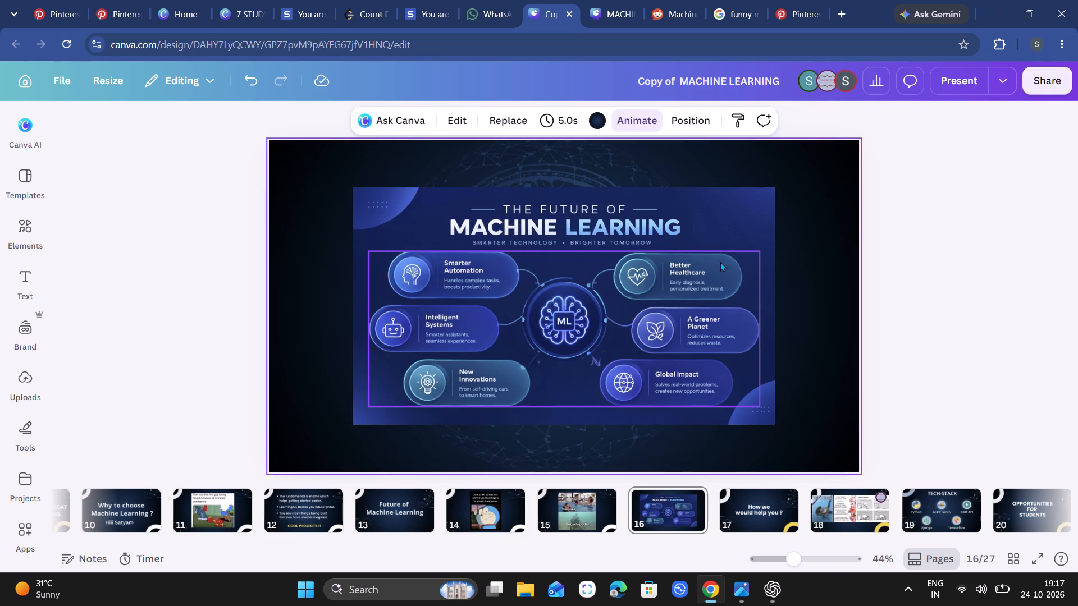
{"action": "left_click", "coordinate": [736, 221]}
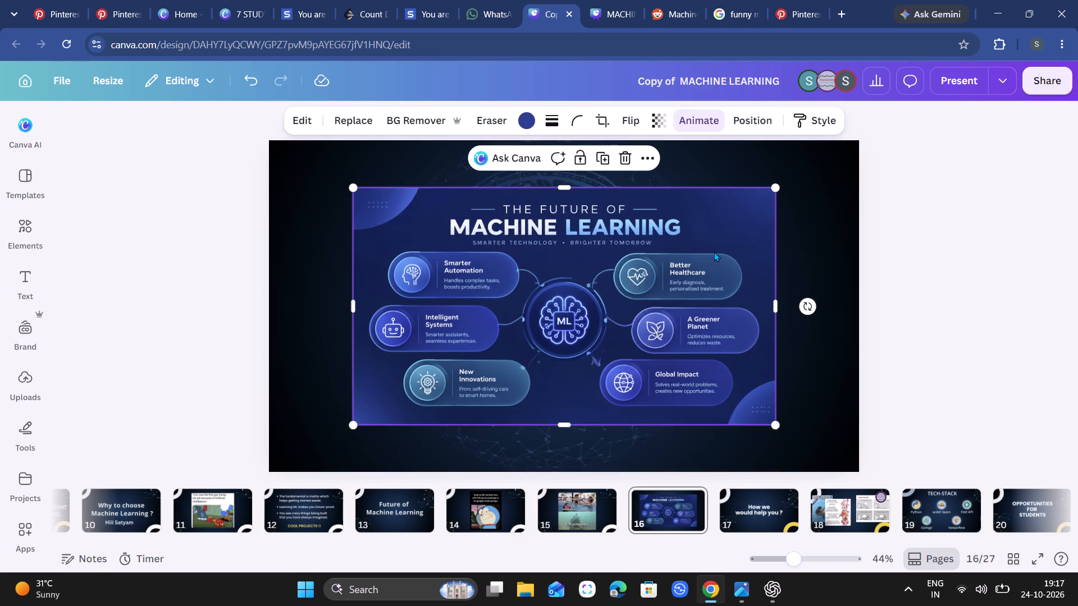
{"action": "left_click", "coordinate": [673, 318]}
{"action": "left_click", "coordinate": [715, 229]}
{"action": "left_click", "coordinate": [622, 167]}
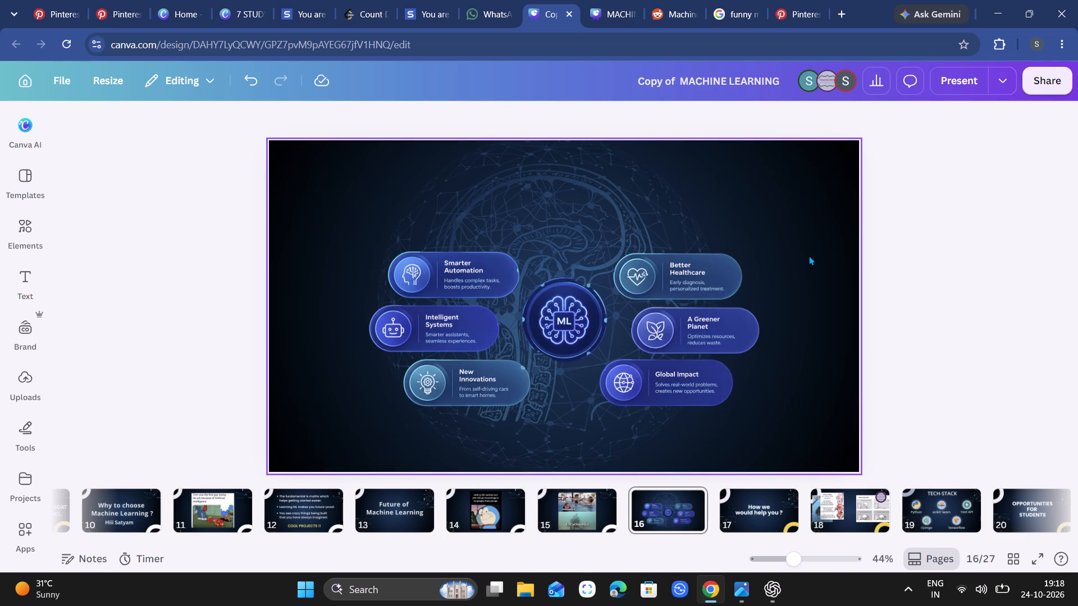
Use Magic Grab on the grabbed cards image to separate the "Smarter Automation" card as its own element.
{"action": "left_click", "coordinate": [490, 287]}
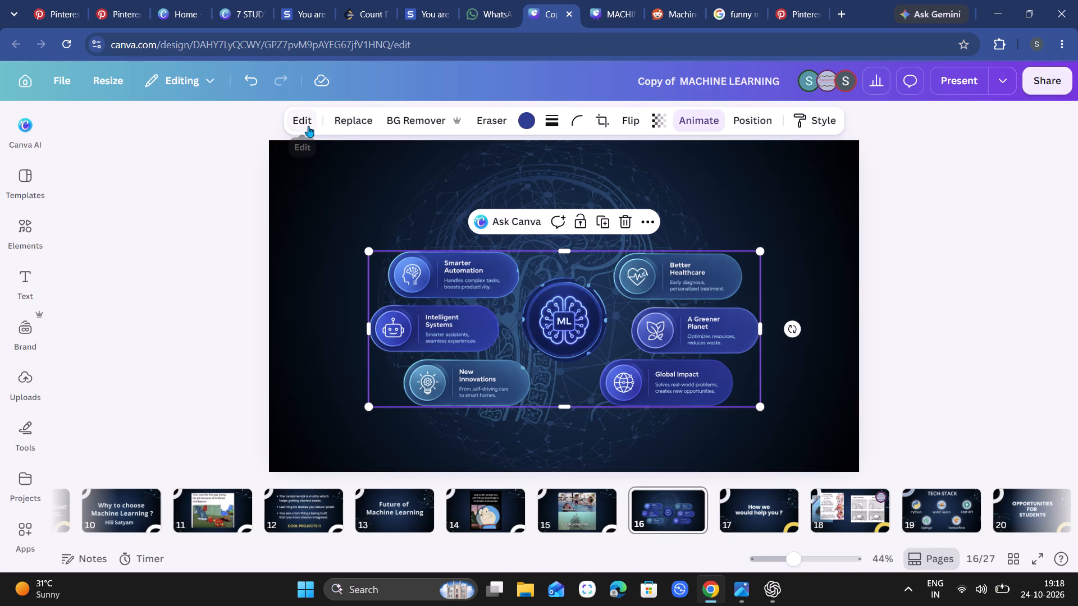
{"action": "left_click", "coordinate": [308, 126]}
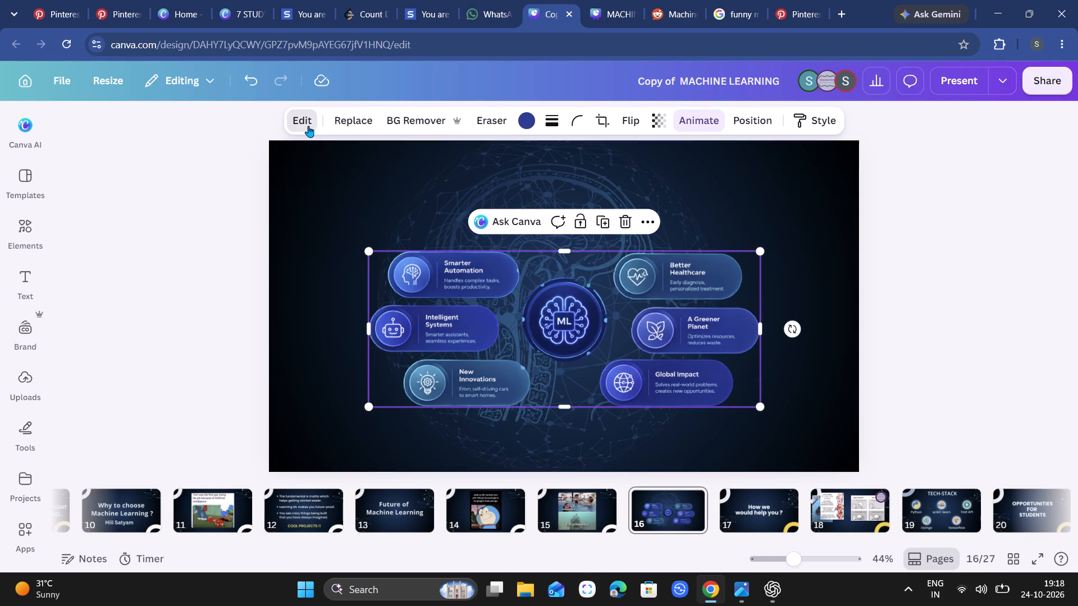
{"action": "left_click", "coordinate": [269, 271]}
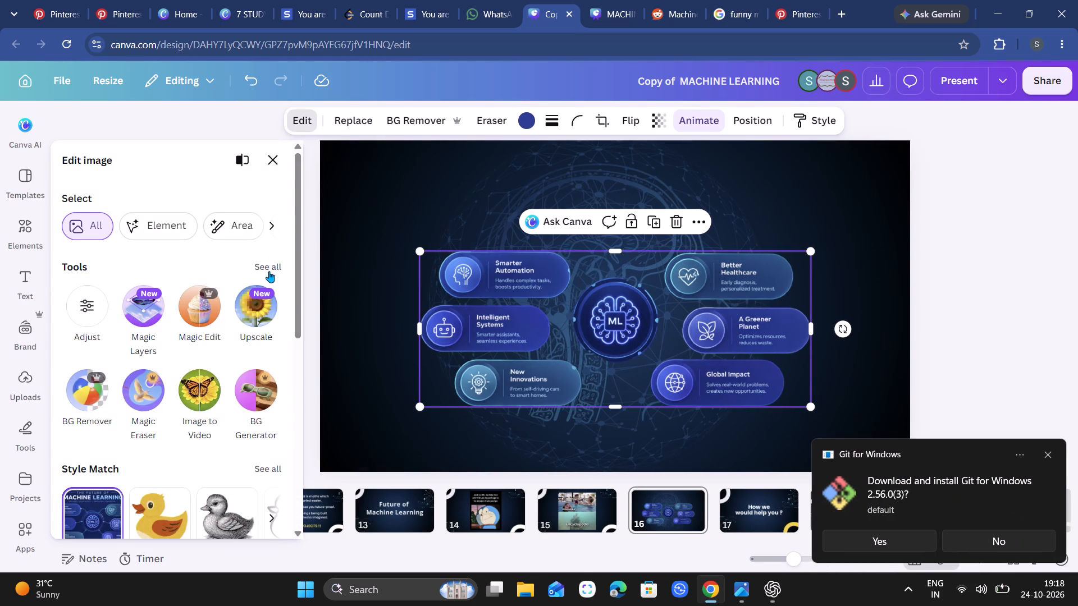
{"action": "scroll", "coordinate": [167, 428], "scroll_direction": "down", "scroll_amount": 3}
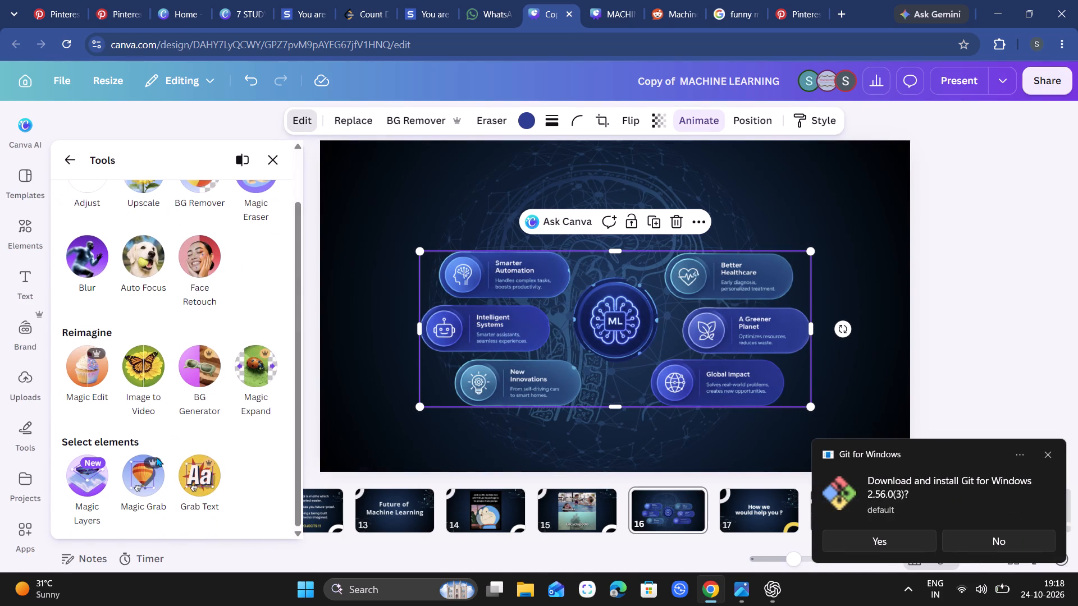
{"action": "left_click", "coordinate": [146, 483]}
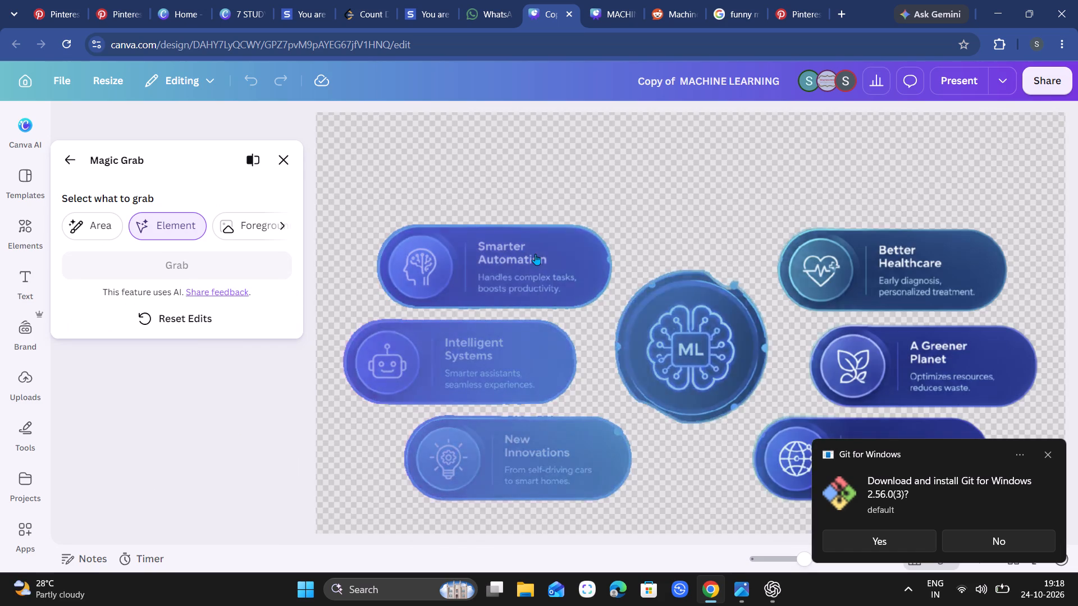
{"action": "left_click", "coordinate": [535, 254]}
{"action": "left_click", "coordinate": [280, 270]}
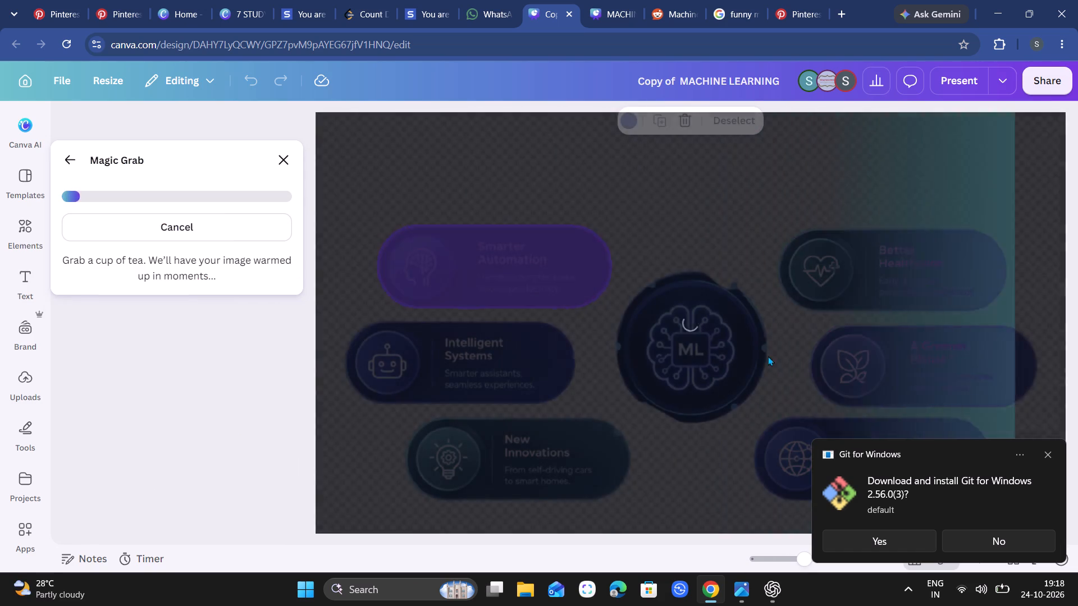
{"action": "left_click", "coordinate": [1049, 450]}
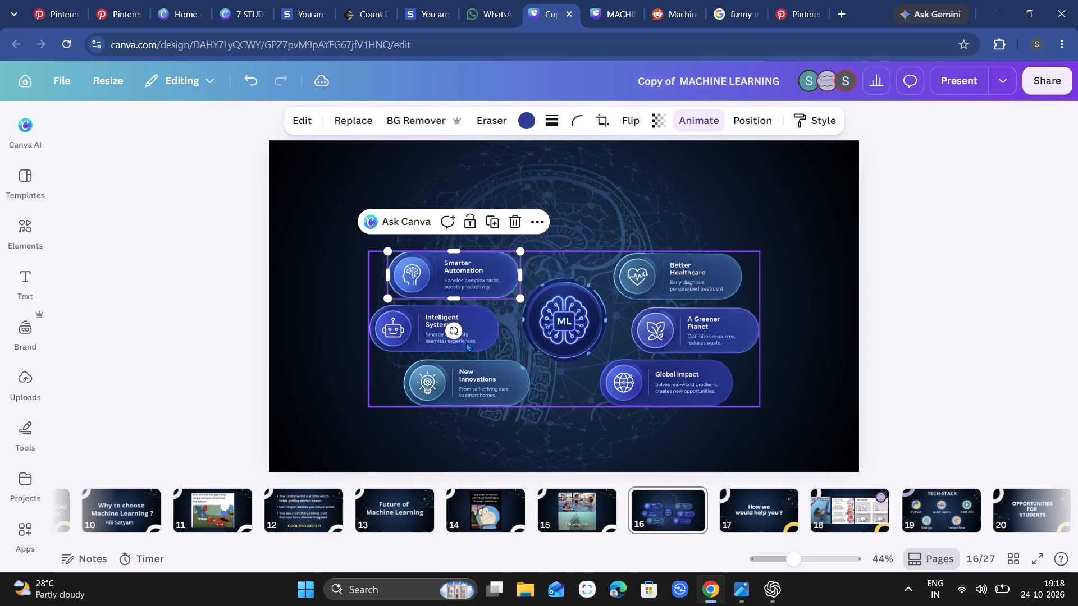
Separate the "Intelligent Systems" card from the remaining cards image with Magic Grab.
{"action": "left_click", "coordinate": [481, 327]}
{"action": "left_click", "coordinate": [481, 327]}
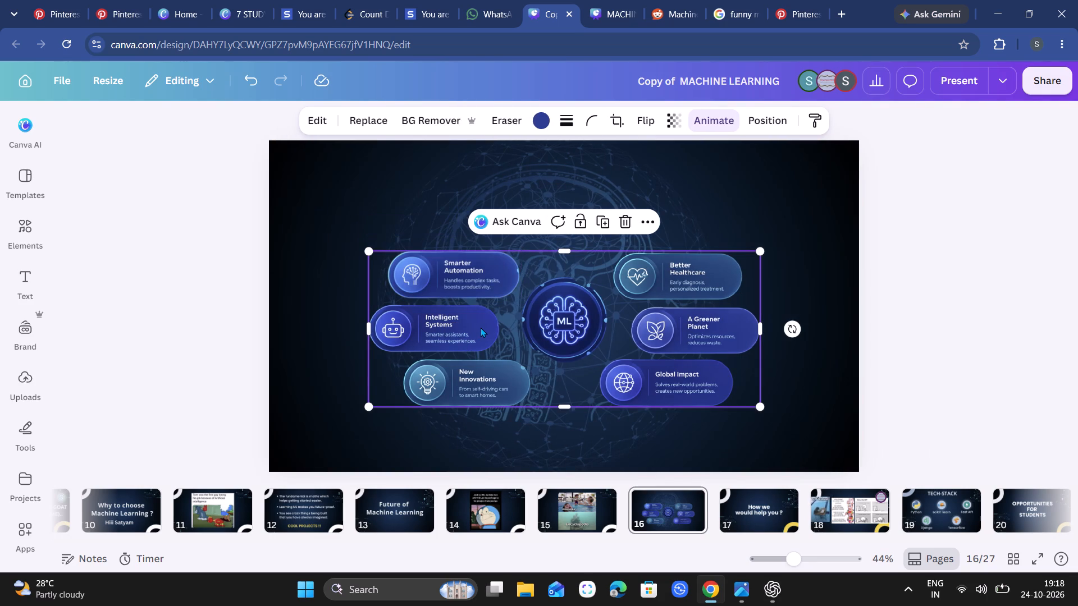
{"action": "left_click", "coordinate": [481, 327]}
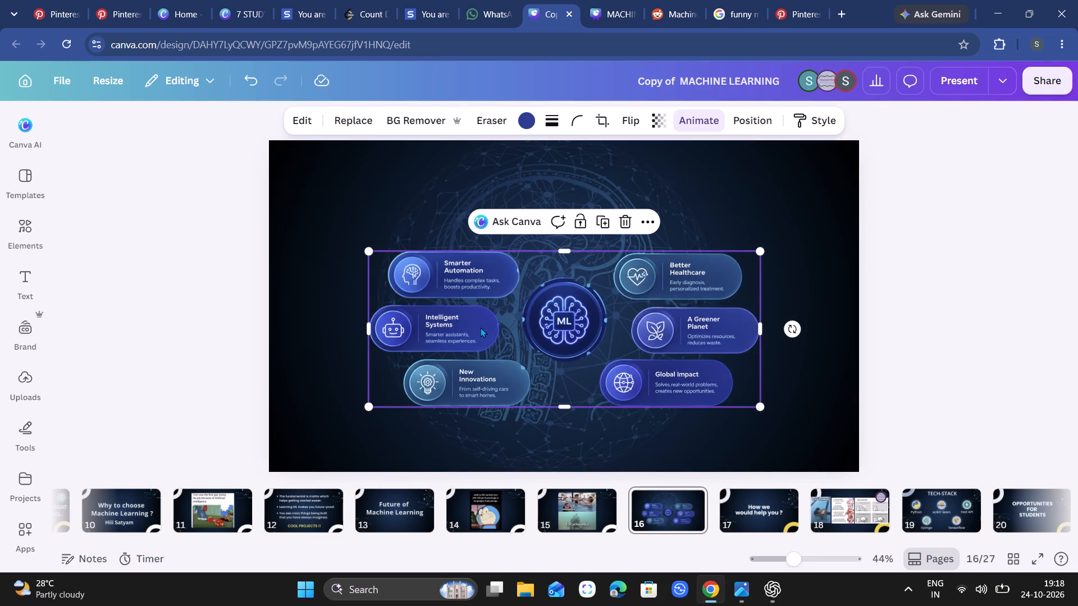
{"action": "left_click", "coordinate": [302, 113]}
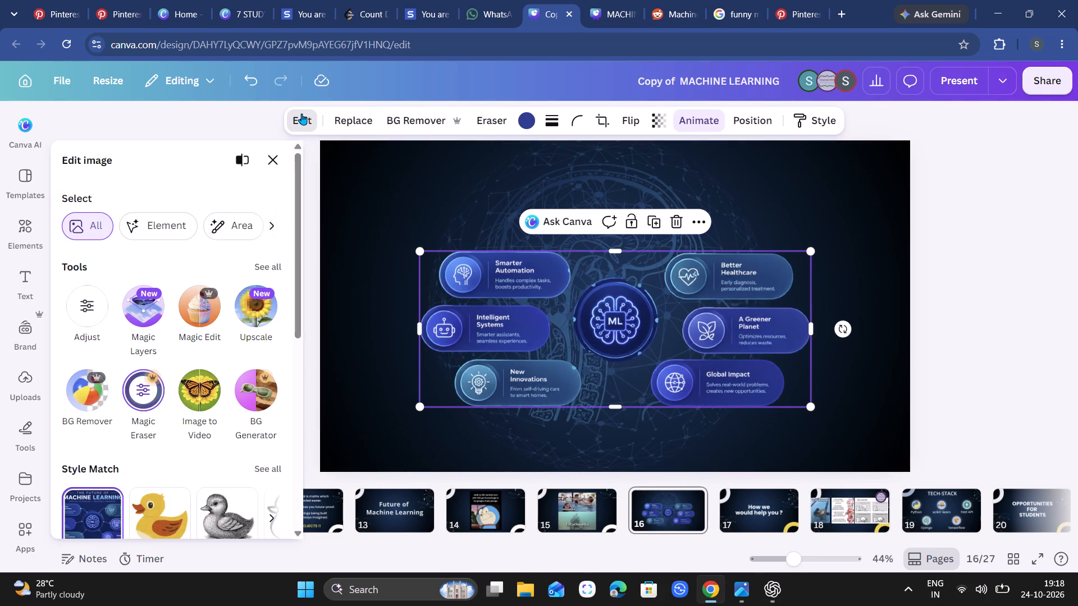
{"action": "left_click", "coordinate": [280, 267]}
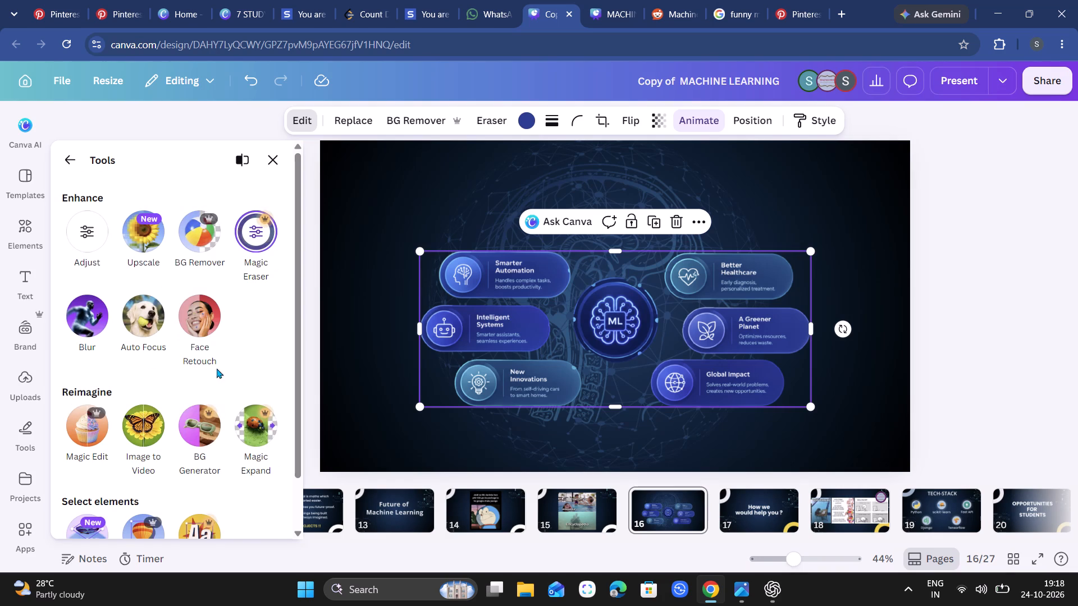
{"action": "scroll", "coordinate": [153, 483], "scroll_direction": "down", "scroll_amount": 1}
{"action": "left_click", "coordinate": [144, 484]}
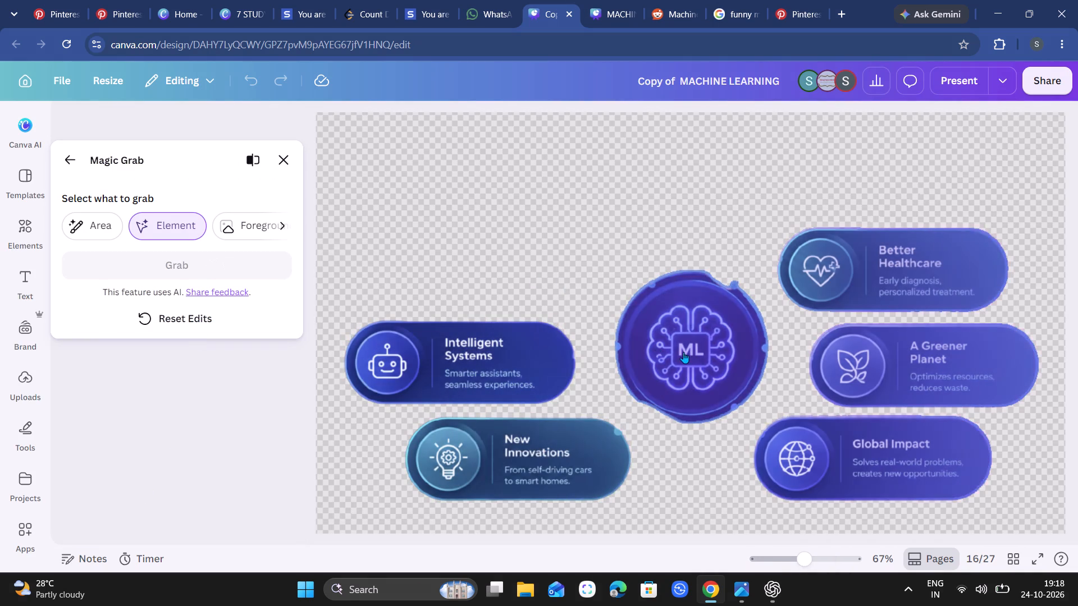
{"action": "left_click", "coordinate": [513, 362]}
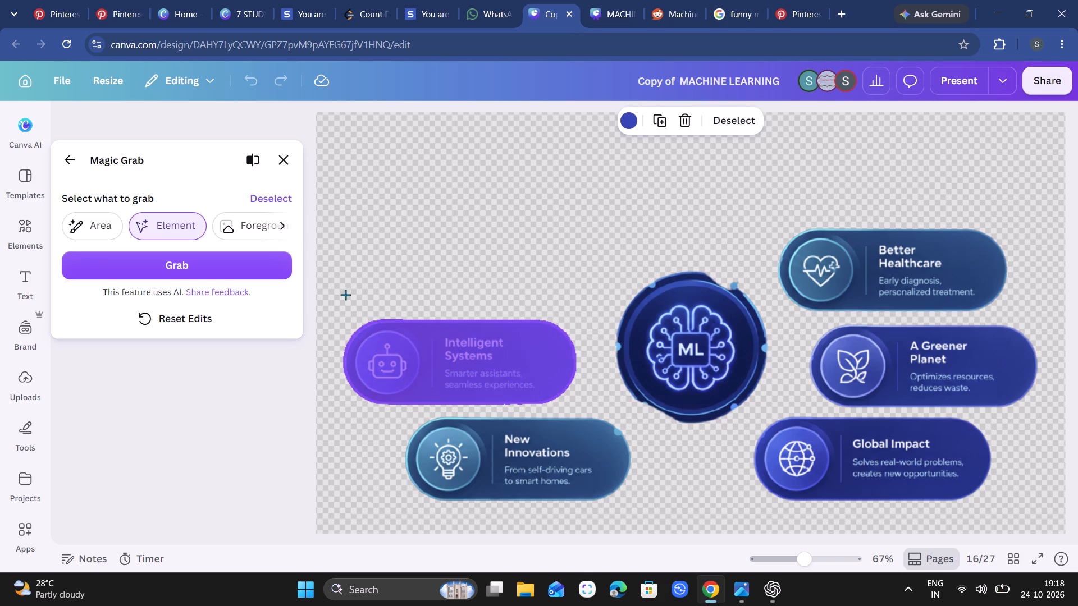
{"action": "left_click", "coordinate": [278, 268]}
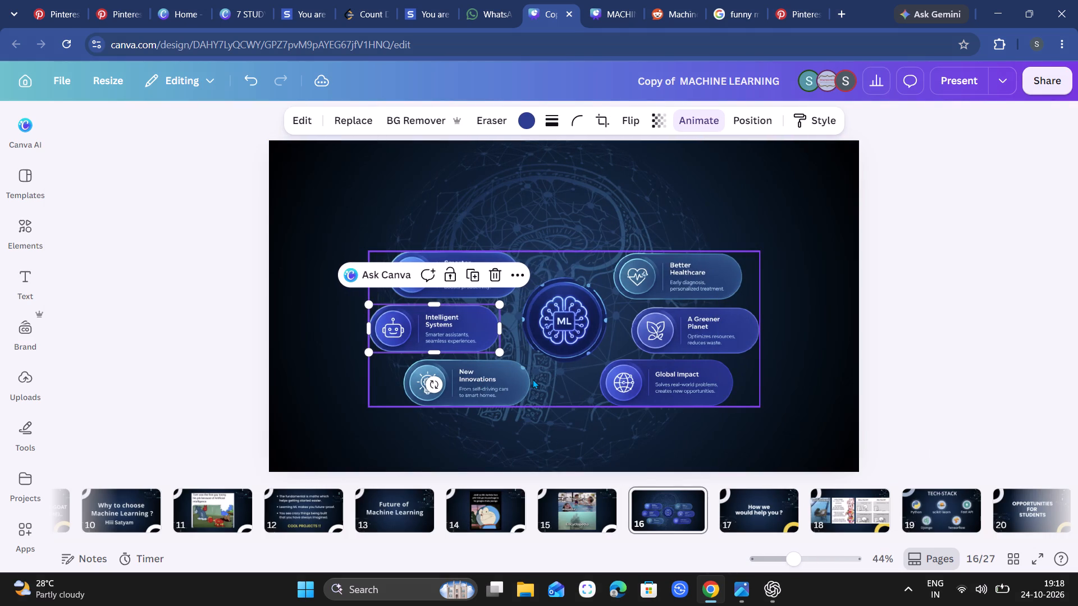
Separate the "New Innovations" card from the remaining cards image with Magic Grab.
{"action": "left_click", "coordinate": [515, 384]}
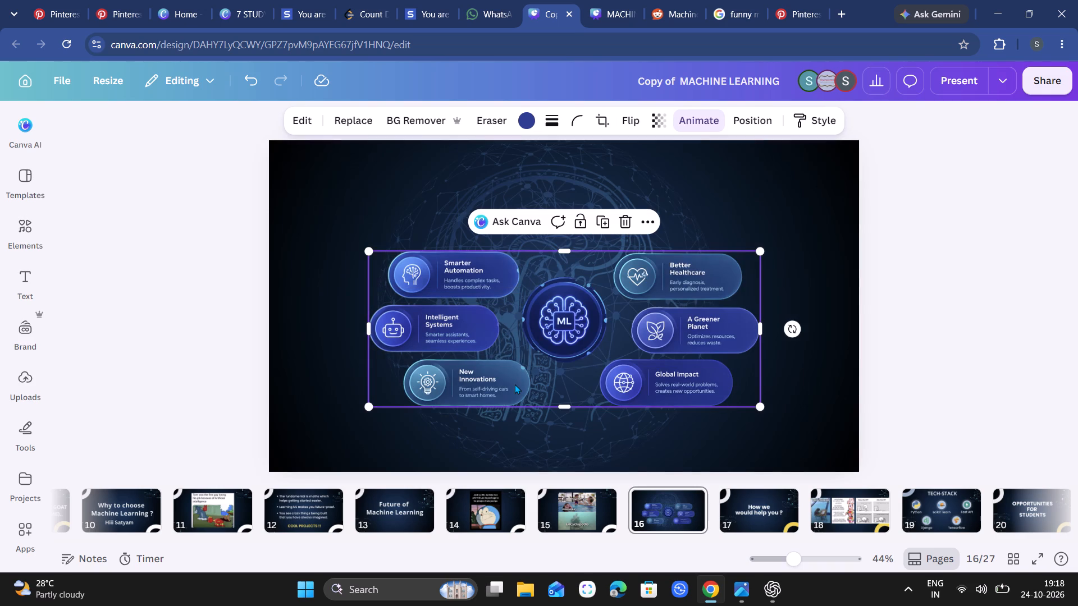
{"action": "left_click", "coordinate": [299, 127]}
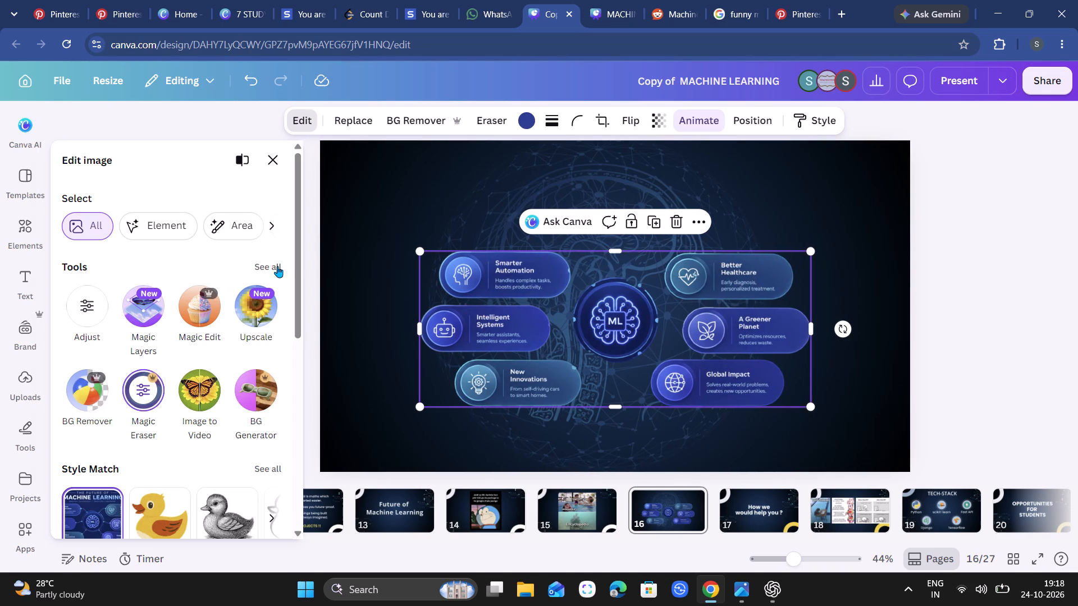
{"action": "left_click", "coordinate": [277, 266]}
{"action": "left_click", "coordinate": [144, 529]}
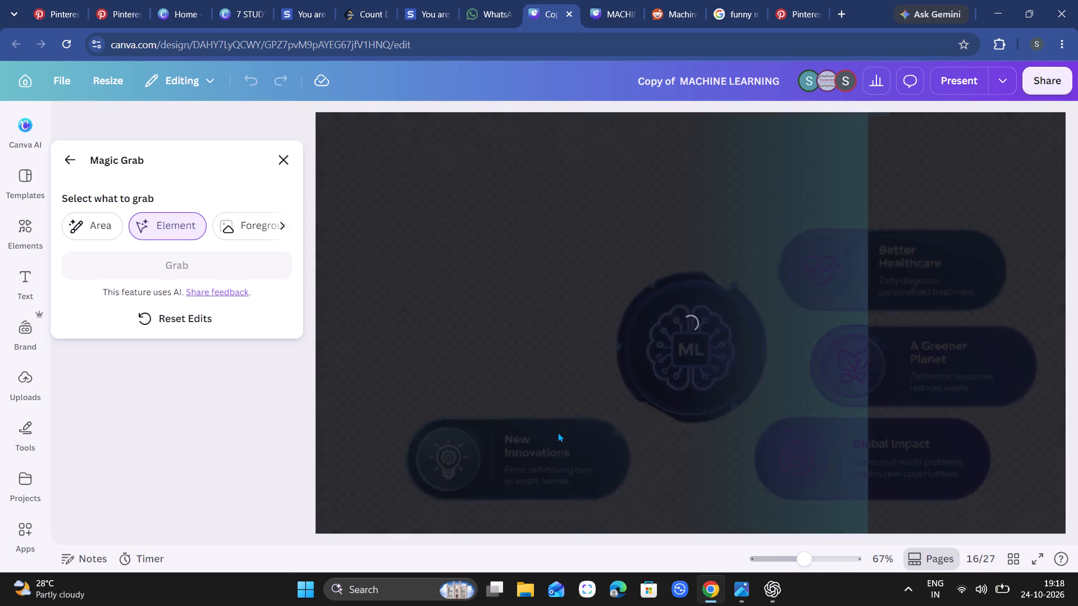
{"action": "left_click", "coordinate": [567, 458]}
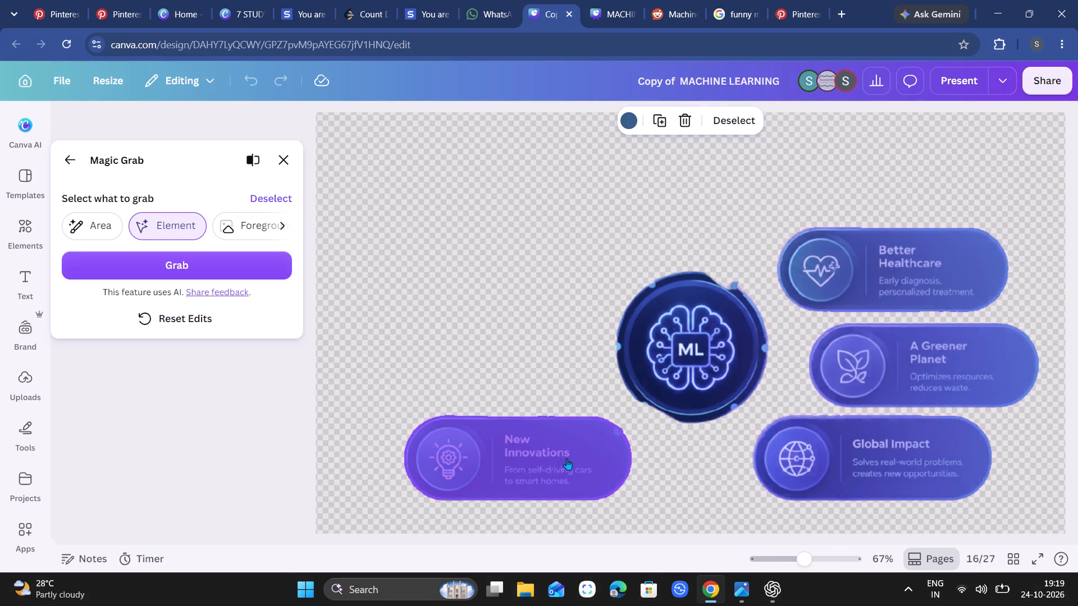
{"action": "left_click", "coordinate": [269, 270]}
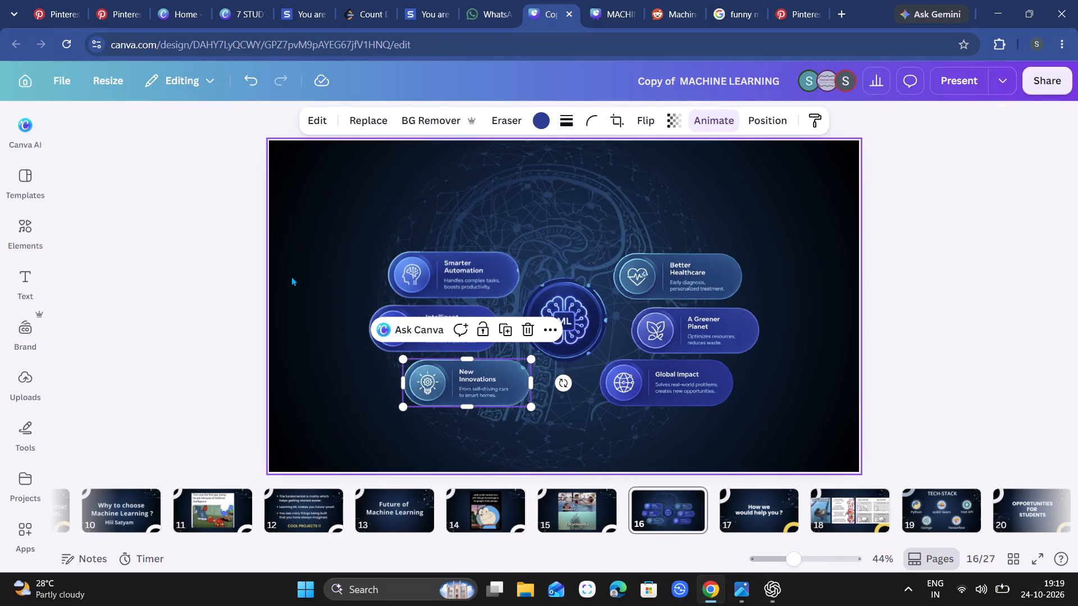
Separate the "Better Healthcare" card from the remaining cards image on page 16 with Magic Grab.
{"action": "left_click", "coordinate": [677, 295]}
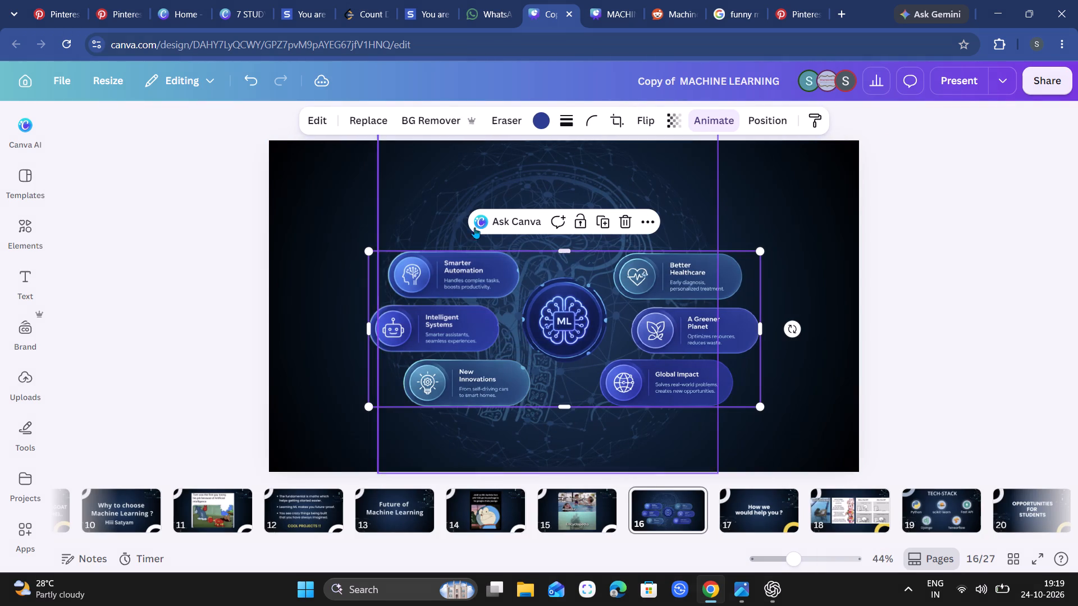
{"action": "left_click", "coordinate": [313, 121]}
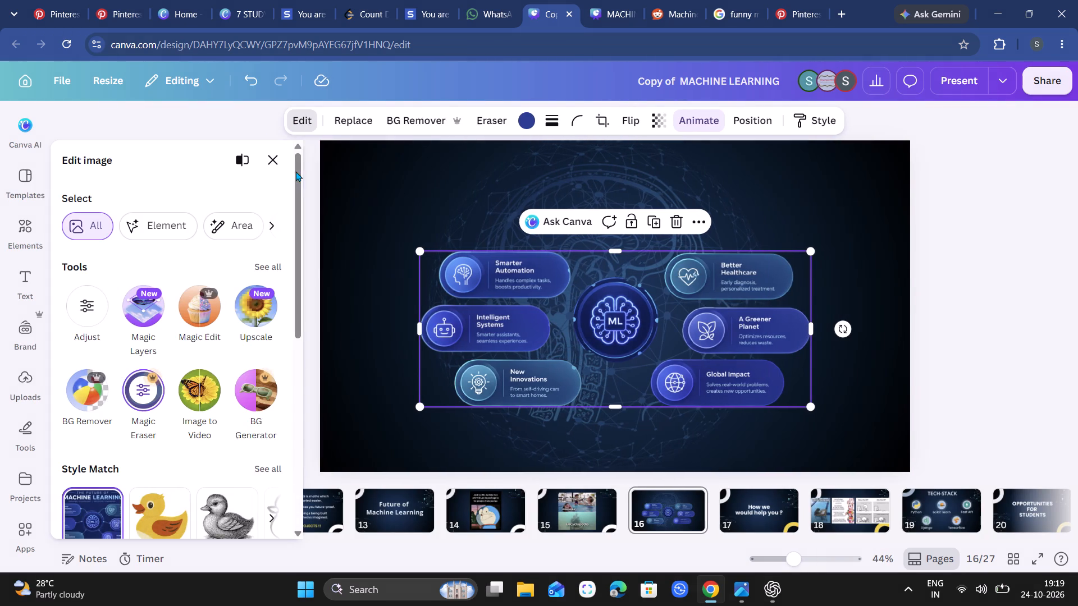
{"action": "left_click_drag", "start_coordinate": [280, 258], "coordinate": [273, 271]}
{"action": "left_click", "coordinate": [273, 271]}
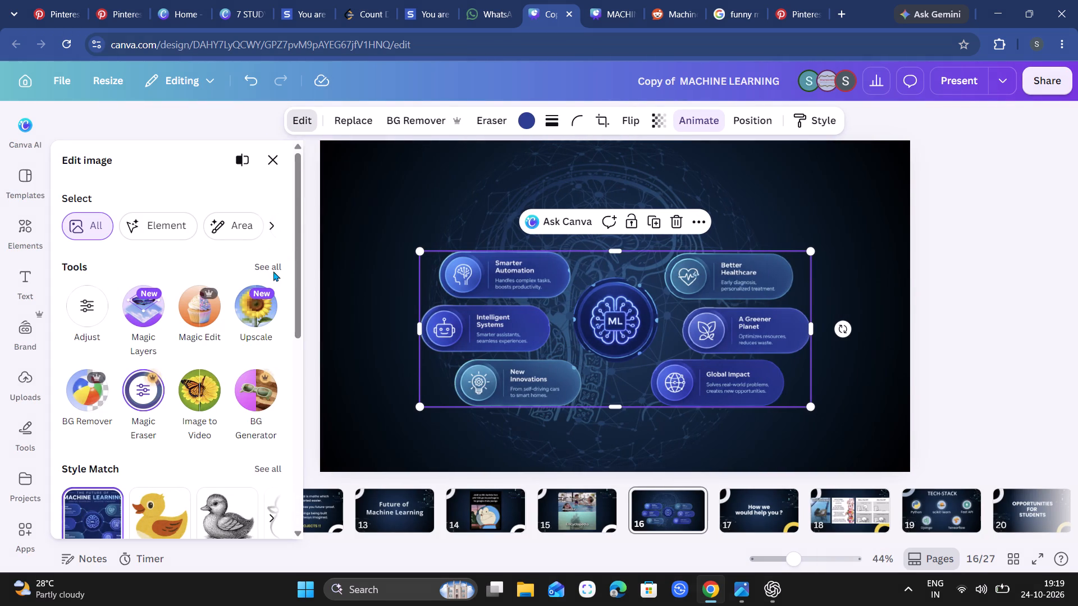
{"action": "scroll", "coordinate": [191, 373], "scroll_direction": "down", "scroll_amount": 2}
{"action": "left_click", "coordinate": [151, 481]}
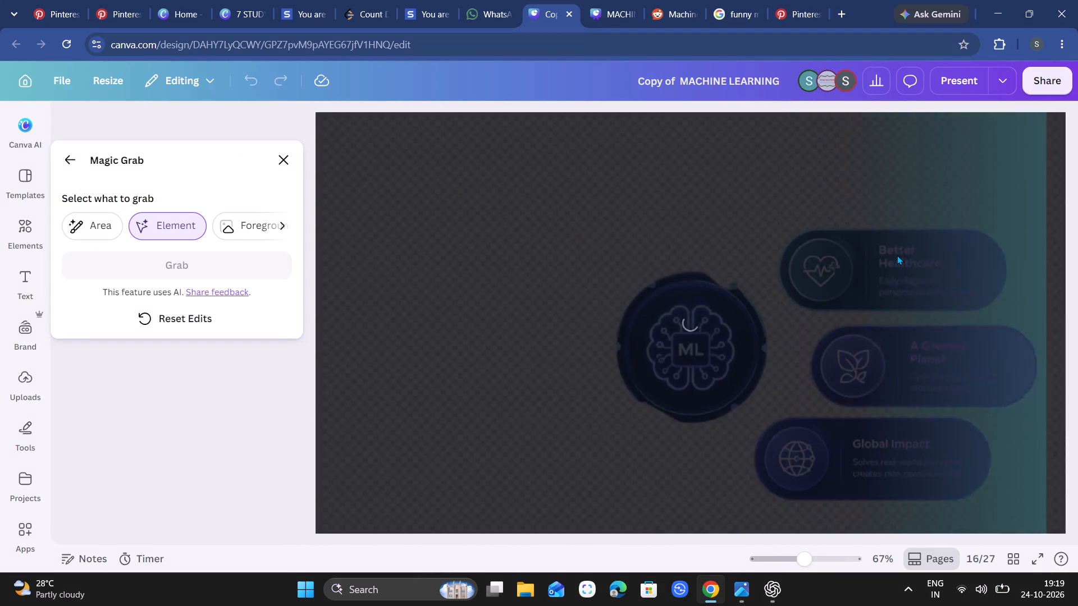
{"action": "left_click", "coordinate": [897, 281]}
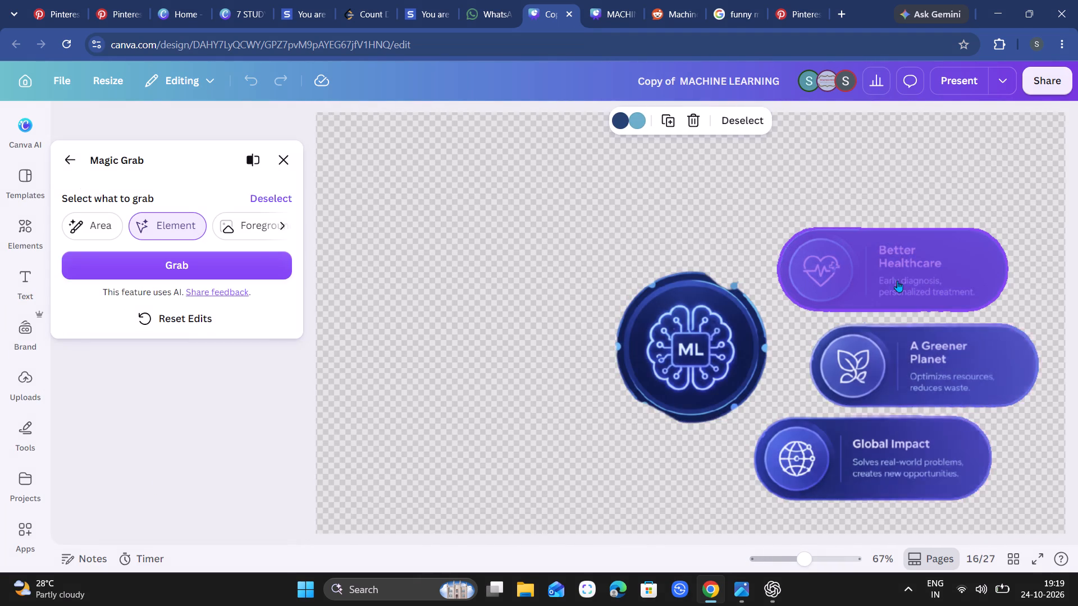
{"action": "left_click", "coordinate": [278, 270]}
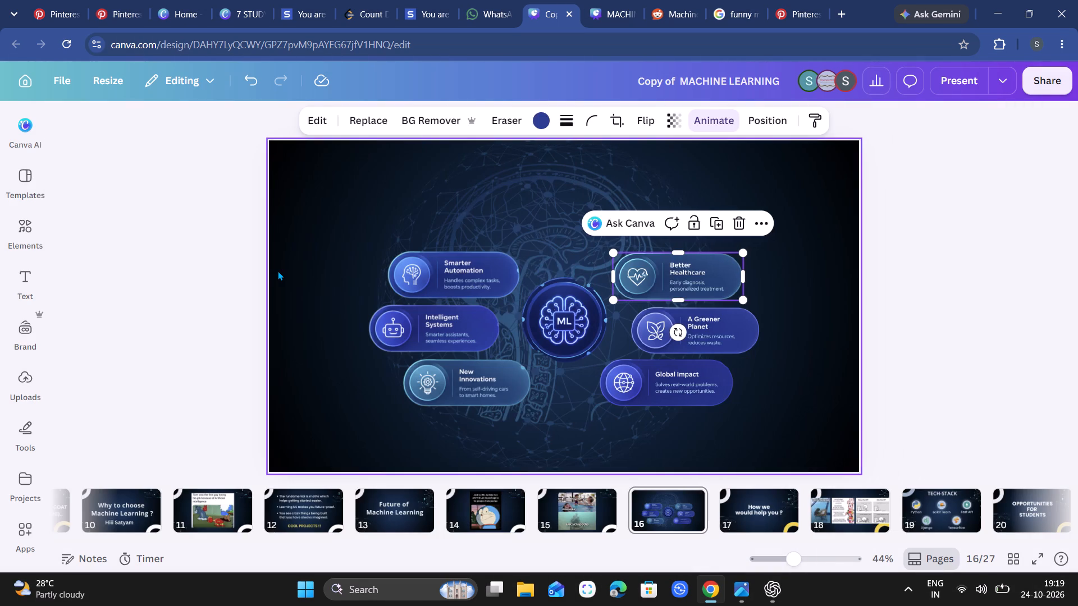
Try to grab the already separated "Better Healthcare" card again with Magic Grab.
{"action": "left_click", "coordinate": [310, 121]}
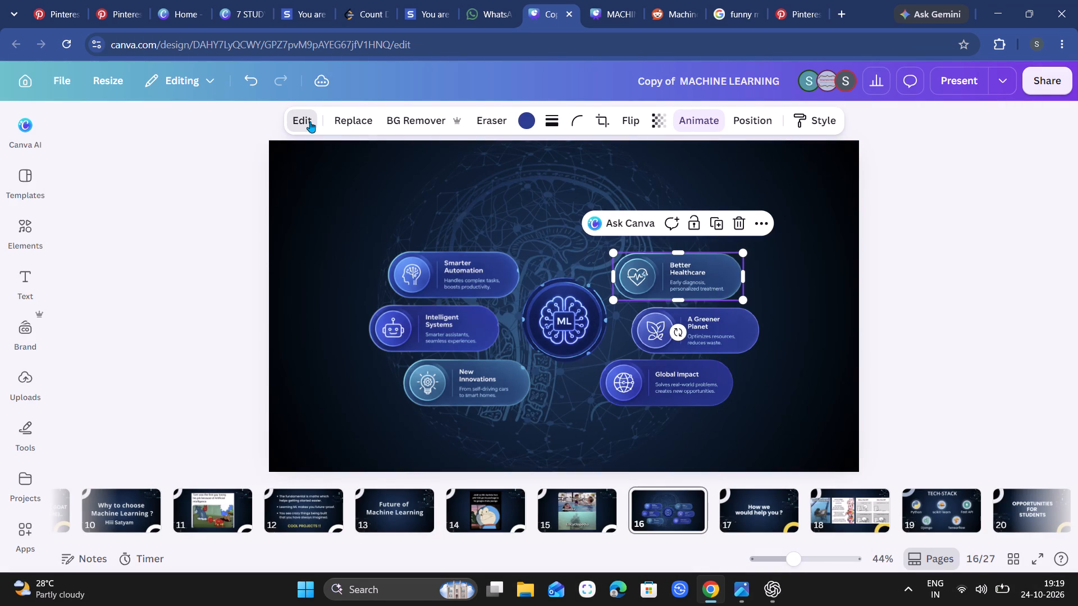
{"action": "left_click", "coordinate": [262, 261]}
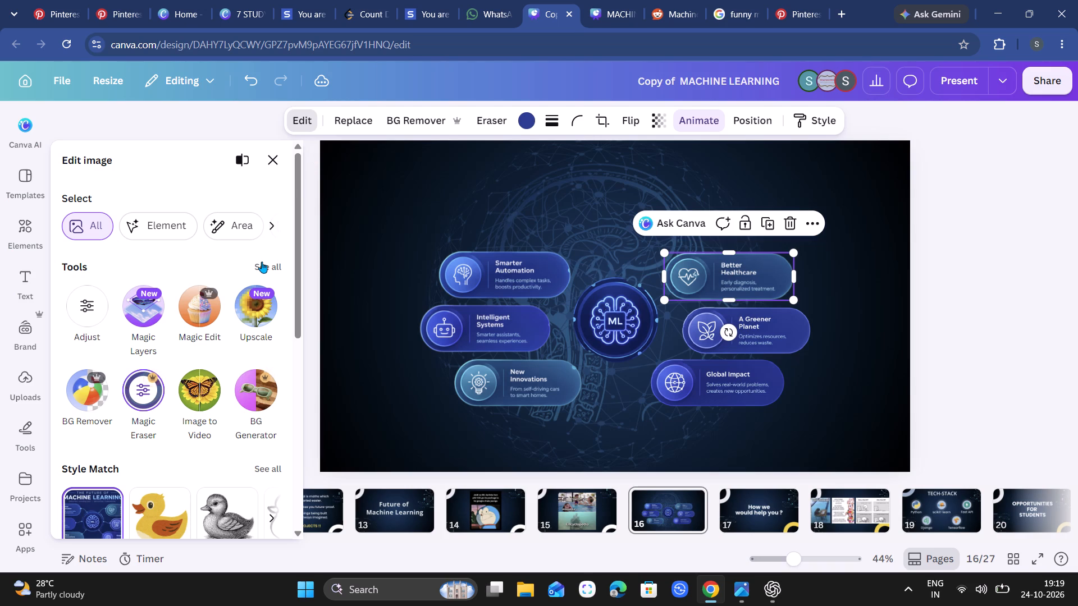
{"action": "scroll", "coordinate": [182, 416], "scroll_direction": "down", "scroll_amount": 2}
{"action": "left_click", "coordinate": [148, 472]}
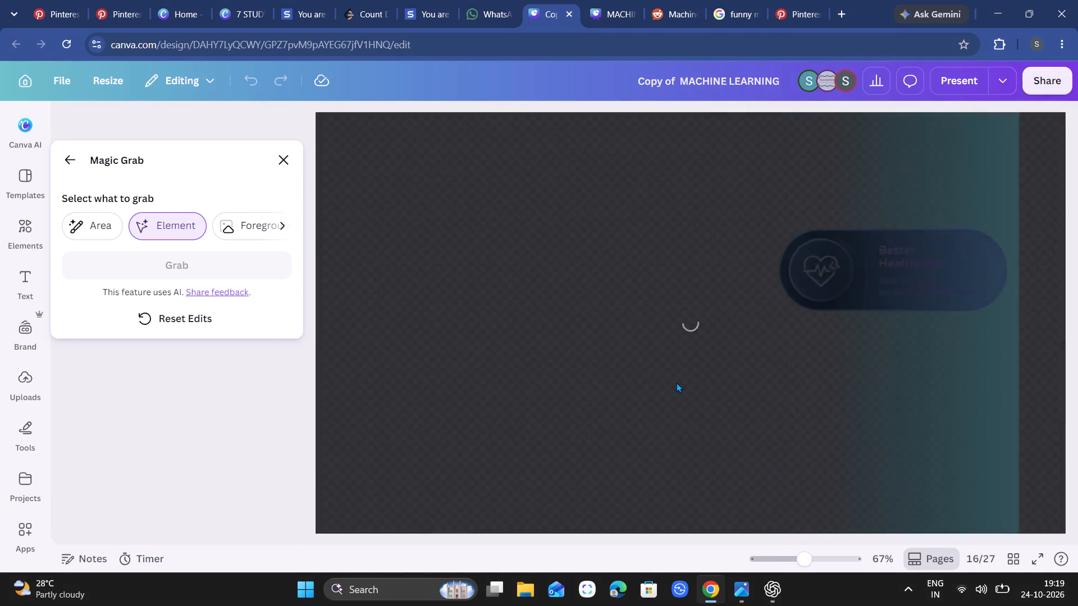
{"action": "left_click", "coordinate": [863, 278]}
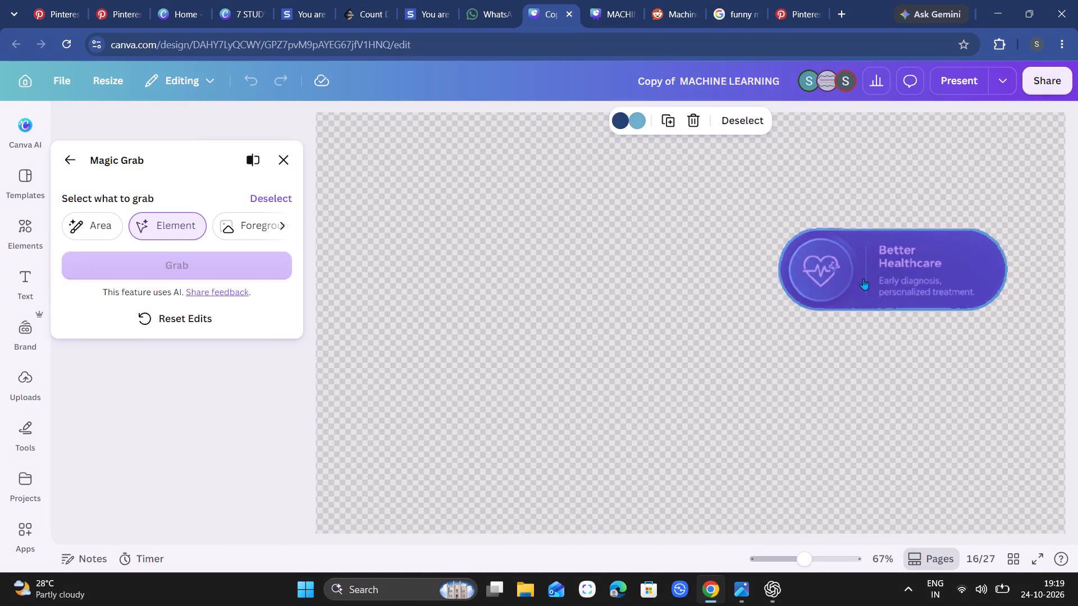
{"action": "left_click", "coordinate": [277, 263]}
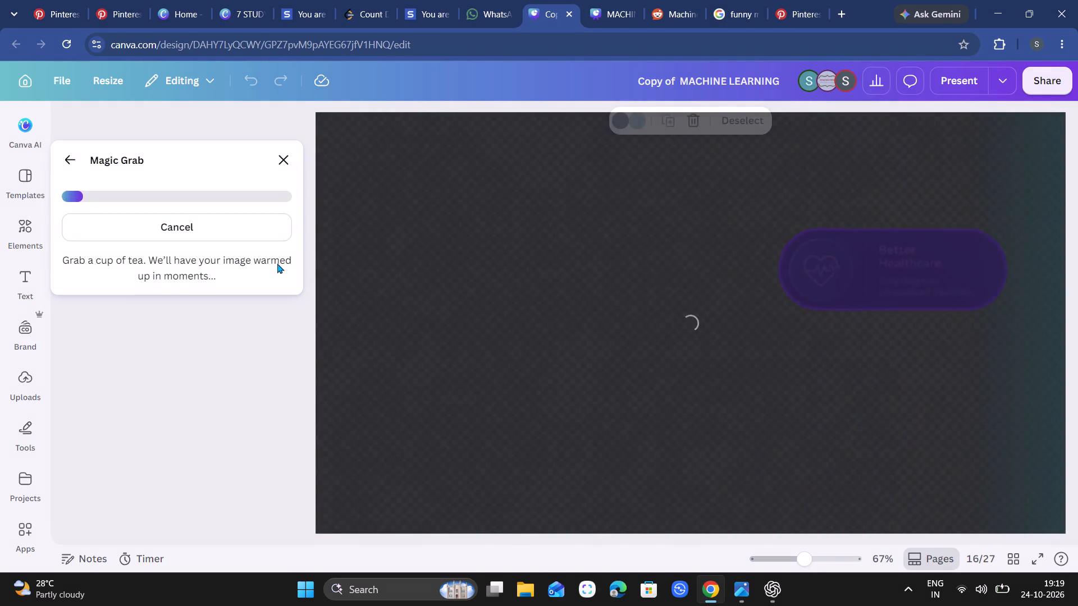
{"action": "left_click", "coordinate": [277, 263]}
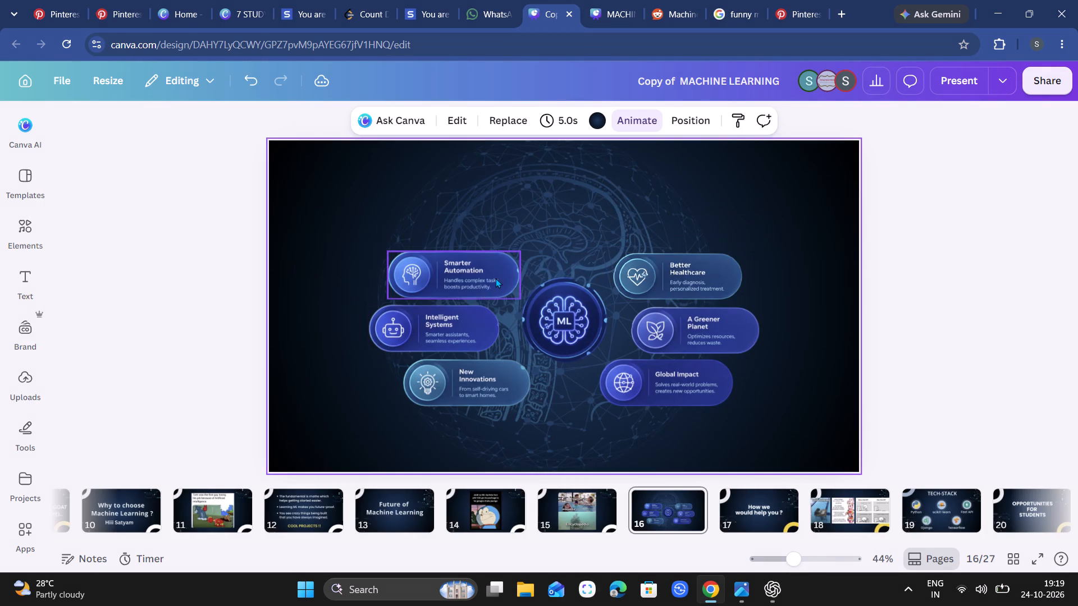
Separate the "A Greener Planet" card from the remaining cards image with Magic Grab.
{"action": "left_click", "coordinate": [692, 323]}
{"action": "left_click", "coordinate": [305, 124]}
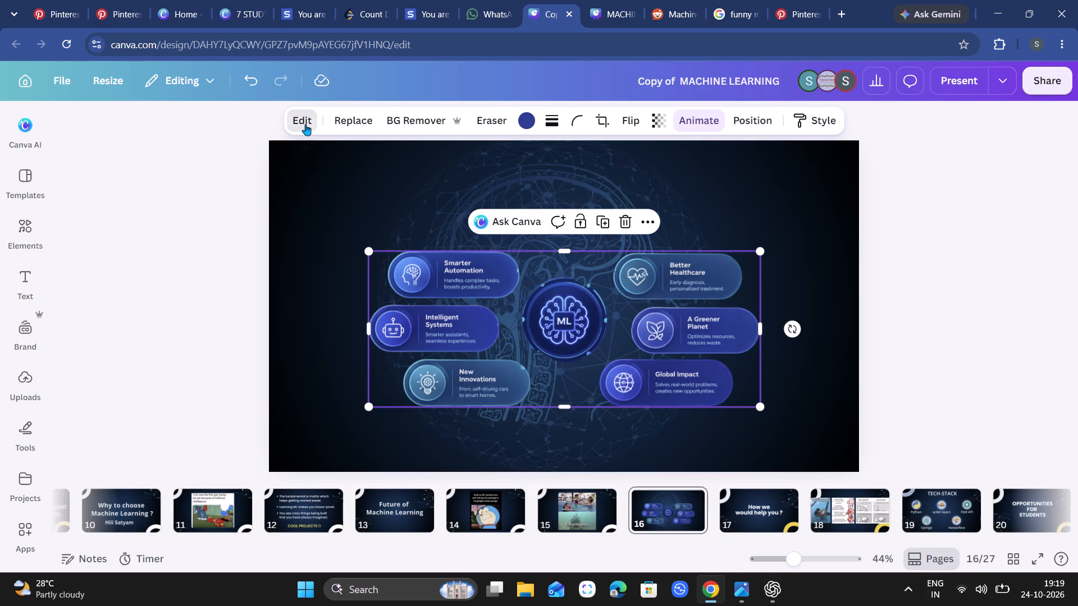
{"action": "left_click", "coordinate": [280, 265]}
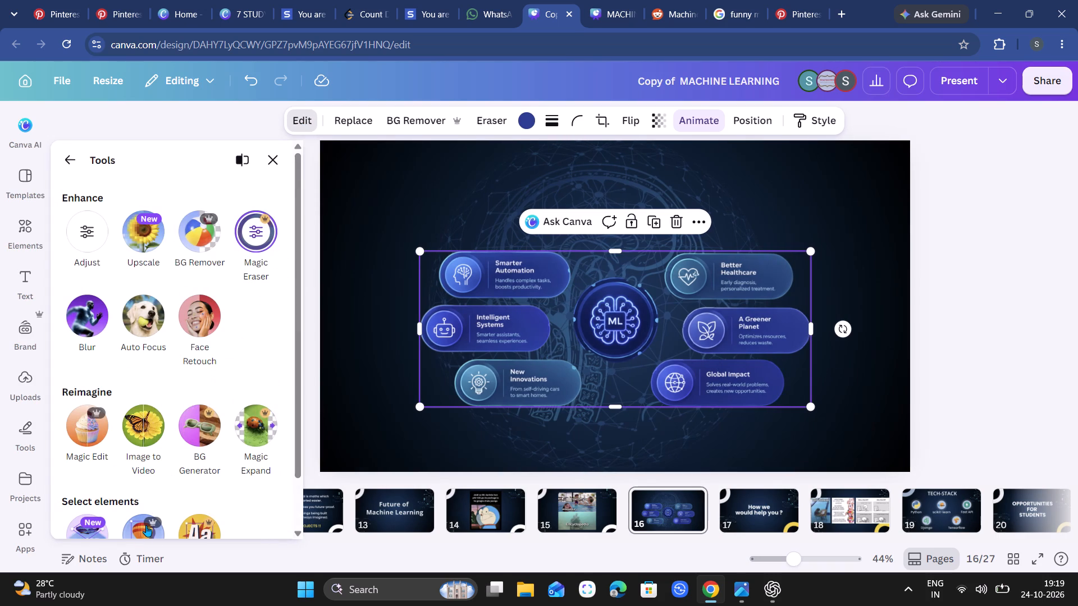
{"action": "left_click", "coordinate": [149, 522]}
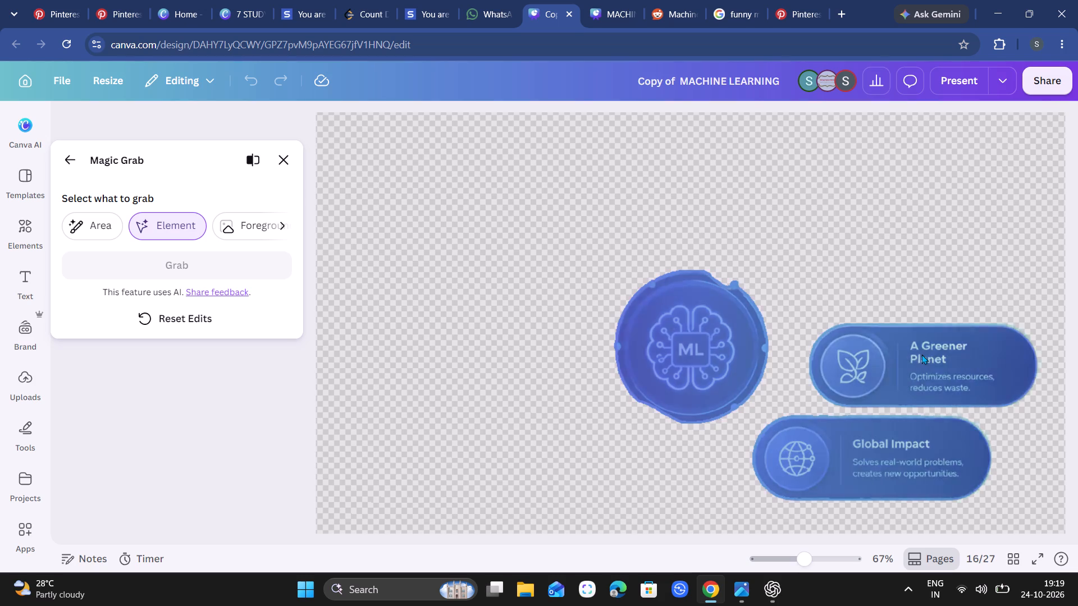
{"action": "left_click", "coordinate": [922, 354]}
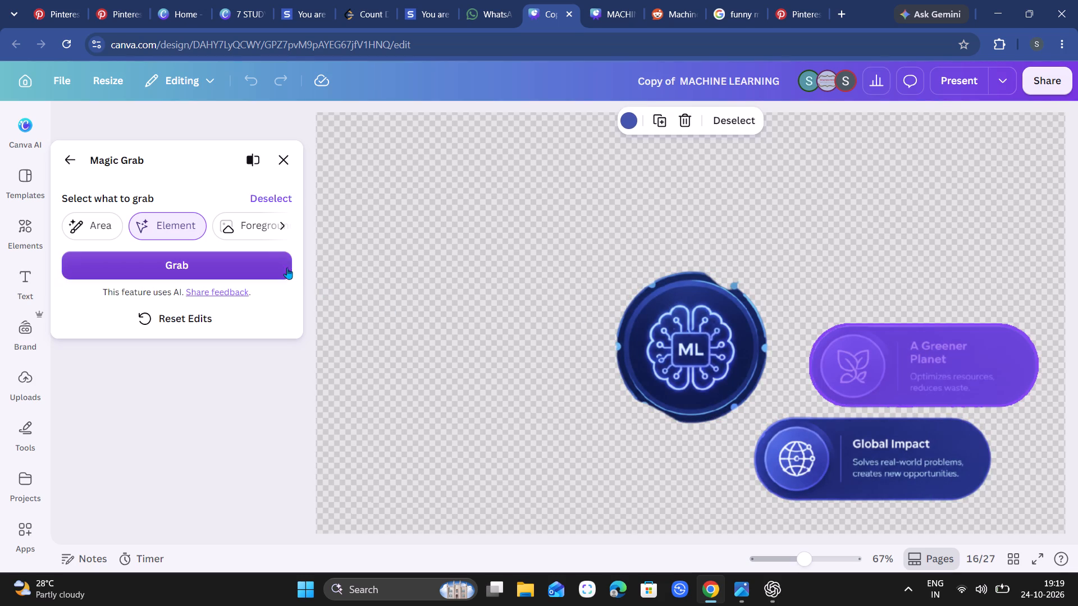
{"action": "left_click", "coordinate": [273, 268]}
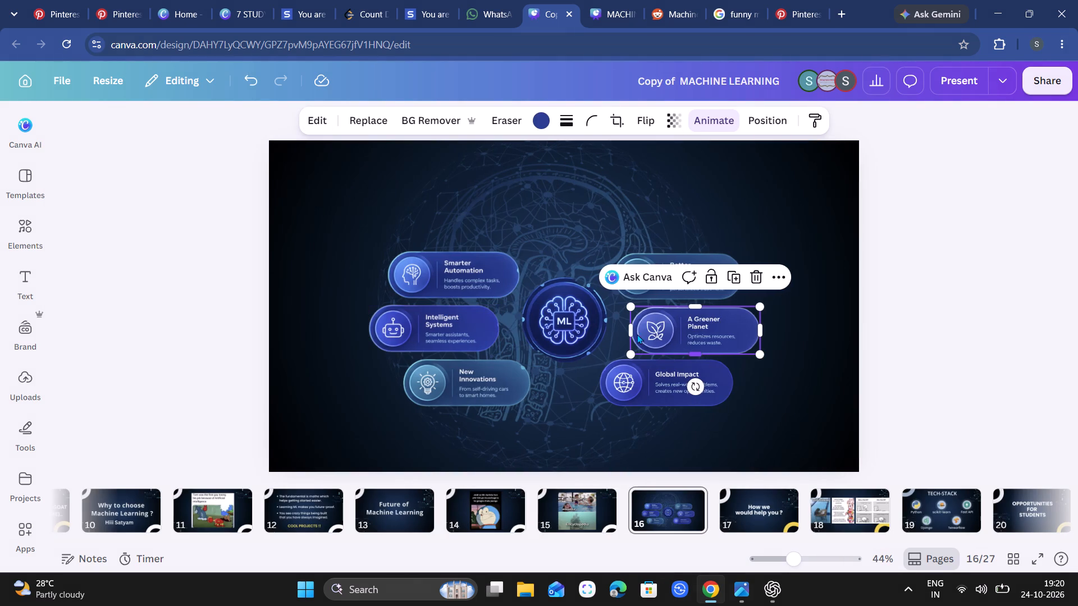
Separate the "Global Impact" card from the remaining cards image with Magic Grab.
{"action": "left_click", "coordinate": [550, 258]}
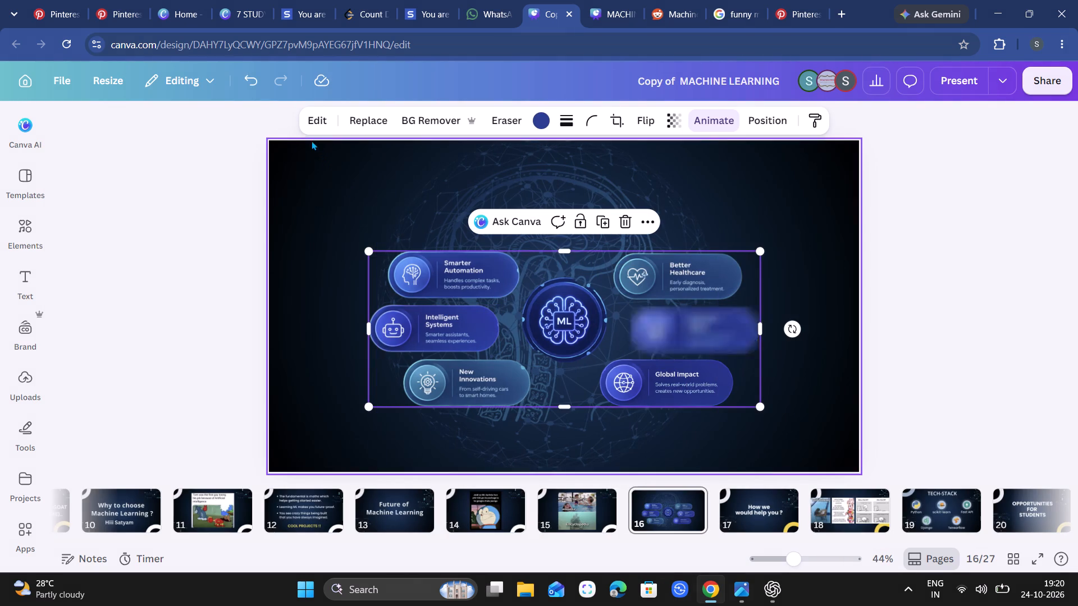
{"action": "left_click", "coordinate": [310, 120]}
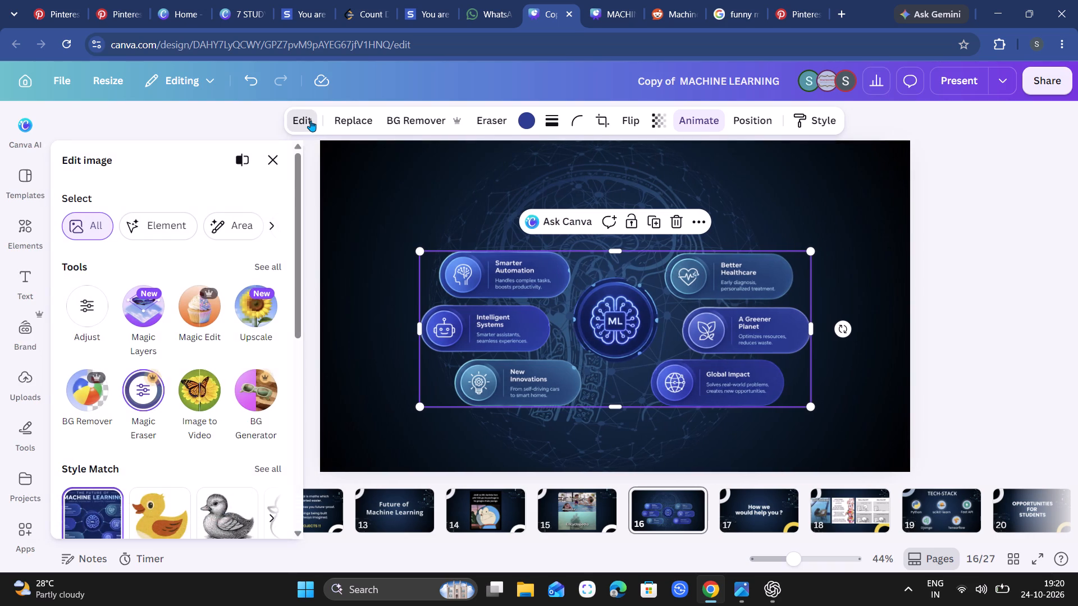
{"action": "left_click", "coordinate": [276, 267]}
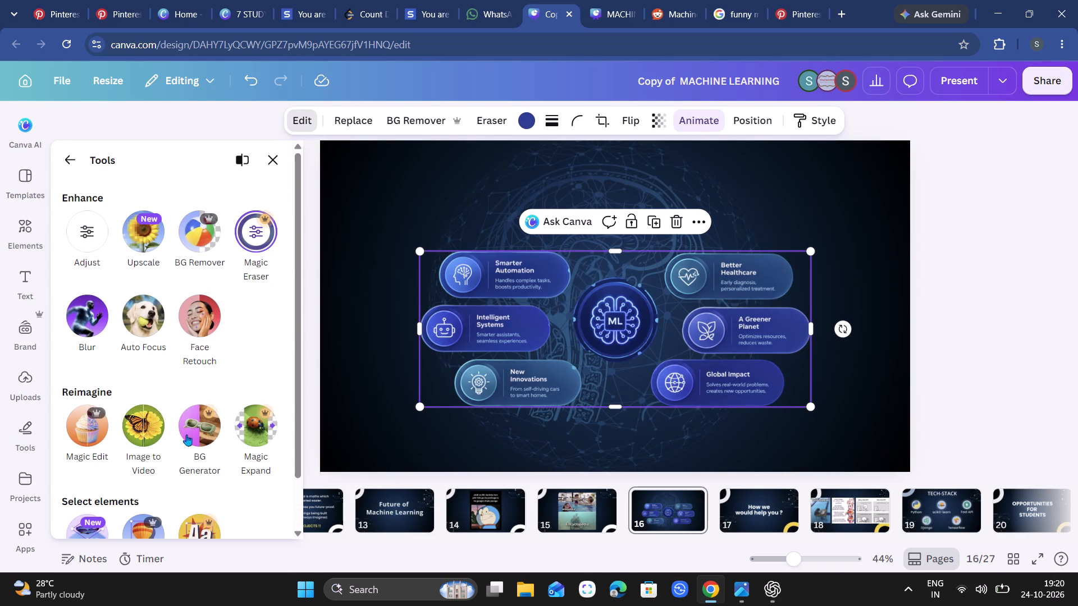
{"action": "left_click", "coordinate": [147, 522]}
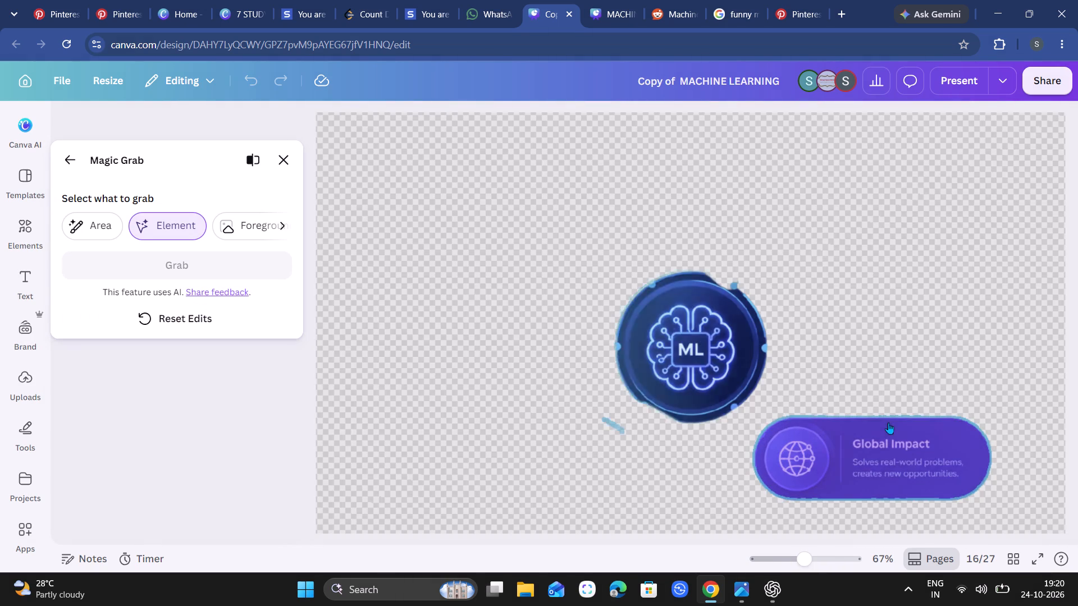
{"action": "left_click", "coordinate": [899, 451]}
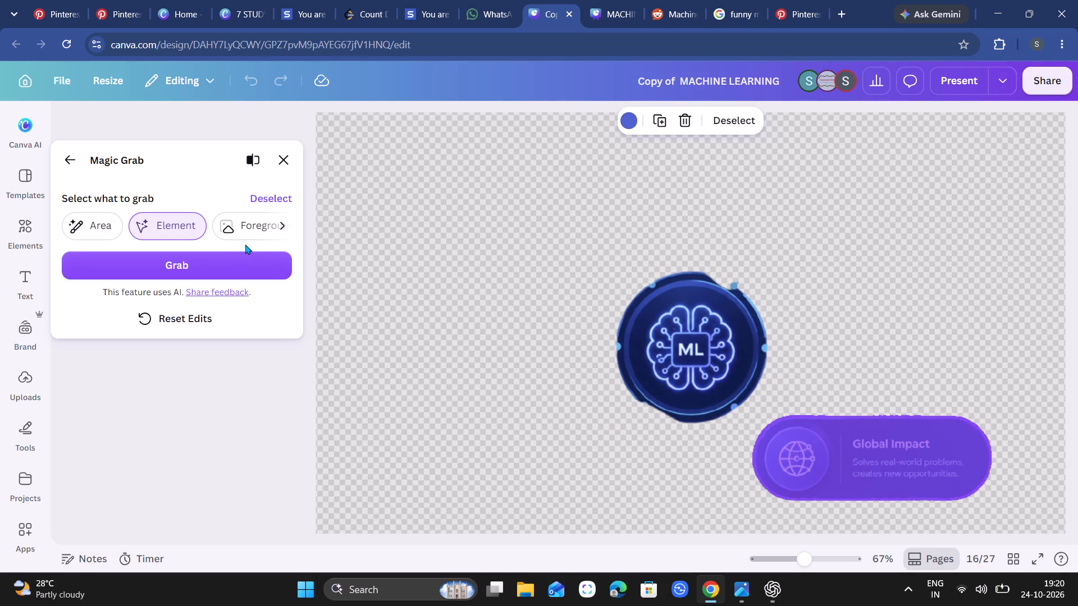
{"action": "left_click", "coordinate": [238, 263]}
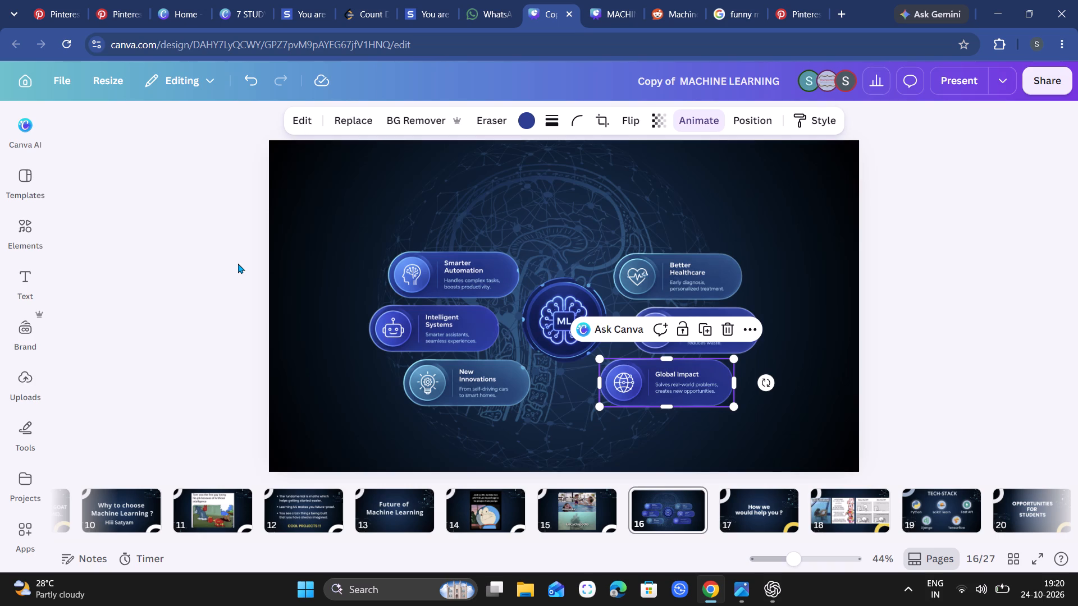
Use Magic Grab to separate the central circular ML brain emblem as its own element, and clear the selection.
{"action": "left_click", "coordinate": [560, 318]}
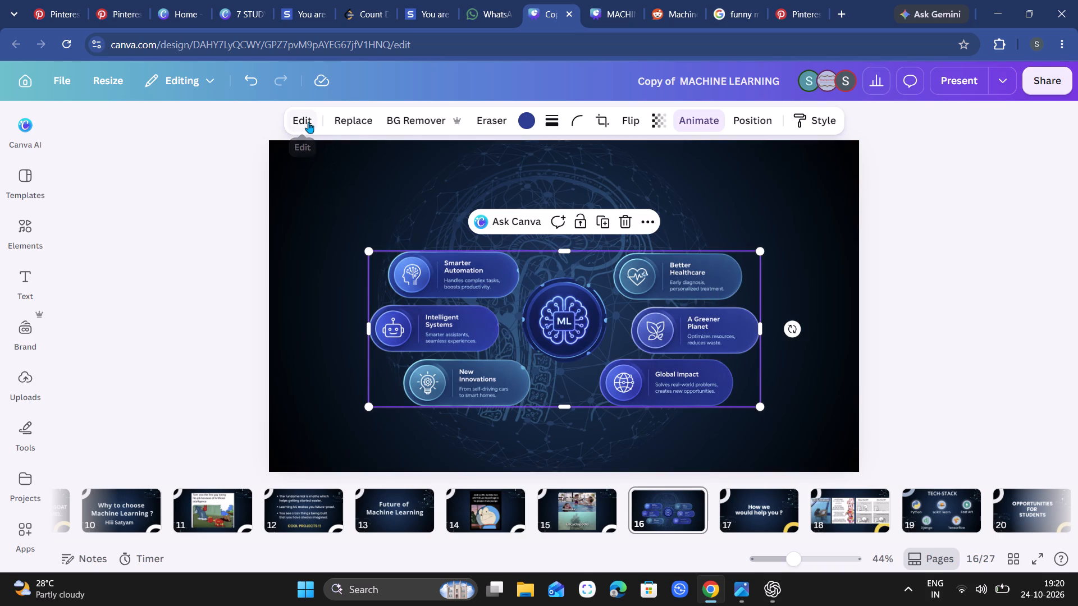
{"action": "left_click", "coordinate": [308, 122]}
{"action": "left_click", "coordinate": [264, 265]}
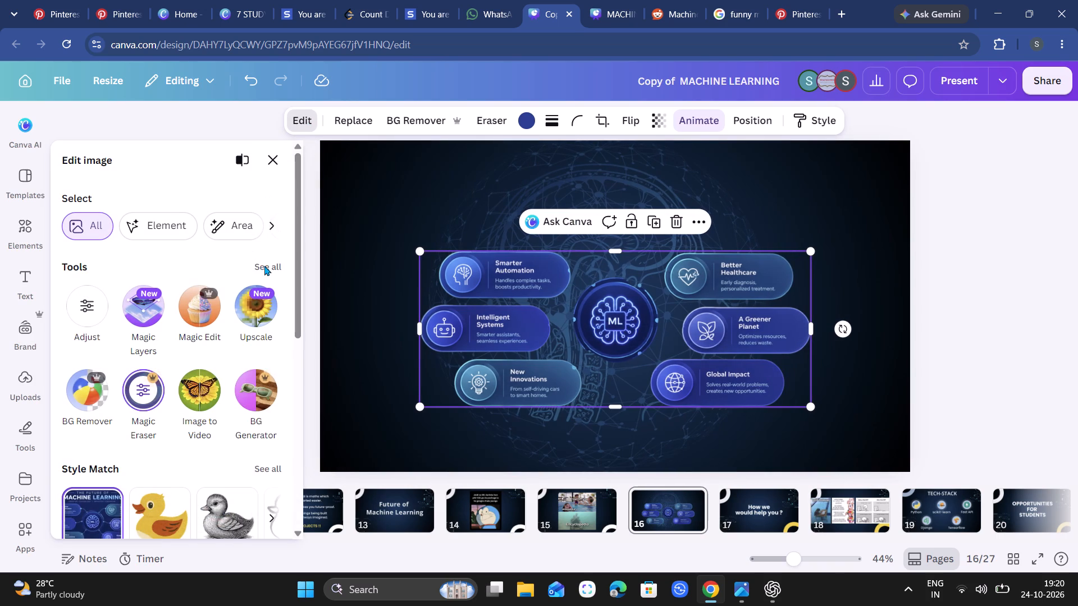
{"action": "scroll", "coordinate": [196, 426], "scroll_direction": "down", "scroll_amount": 1}
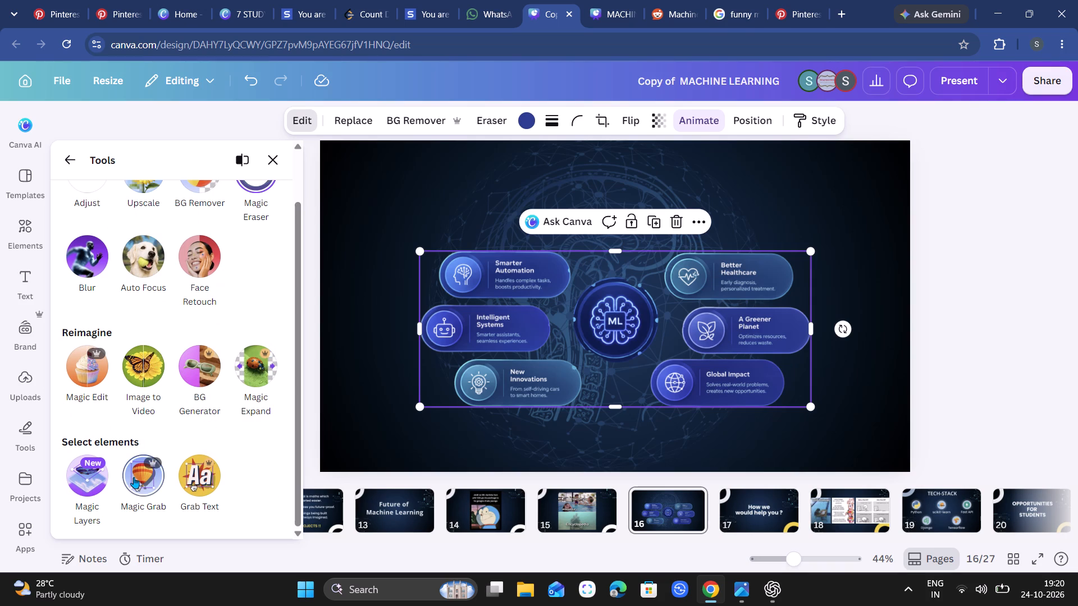
{"action": "left_click", "coordinate": [134, 477]}
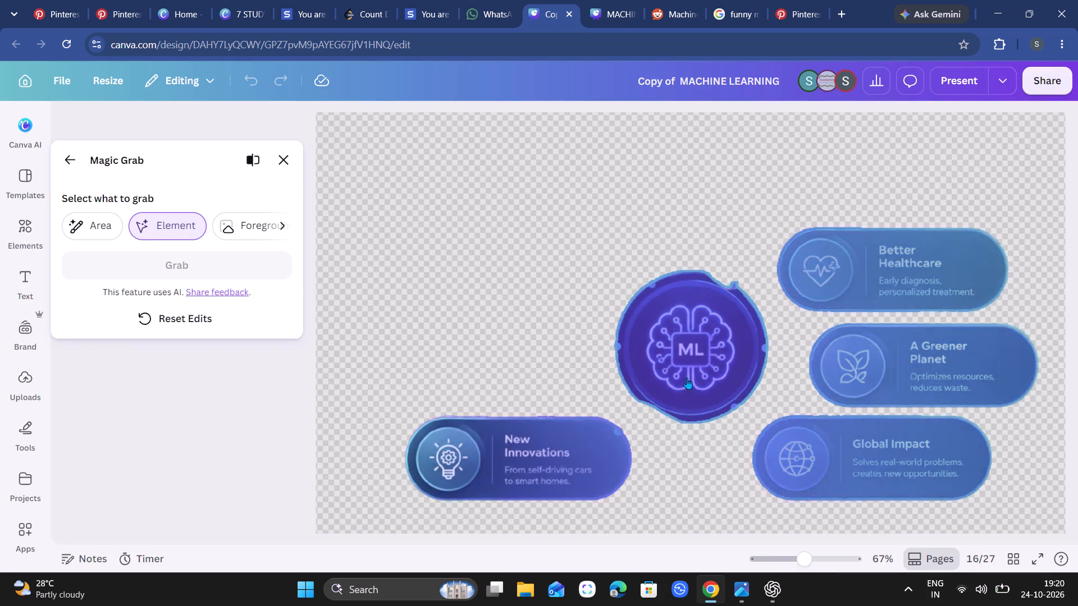
{"action": "left_click", "coordinate": [704, 370]}
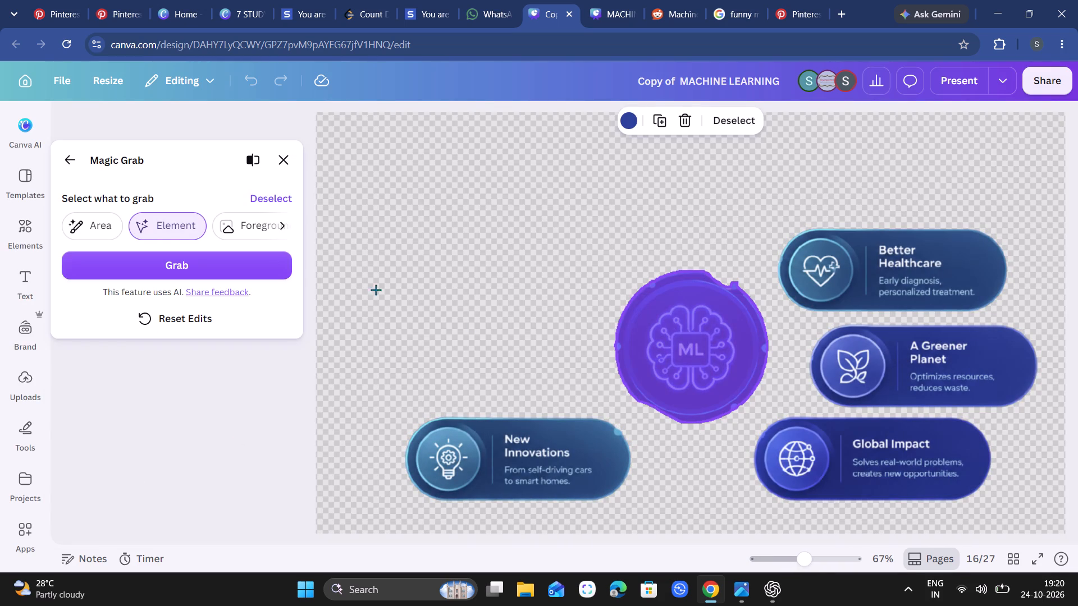
{"action": "left_click", "coordinate": [259, 260]}
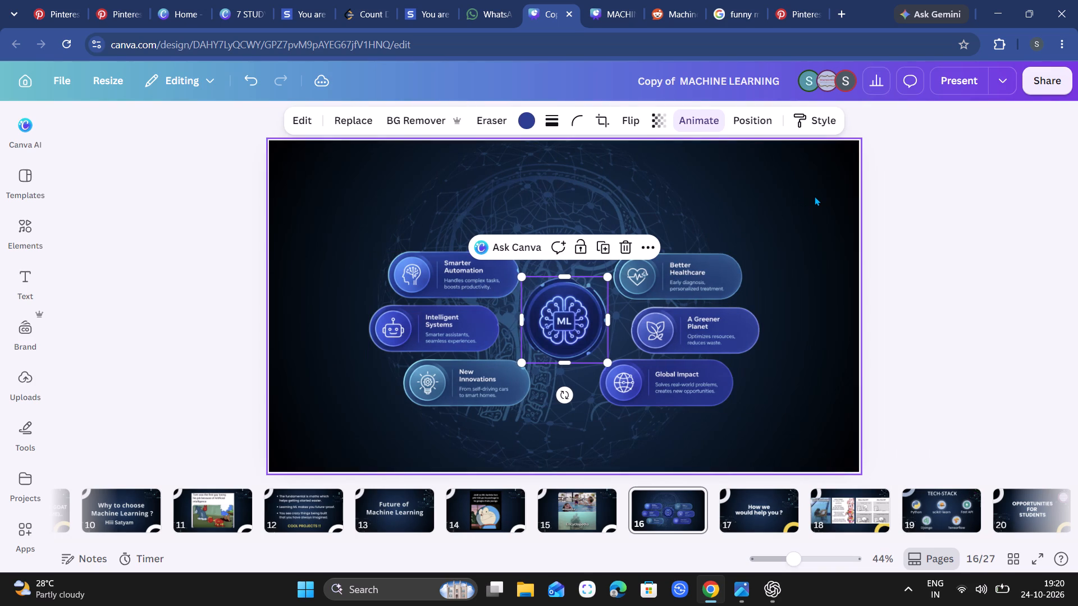
{"action": "left_click", "coordinate": [839, 231]}
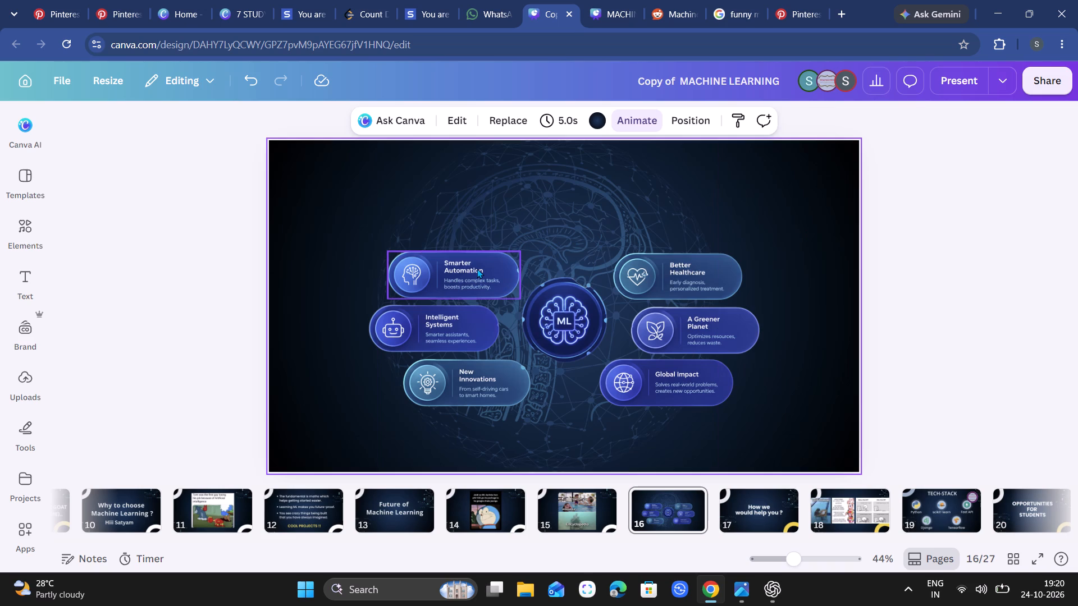
Move the "Smarter Automation" card up toward the page's upper-left area and the "Intelligent Systems" card slightly up beneath it.
{"action": "left_click_drag", "start_coordinate": [477, 268], "coordinate": [436, 217]}
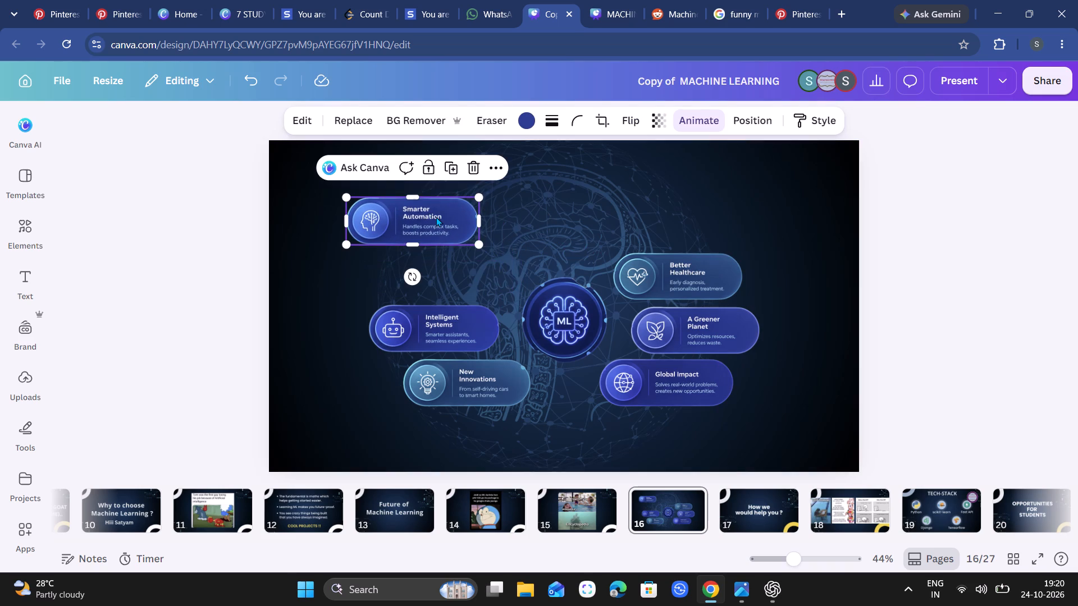
{"action": "left_click_drag", "start_coordinate": [449, 335], "coordinate": [432, 313]}
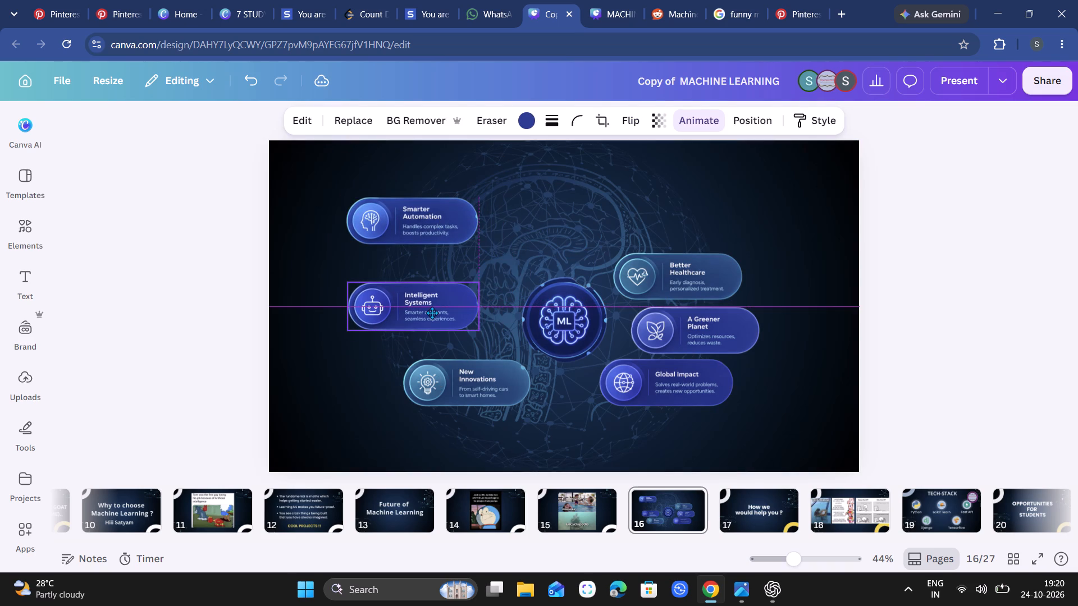
{"action": "left_click_drag", "start_coordinate": [432, 313], "coordinate": [456, 301]}
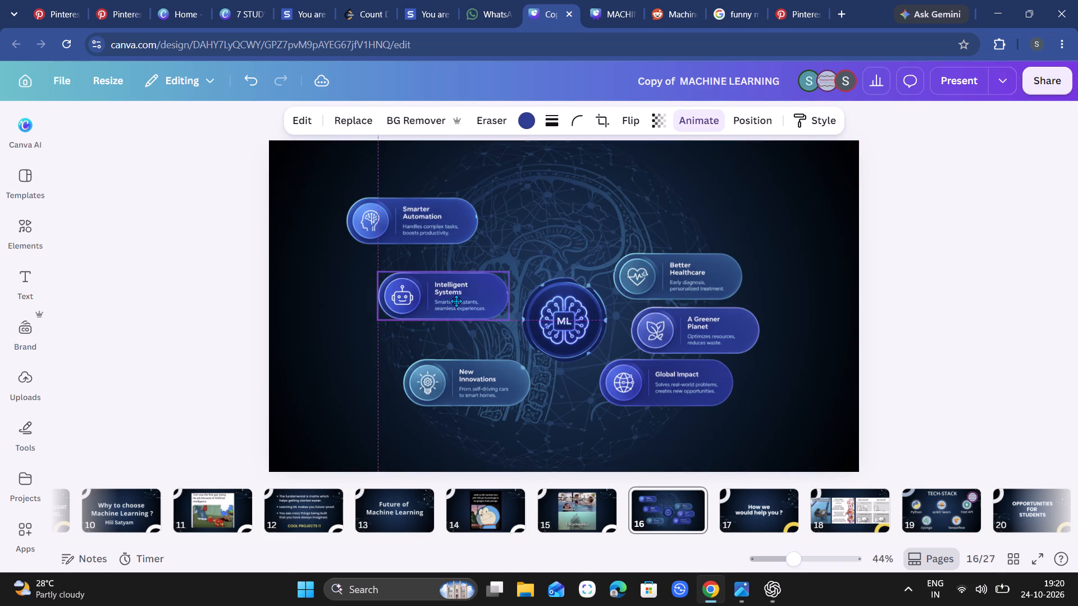
{"action": "left_click_drag", "start_coordinate": [456, 301], "coordinate": [453, 300]}
Move the separated "New Innovations" card off the matching card in the base cards image, and delete the separated one.
{"action": "left_click_drag", "start_coordinate": [454, 379], "coordinate": [414, 364]}
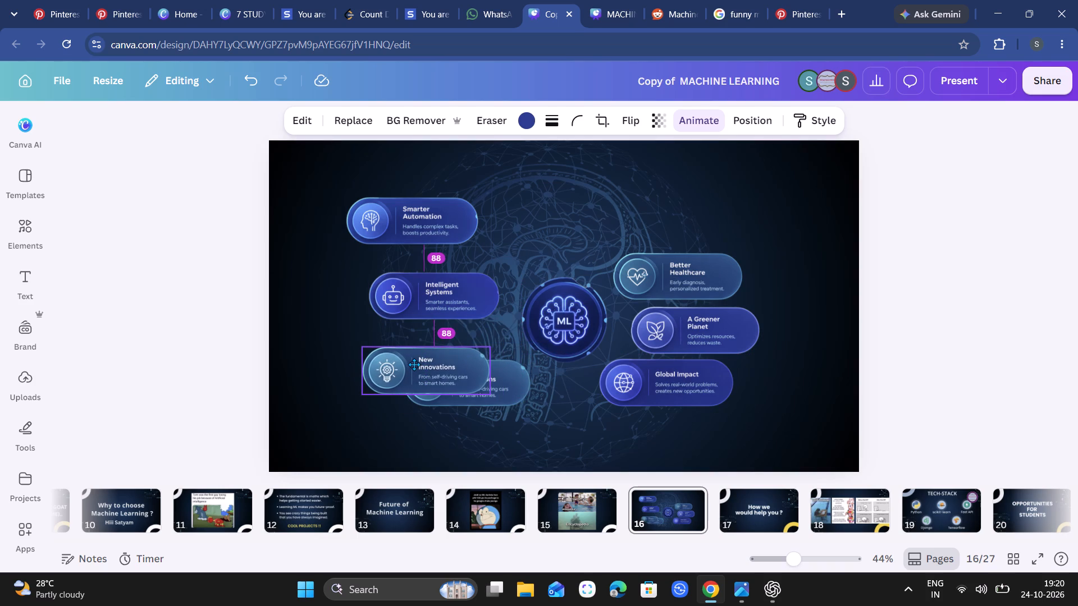
{"action": "left_click_drag", "start_coordinate": [414, 364], "coordinate": [396, 351]}
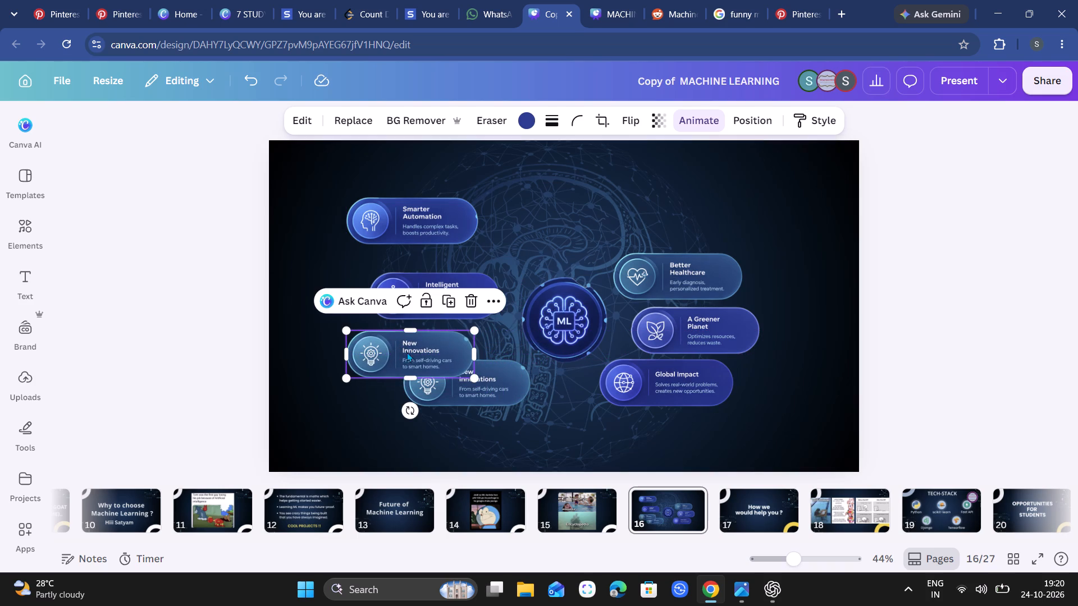
{"action": "left_click", "coordinate": [506, 391]}
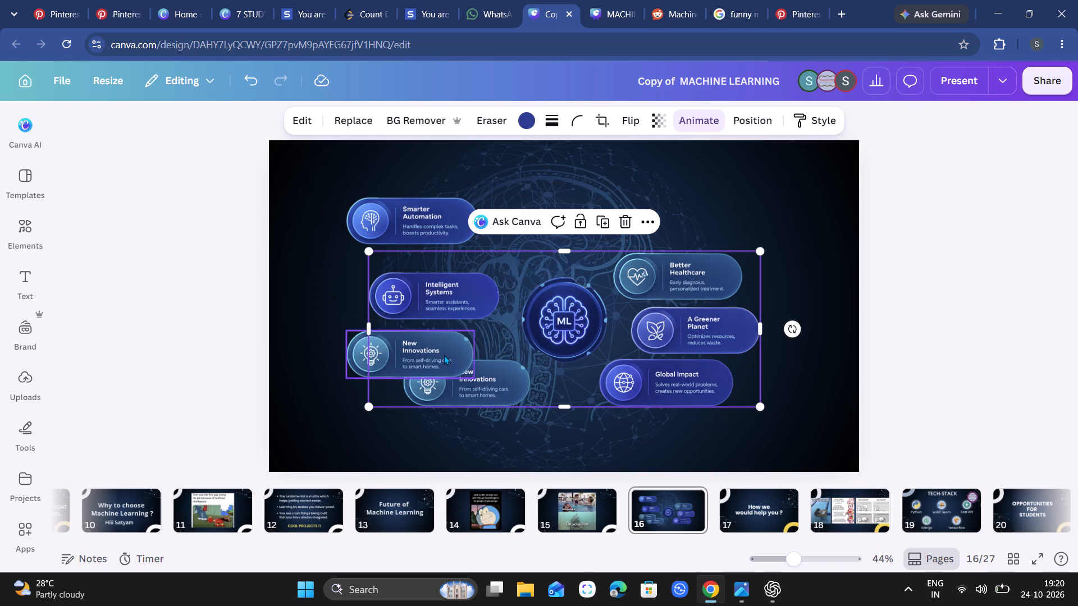
{"action": "left_click", "coordinate": [444, 355]}
{"action": "key", "text": "Delete"}
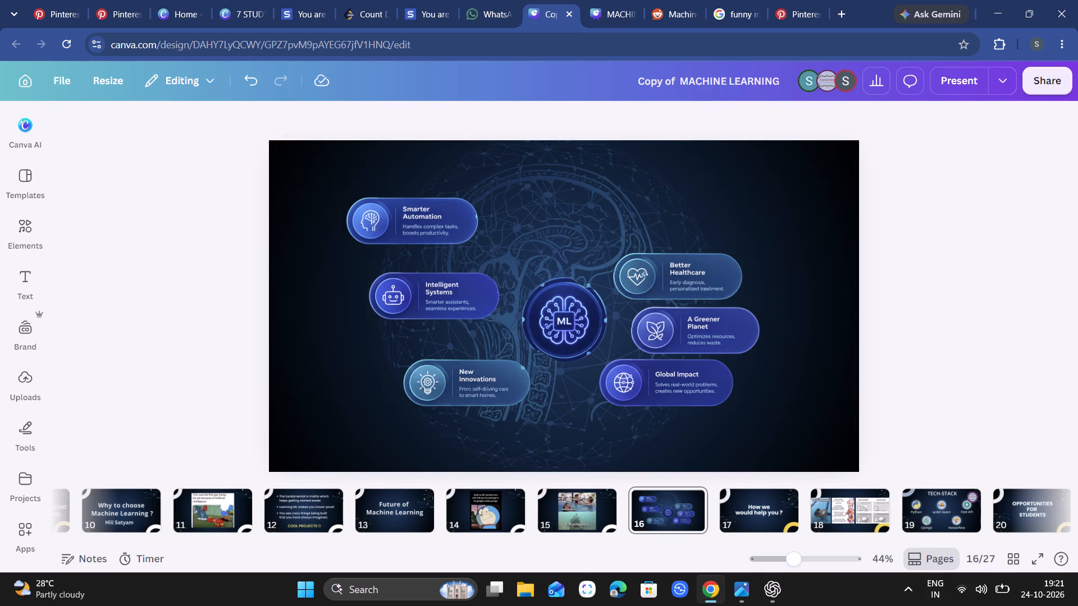
Enlarge the base cards image on all four sides to about 1,888 by 958, extending to the page's right edge.
{"action": "left_click", "coordinate": [492, 389]}
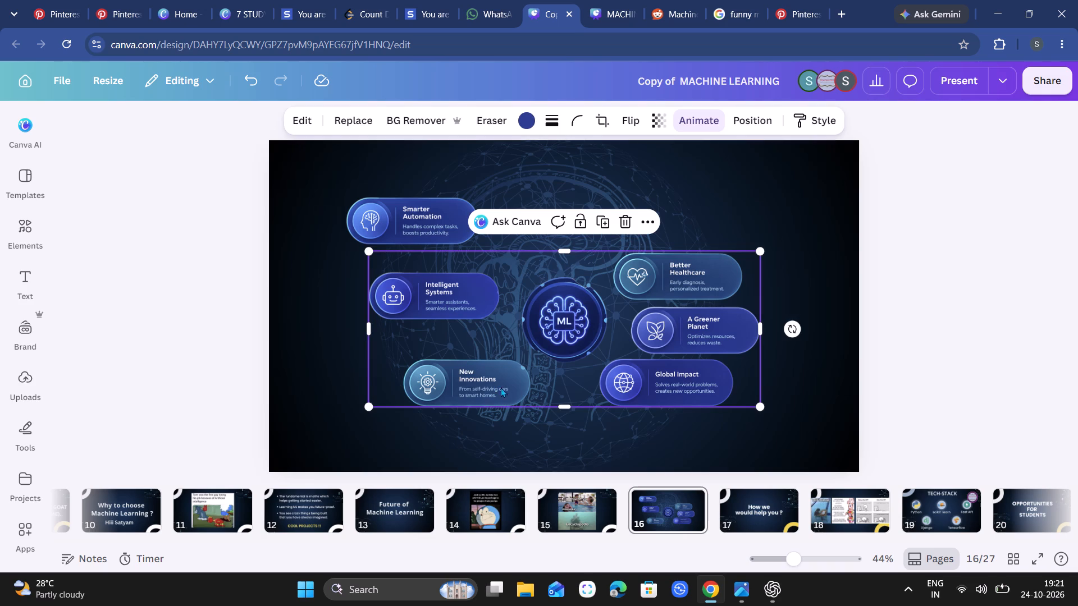
{"action": "left_click", "coordinate": [453, 300]}
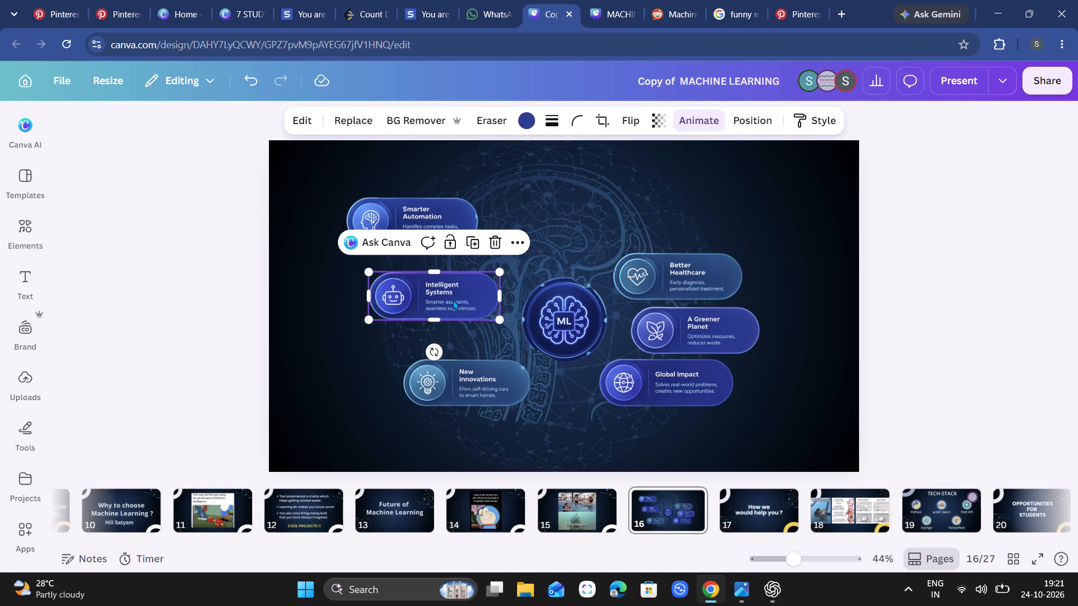
{"action": "left_click", "coordinate": [458, 371]}
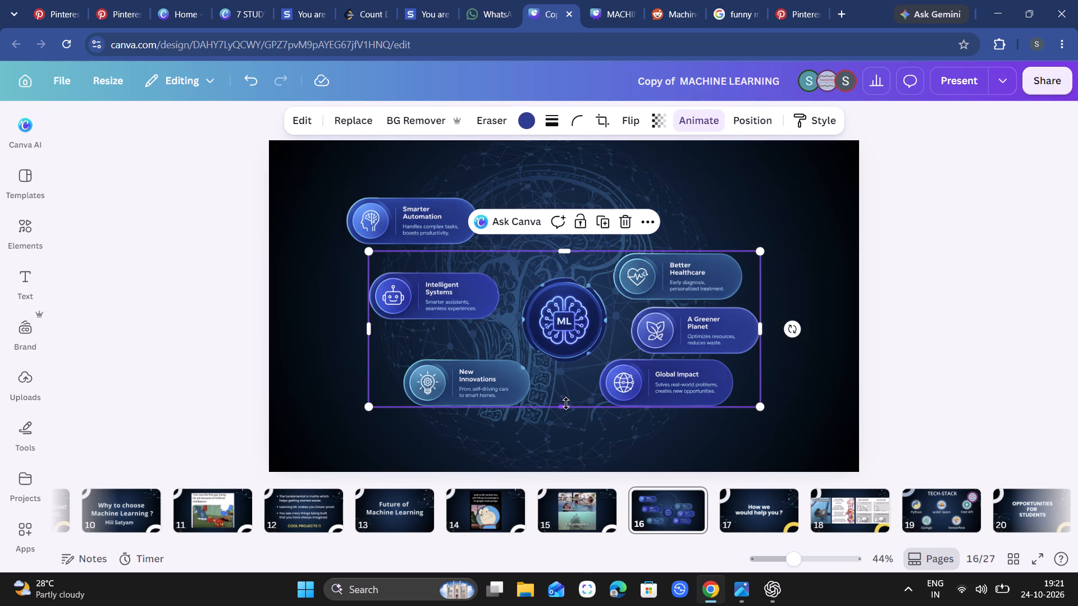
{"action": "left_click_drag", "start_coordinate": [566, 403], "coordinate": [575, 470]}
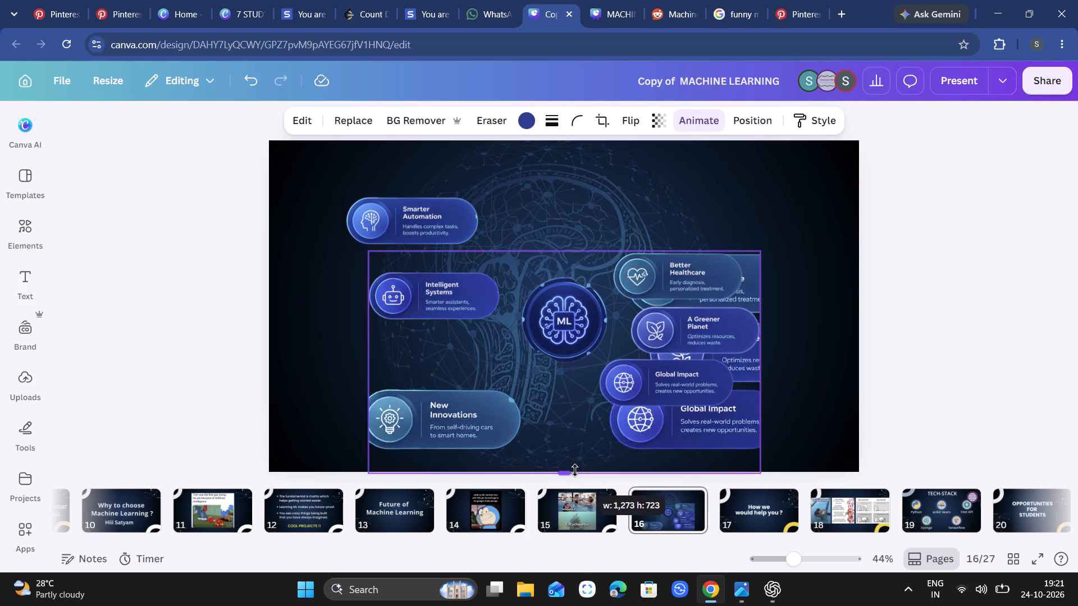
{"action": "left_click_drag", "start_coordinate": [575, 470], "coordinate": [578, 465]}
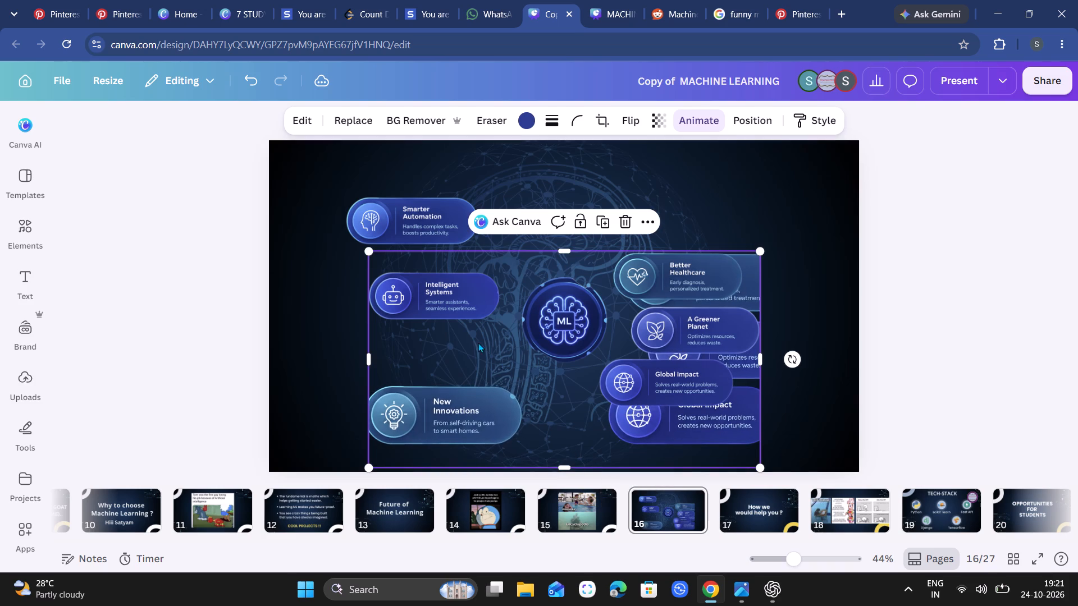
{"action": "left_click_drag", "start_coordinate": [368, 358], "coordinate": [297, 344]}
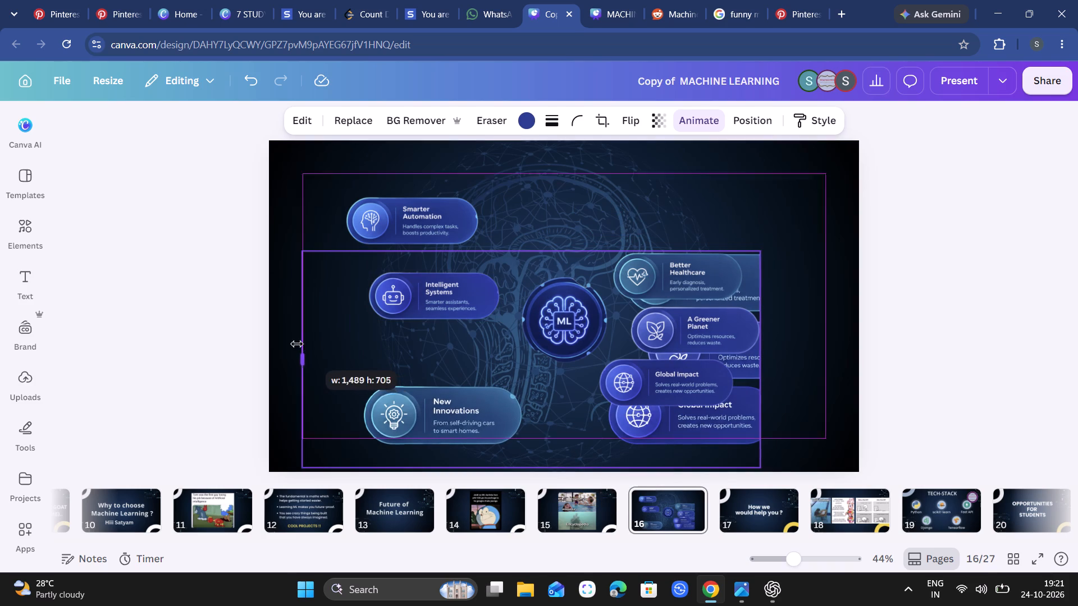
{"action": "left_click_drag", "start_coordinate": [297, 344], "coordinate": [278, 341]}
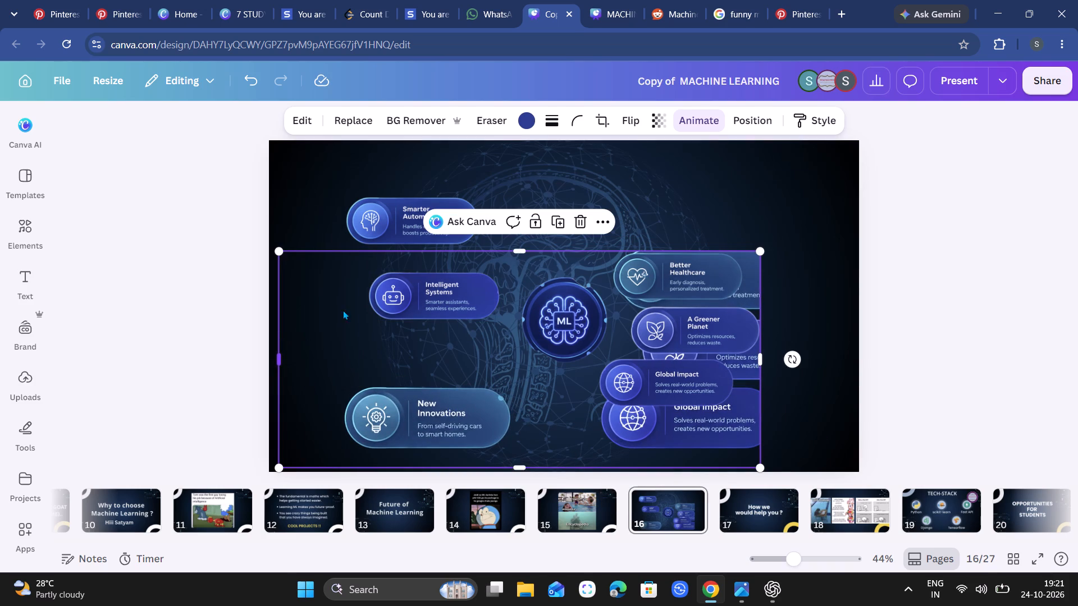
{"action": "left_click_drag", "start_coordinate": [520, 253], "coordinate": [546, 178]}
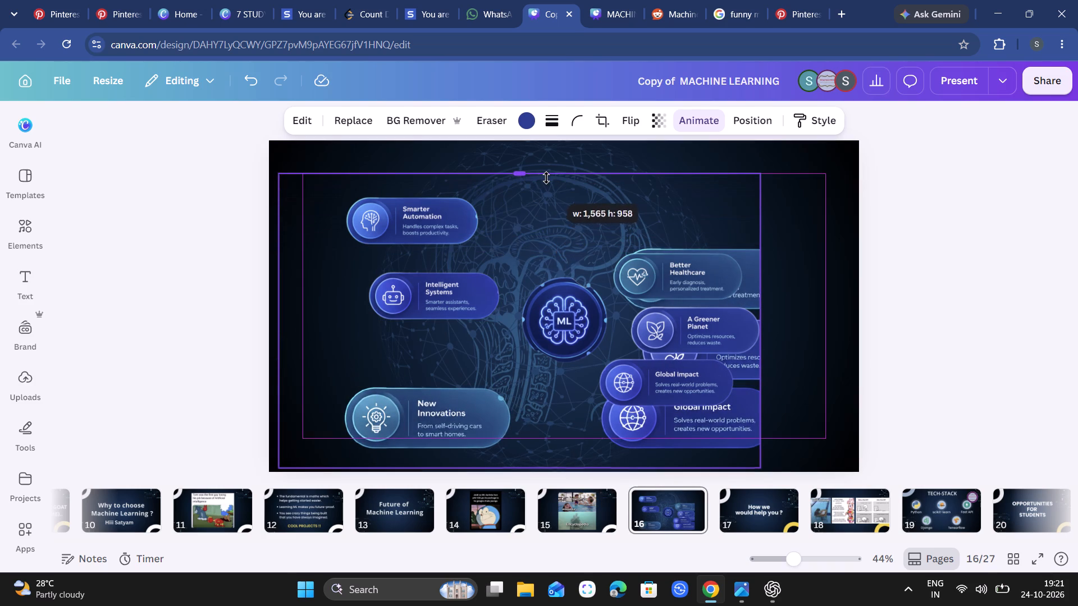
{"action": "left_click_drag", "start_coordinate": [546, 178], "coordinate": [547, 178]}
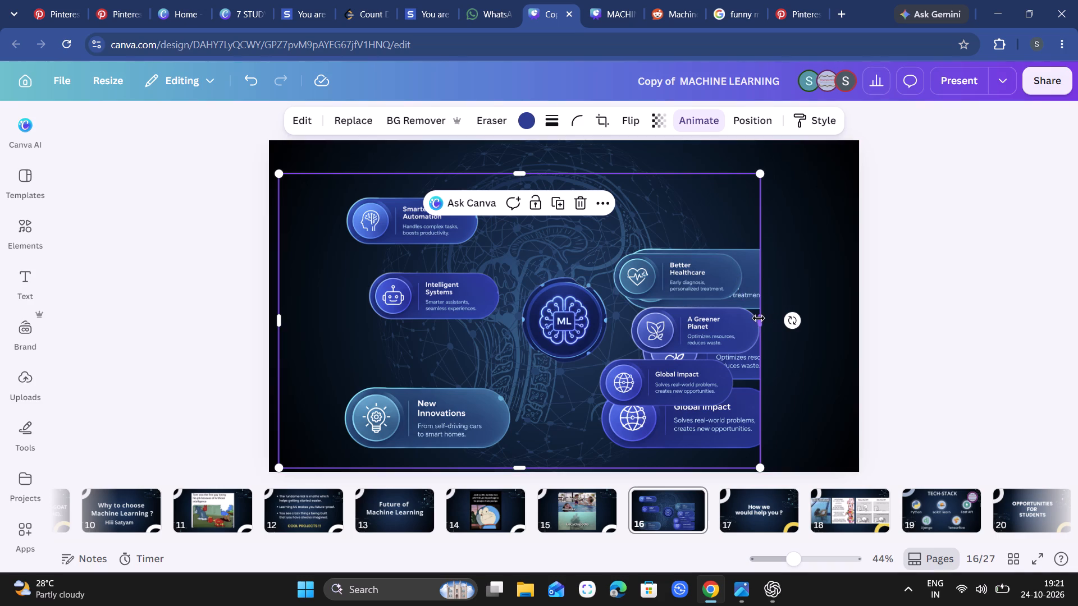
{"action": "left_click_drag", "start_coordinate": [759, 318], "coordinate": [842, 300]}
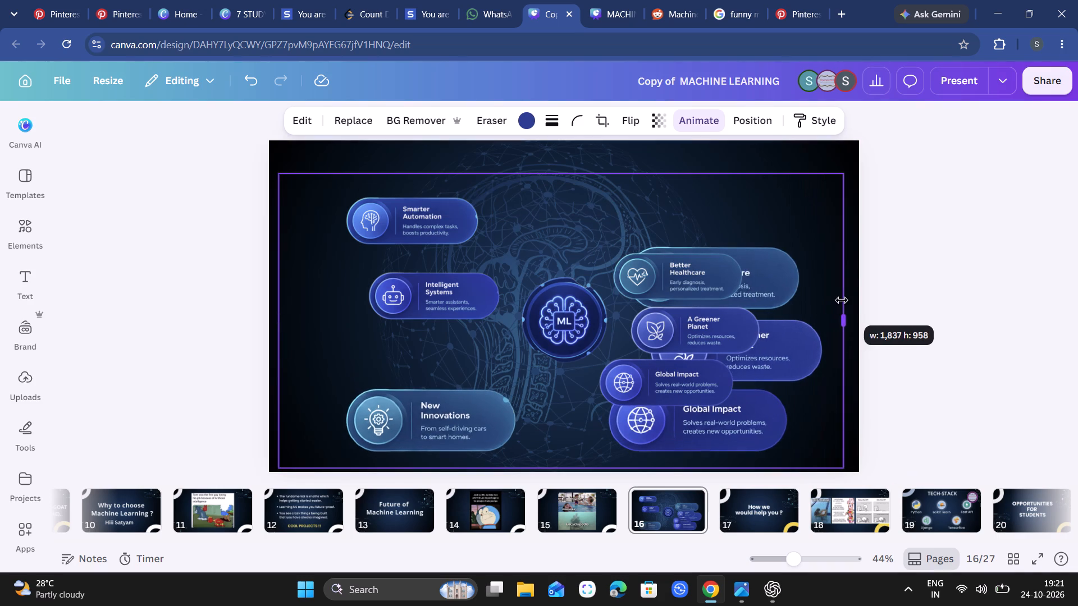
{"action": "left_click_drag", "start_coordinate": [842, 300], "coordinate": [860, 297]}
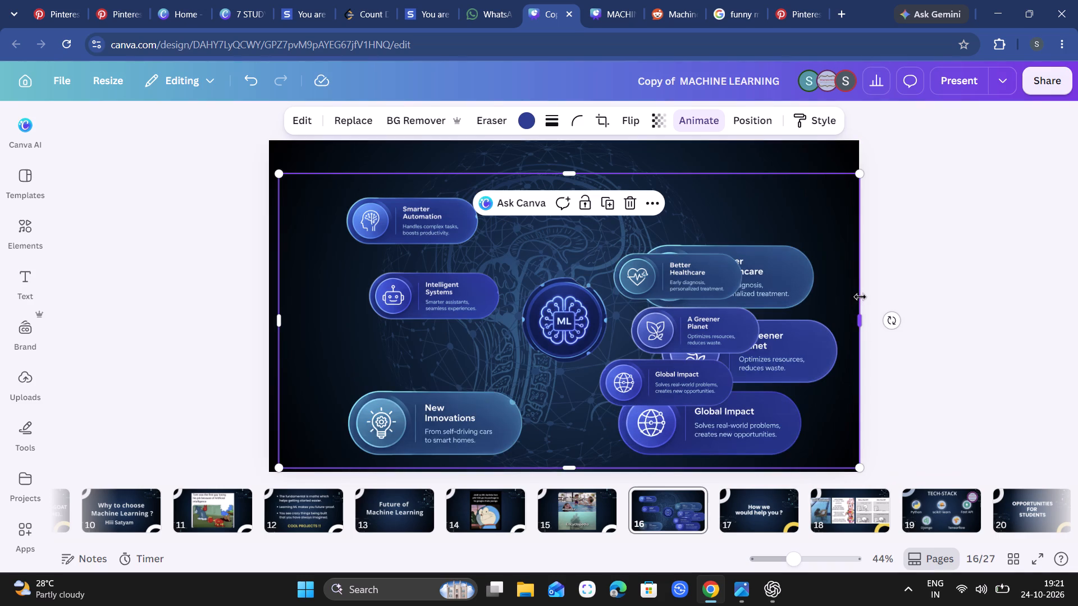
Delete the small separated "Better Healthcare", "A Greener Planet" and "Global Impact" cards that overlap the enlarged base cards image.
{"action": "left_click", "coordinate": [711, 274]}
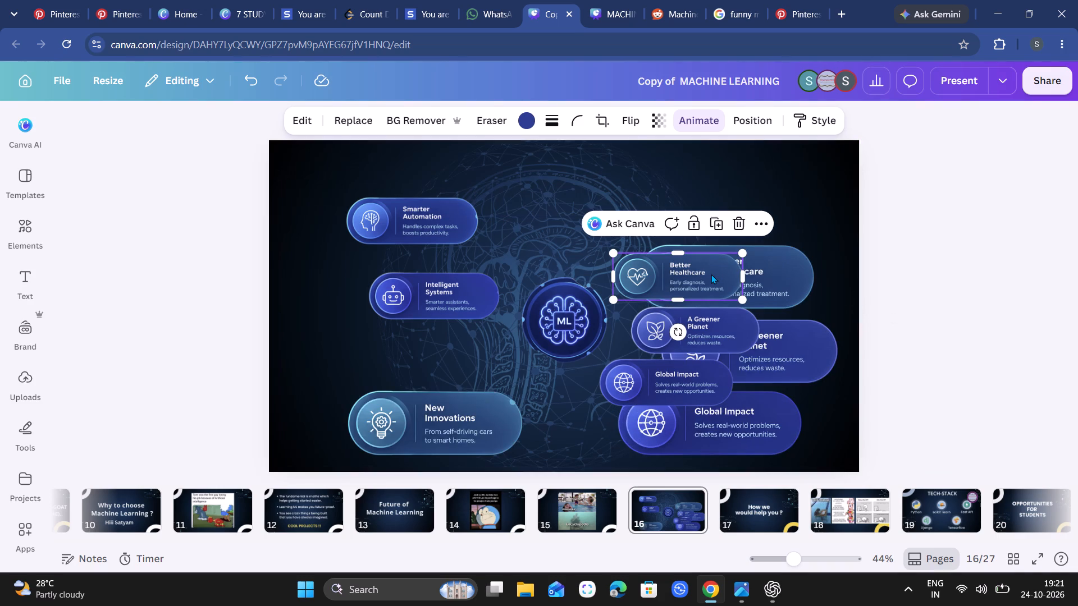
{"action": "left_click", "coordinate": [743, 220]}
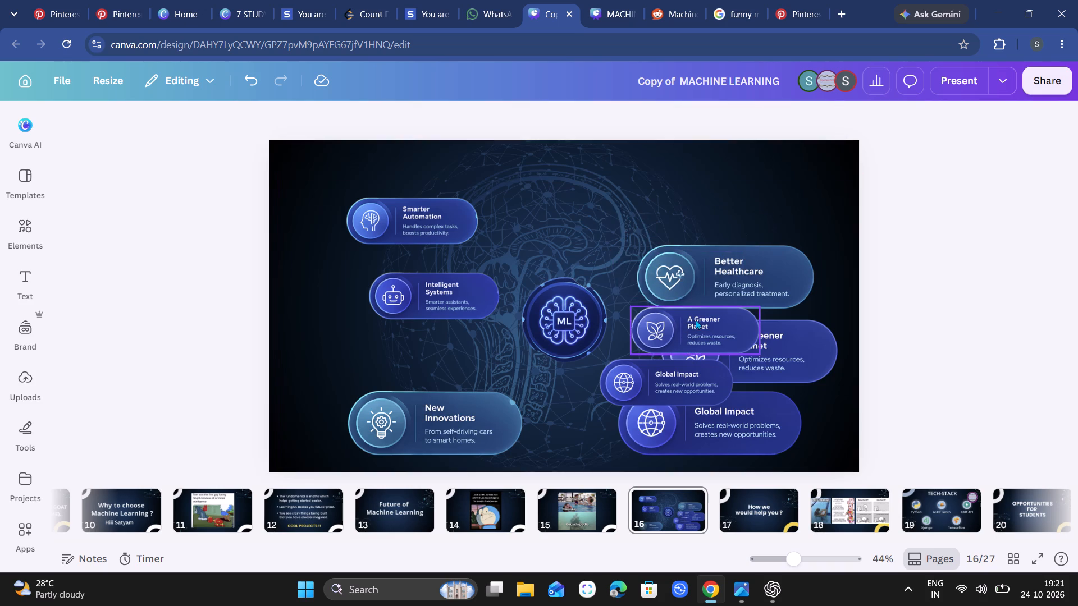
{"action": "left_click", "coordinate": [691, 325]}
{"action": "left_click", "coordinate": [762, 270]}
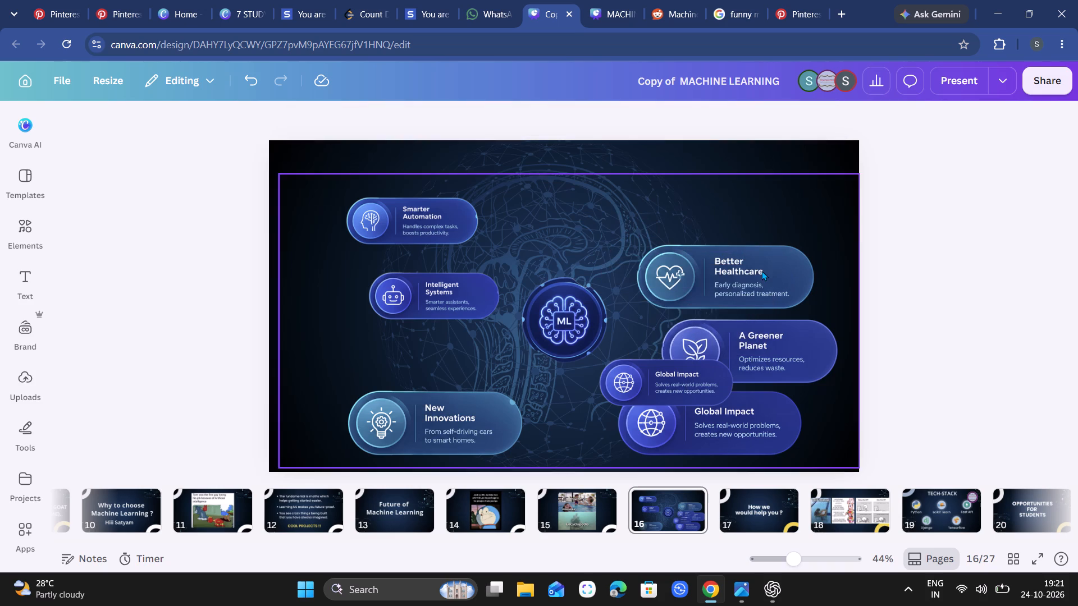
{"action": "left_click", "coordinate": [680, 395]}
{"action": "left_click", "coordinate": [728, 328]}
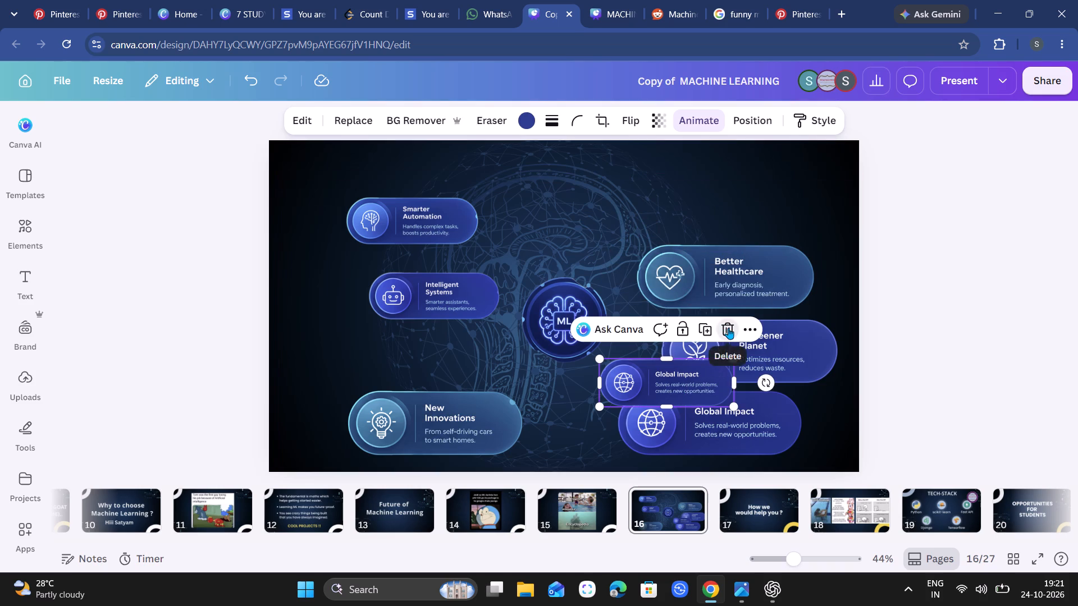
Enlarge the "Smarter Automation" card until it is slightly wider than the enlarged "New Innovations" card.
{"action": "left_click", "coordinate": [466, 220]}
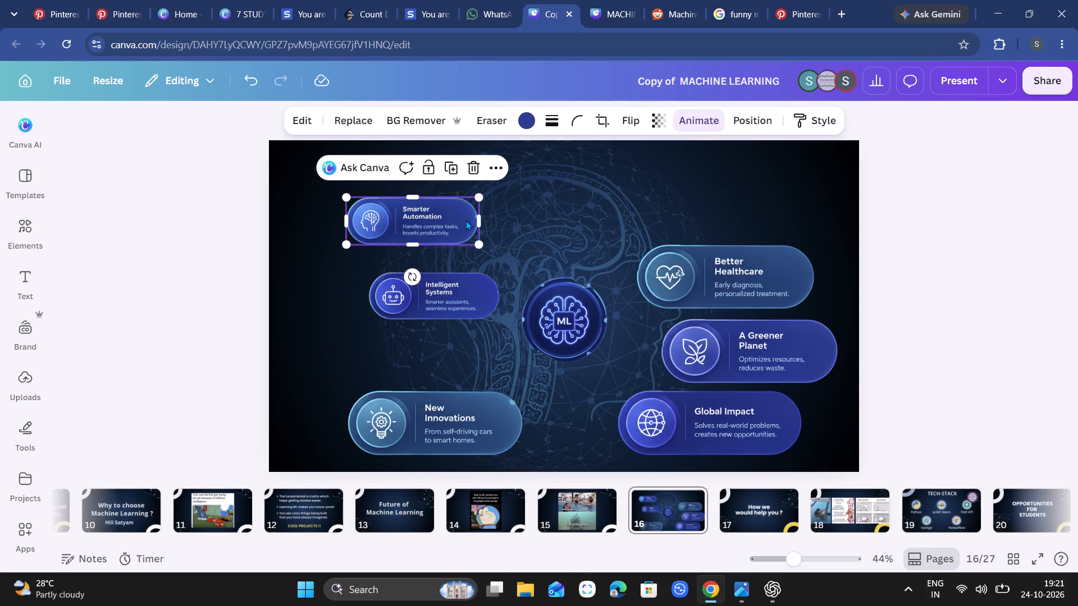
{"action": "left_click_drag", "start_coordinate": [480, 243], "coordinate": [496, 246]}
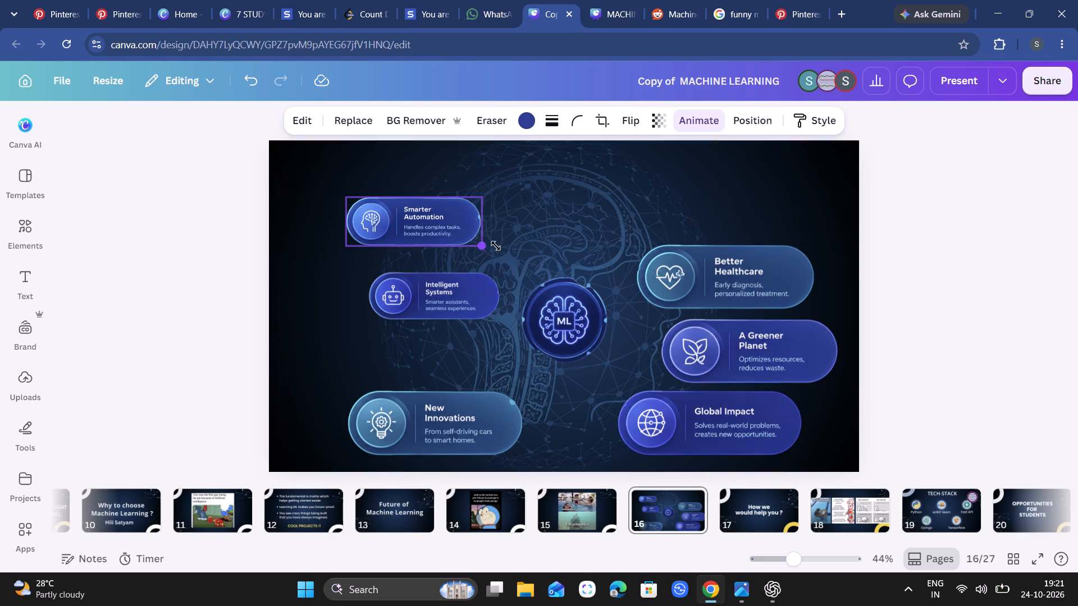
{"action": "left_click_drag", "start_coordinate": [496, 246], "coordinate": [528, 245]}
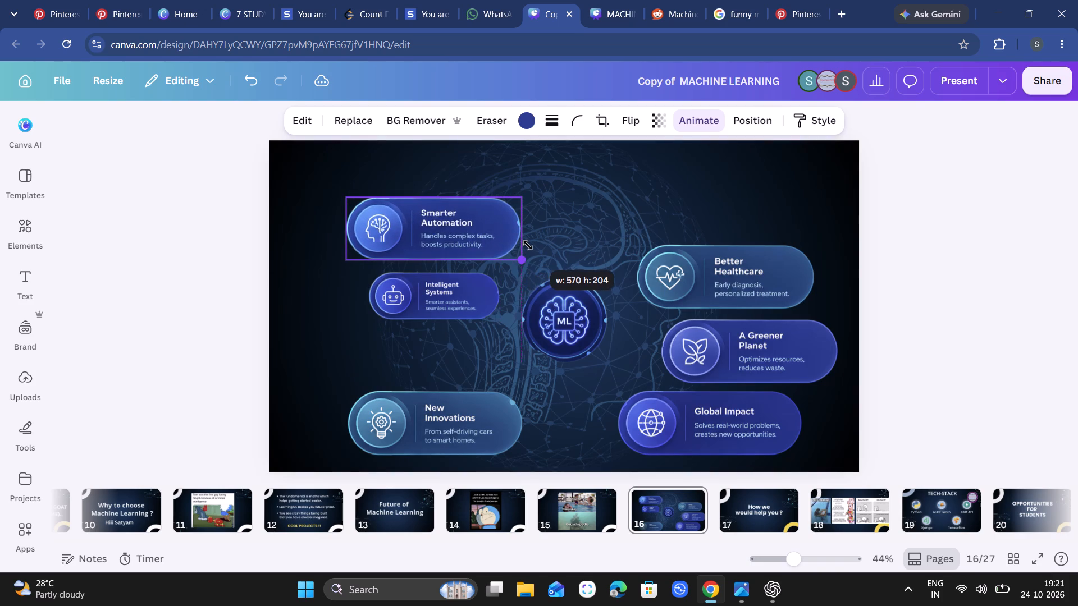
{"action": "left_click_drag", "start_coordinate": [528, 245], "coordinate": [537, 248]}
Move the "Intelligent Systems" card down to about midway between the "Smarter Automation" and "New Innovations" cards.
{"action": "left_click", "coordinate": [464, 286]}
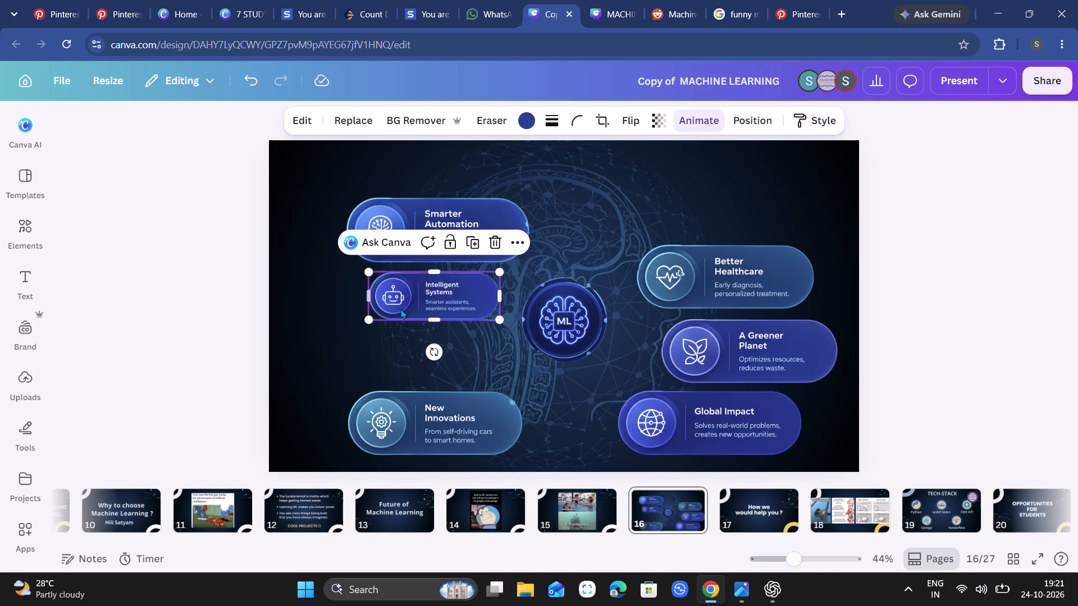
{"action": "left_click_drag", "start_coordinate": [441, 290], "coordinate": [435, 313]}
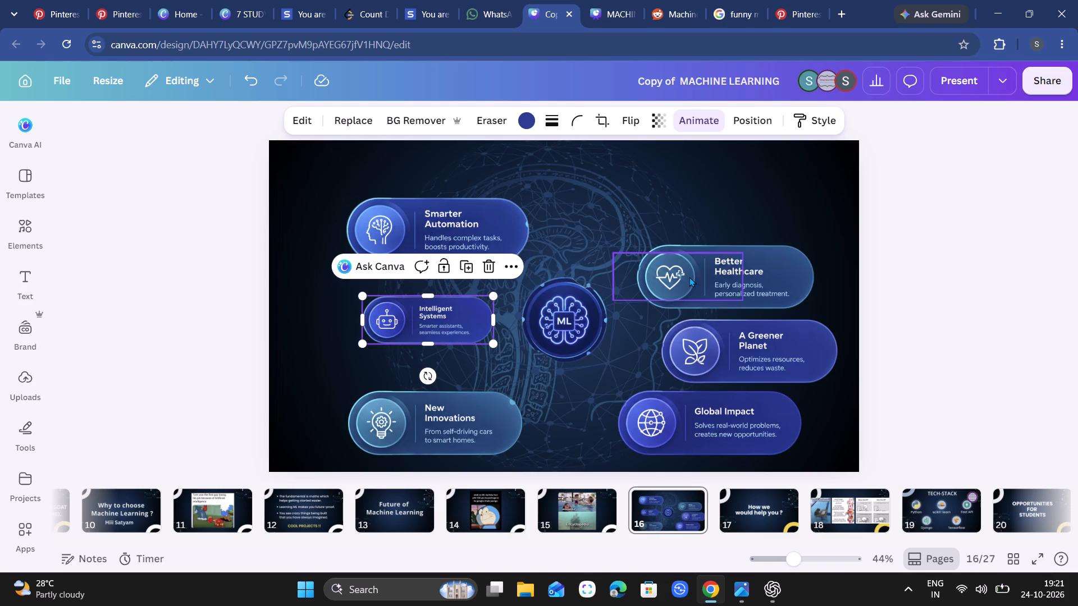
Try to move the large "Better Healthcare" card up, and check which of the cards can be selected individually.
{"action": "left_click_drag", "start_coordinate": [689, 277], "coordinate": [692, 237]}
{"action": "left_click", "coordinate": [814, 227]}
{"action": "left_click", "coordinate": [779, 278]}
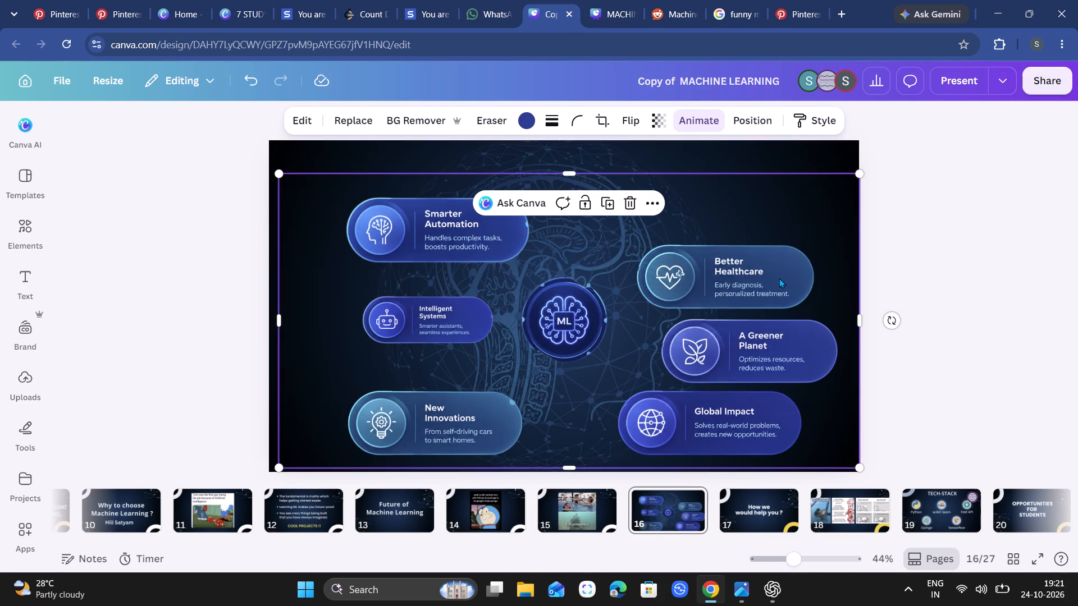
{"action": "left_click", "coordinate": [764, 278]}
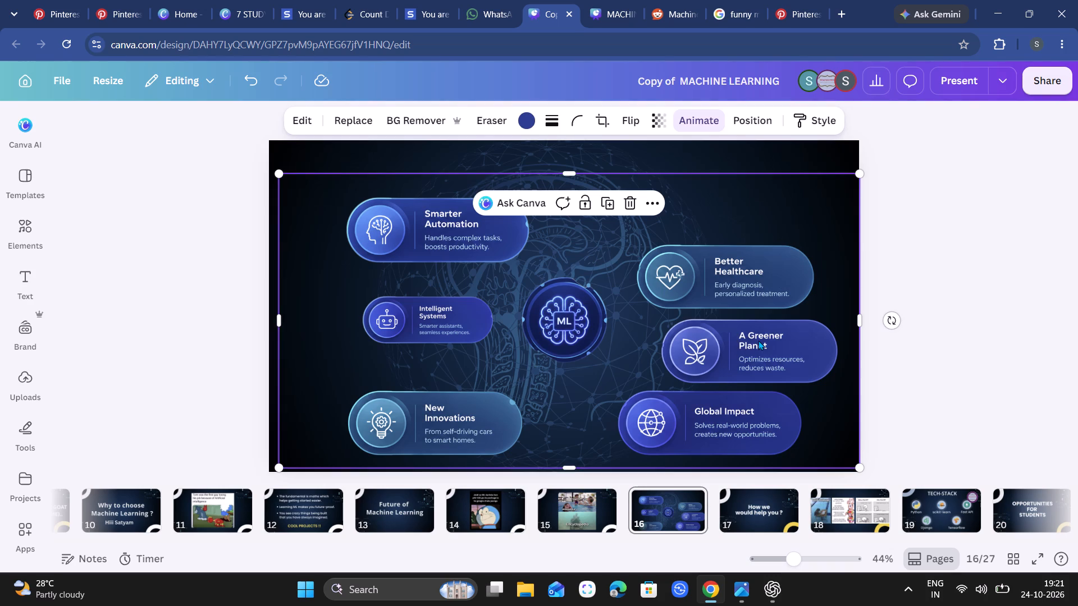
{"action": "left_click", "coordinate": [759, 340]}
{"action": "left_click", "coordinate": [459, 247]}
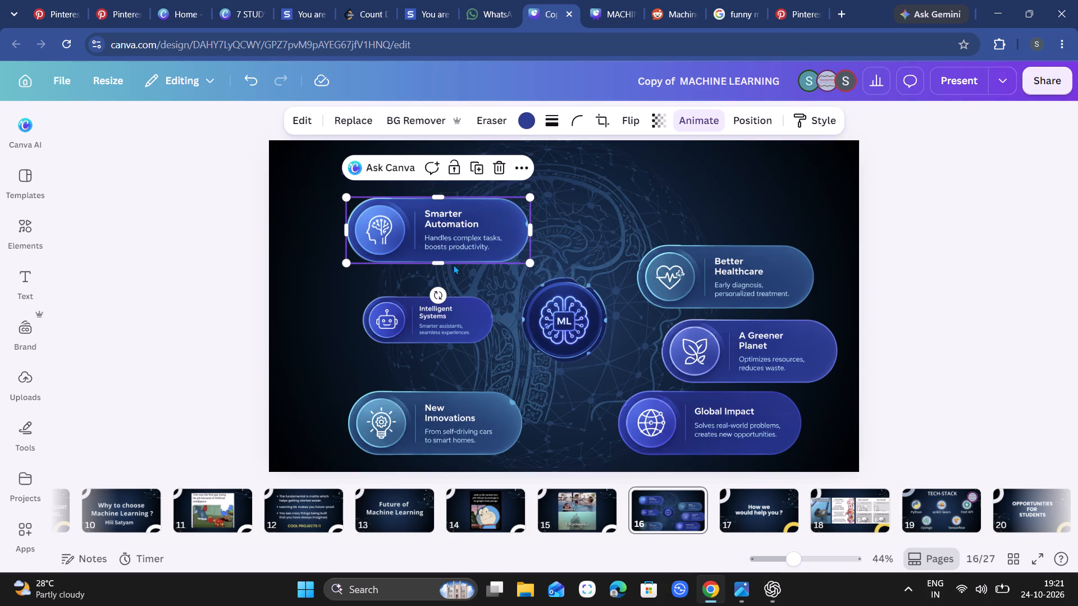
{"action": "left_click", "coordinate": [439, 313]}
{"action": "left_click", "coordinate": [431, 411]}
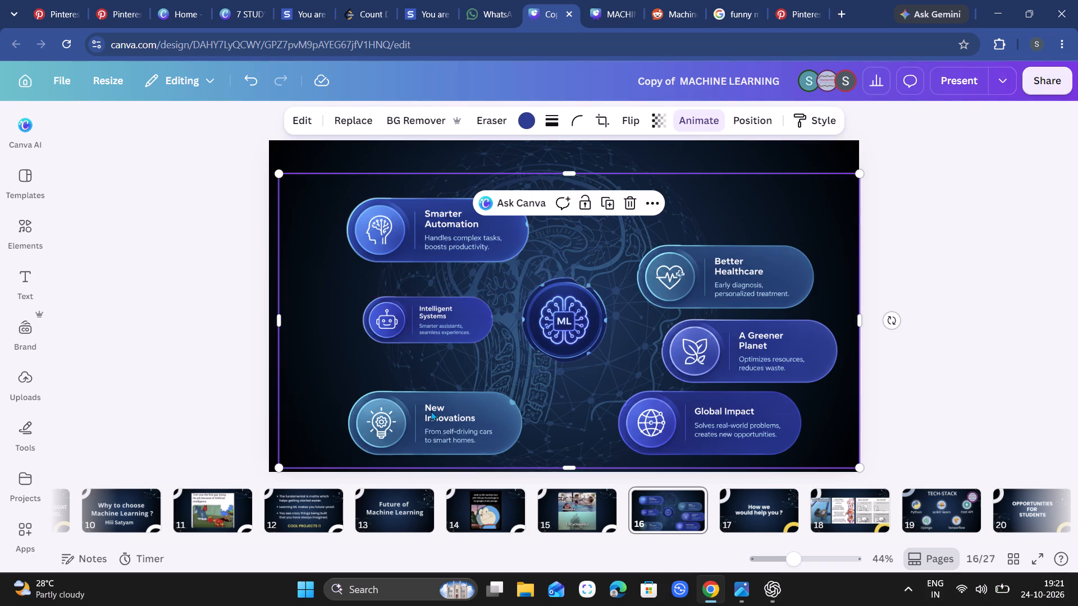
{"action": "left_click", "coordinate": [710, 424]}
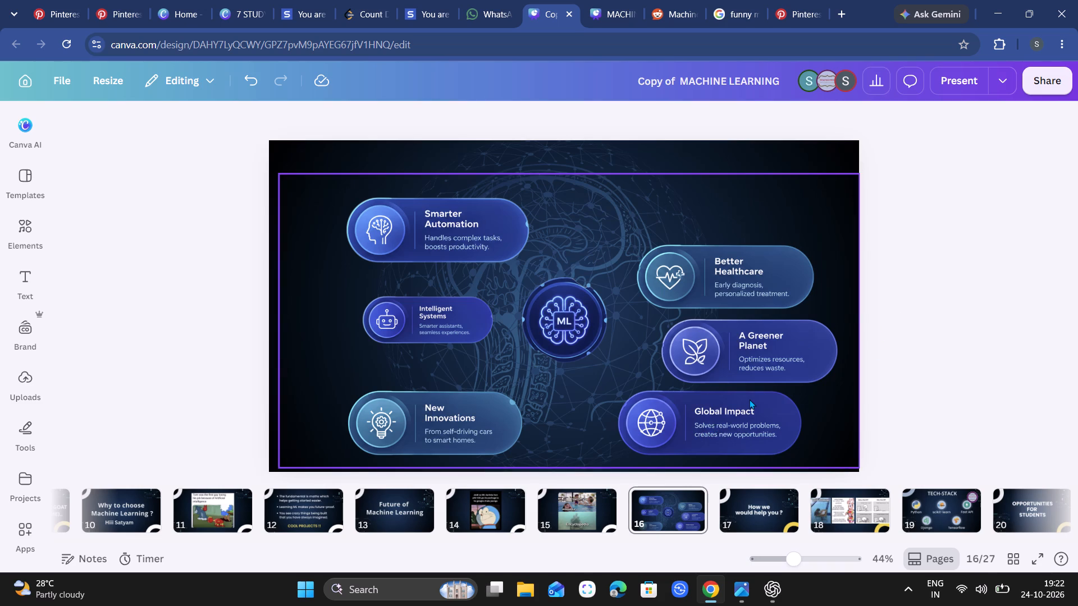
Crop the base cards image's right edge inward to just beyond the "A Greener Planet" card, keeping all its cards whole.
{"action": "left_click", "coordinate": [750, 399]}
{"action": "left_click_drag", "start_coordinate": [859, 320], "coordinate": [652, 241]}
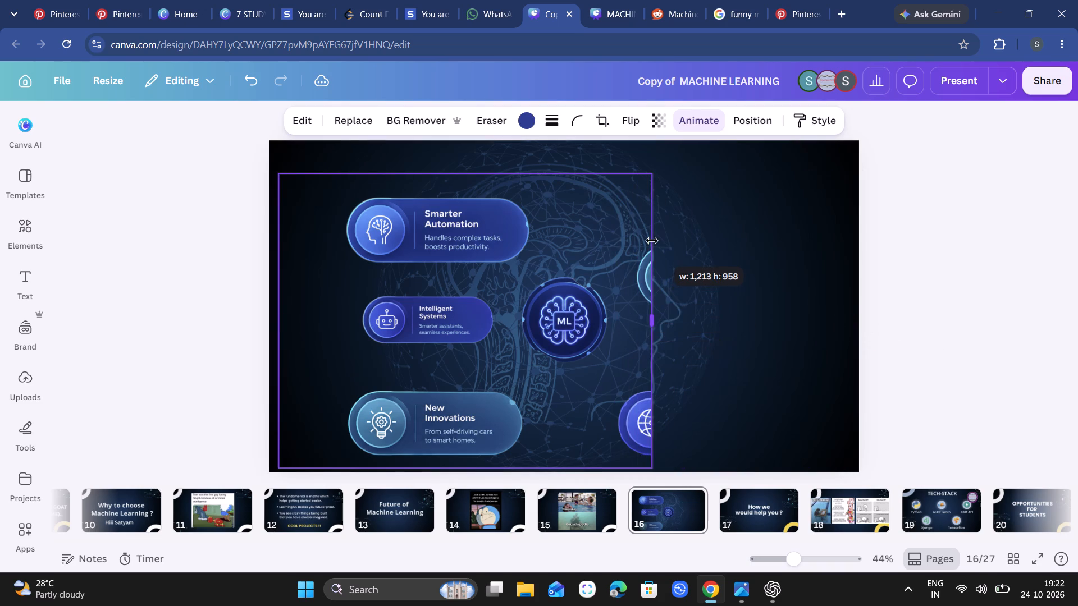
{"action": "left_click_drag", "start_coordinate": [652, 241], "coordinate": [868, 245]}
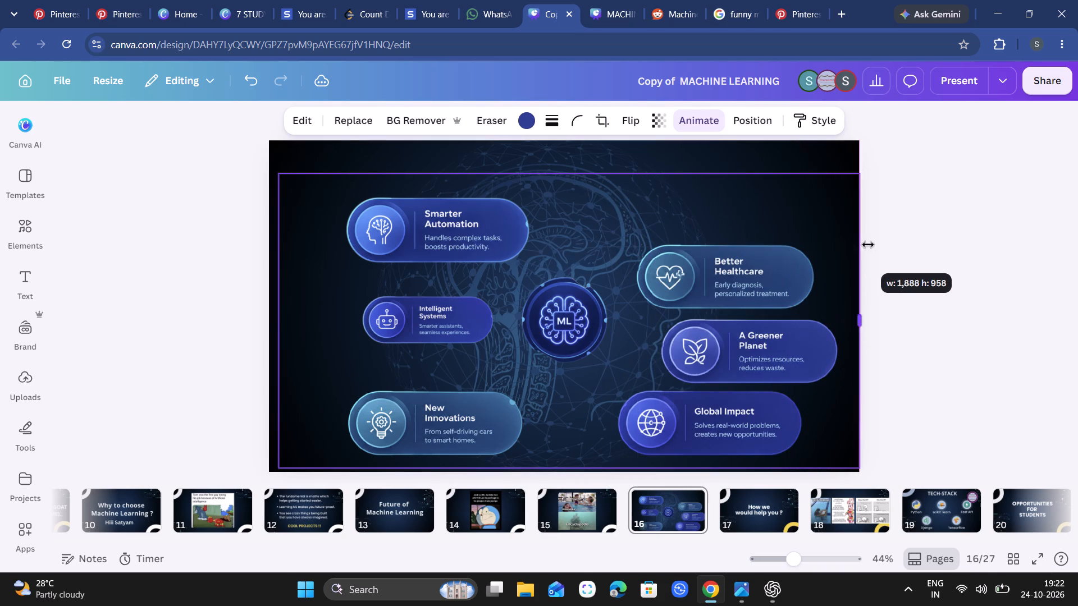
{"action": "left_click_drag", "start_coordinate": [868, 245], "coordinate": [762, 191]}
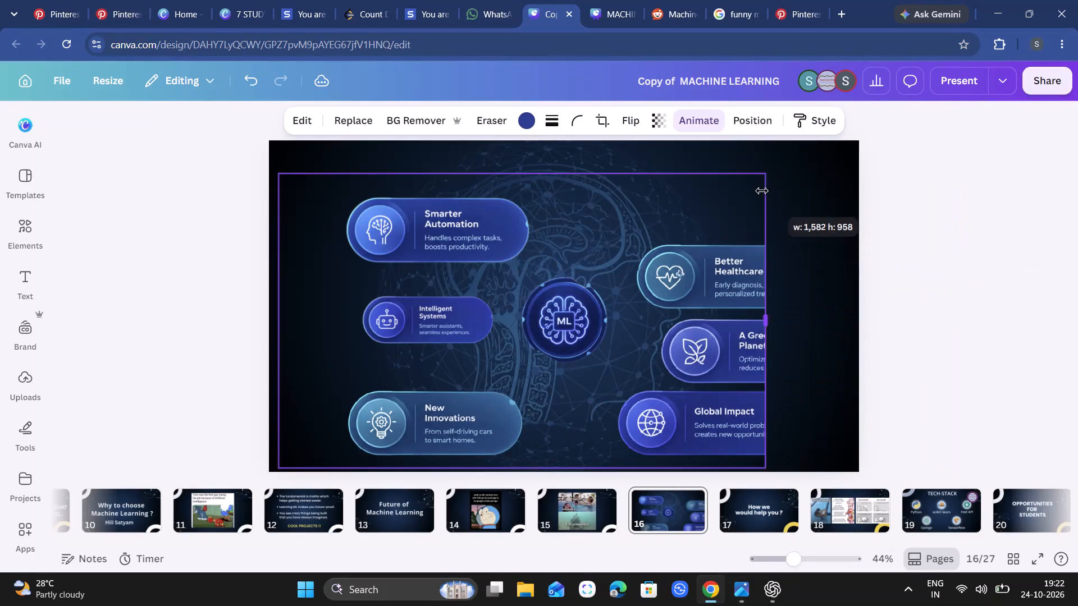
{"action": "left_click_drag", "start_coordinate": [762, 191], "coordinate": [847, 181]}
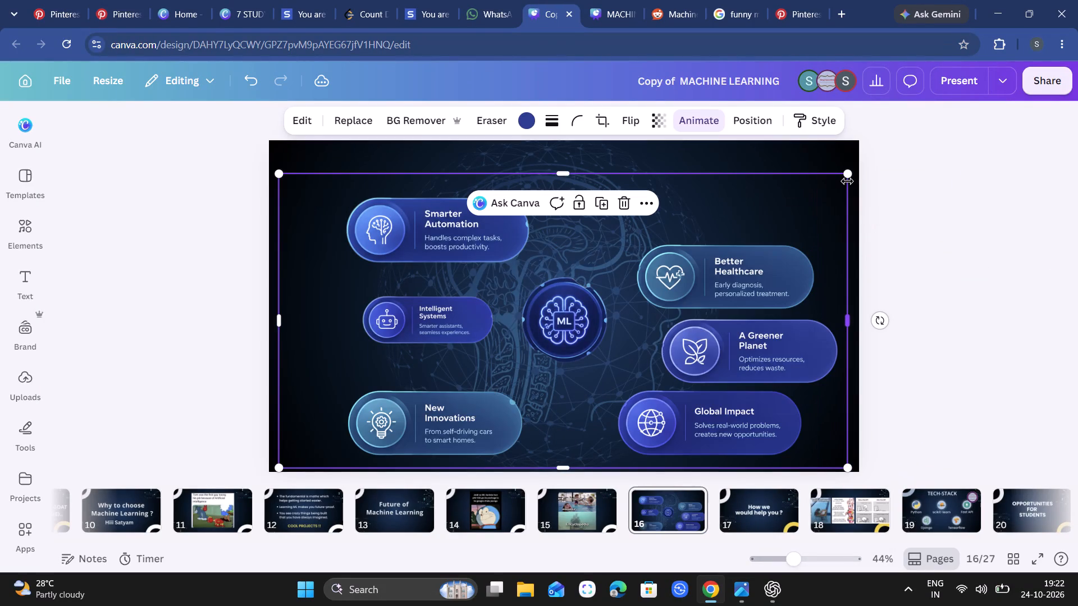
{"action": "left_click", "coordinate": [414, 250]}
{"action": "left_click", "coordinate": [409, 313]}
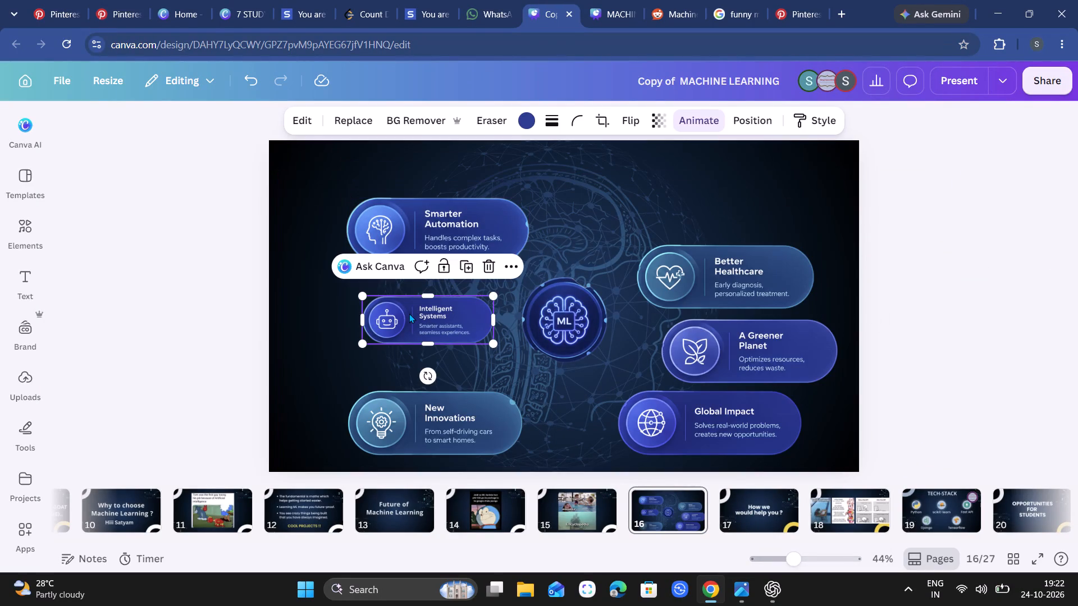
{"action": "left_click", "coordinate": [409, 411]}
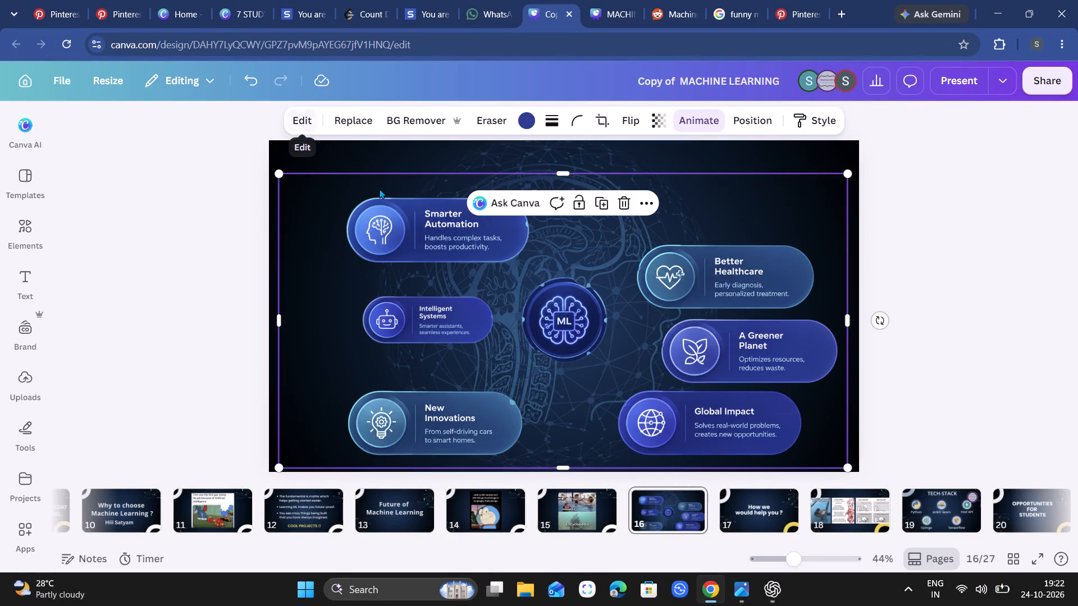
Enlarge the central ML brain circle by about one fifth, keeping its upper-left corner in place.
{"action": "left_click", "coordinate": [583, 340]}
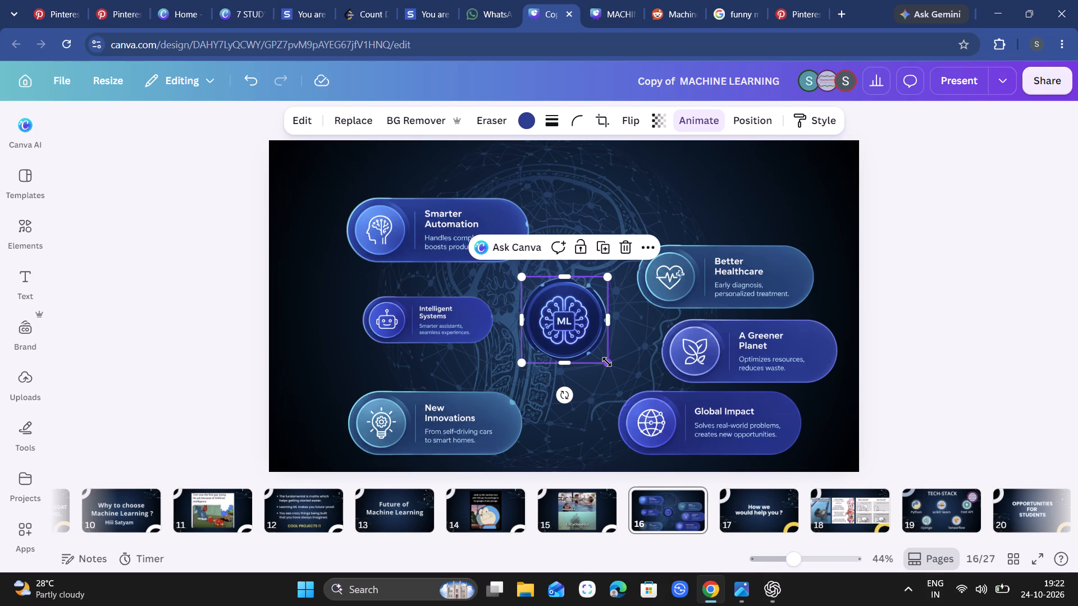
{"action": "left_click_drag", "start_coordinate": [607, 362], "coordinate": [659, 368]}
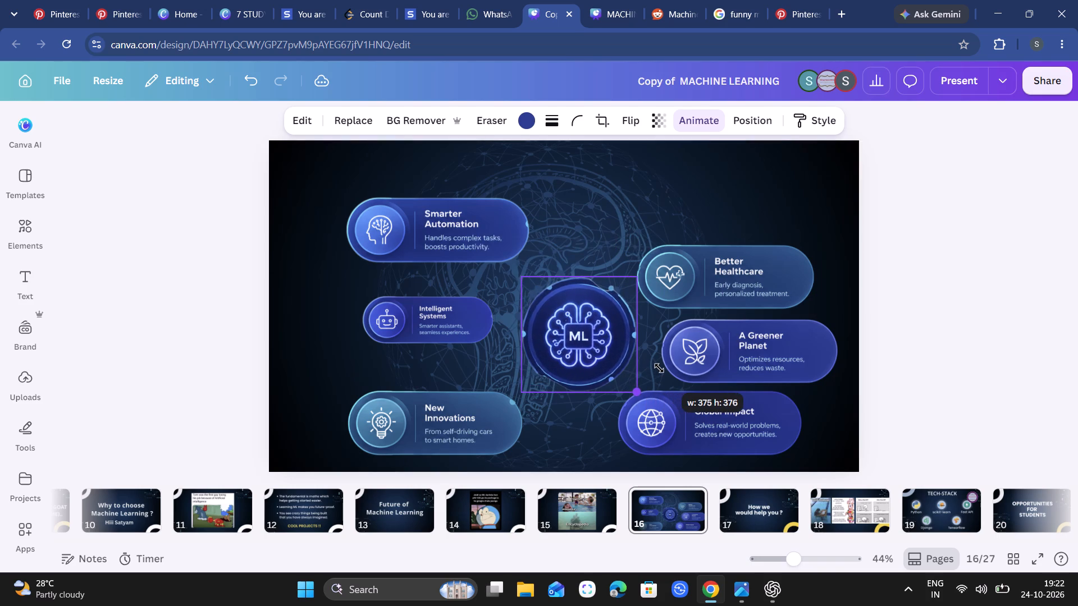
{"action": "left_click_drag", "start_coordinate": [659, 368], "coordinate": [650, 356]}
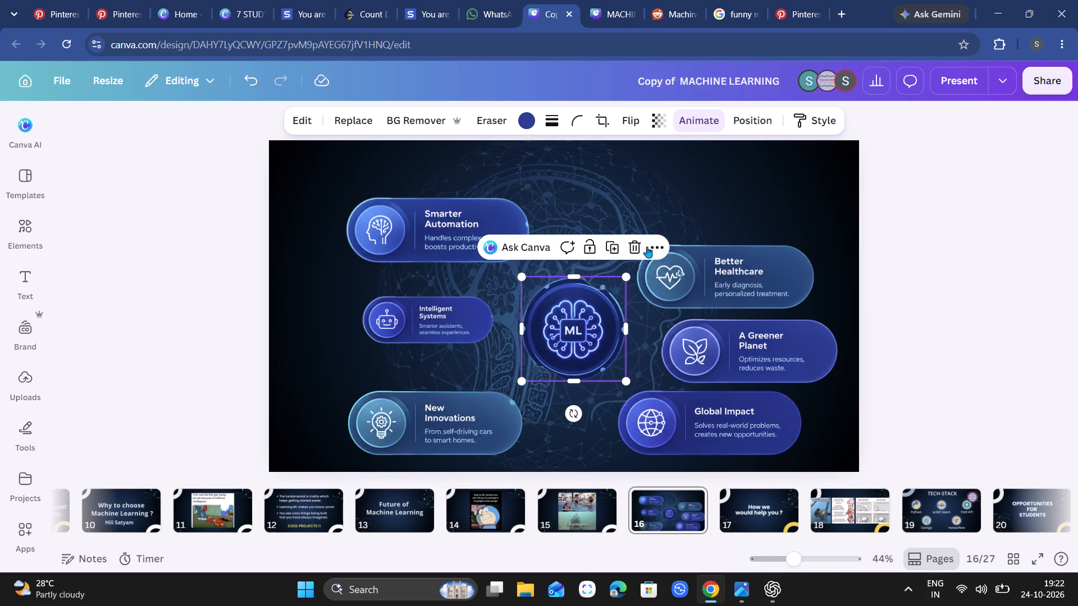
Separate the "New Innovations" card from the base cards image as its own element with Magic Grab.
{"action": "left_click", "coordinate": [702, 196]}
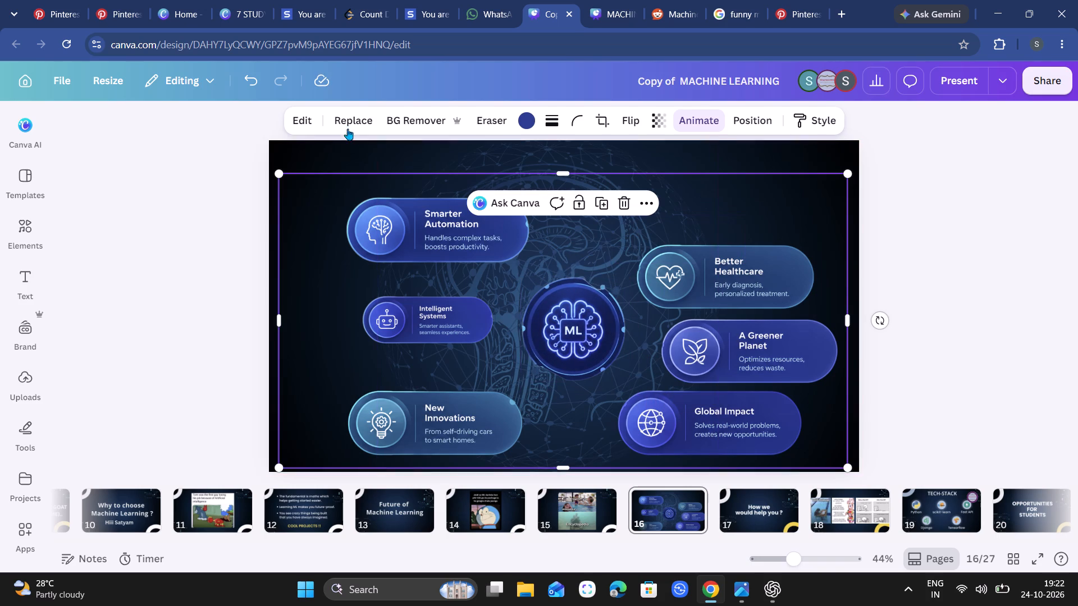
{"action": "left_click", "coordinate": [309, 113]}
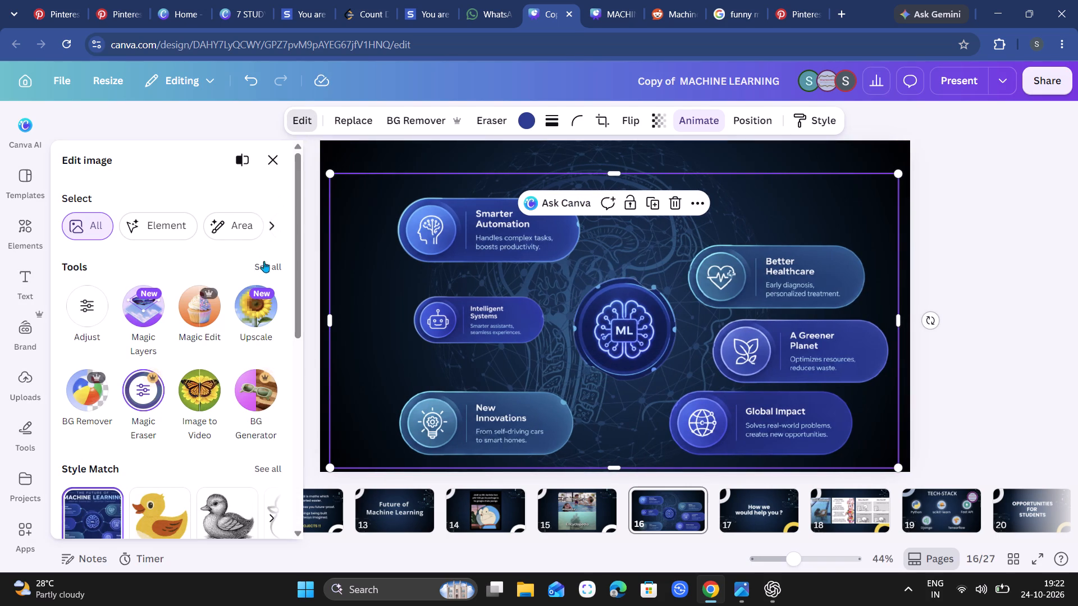
{"action": "left_click", "coordinate": [268, 270]}
{"action": "scroll", "coordinate": [158, 425], "scroll_direction": "down", "scroll_amount": 2}
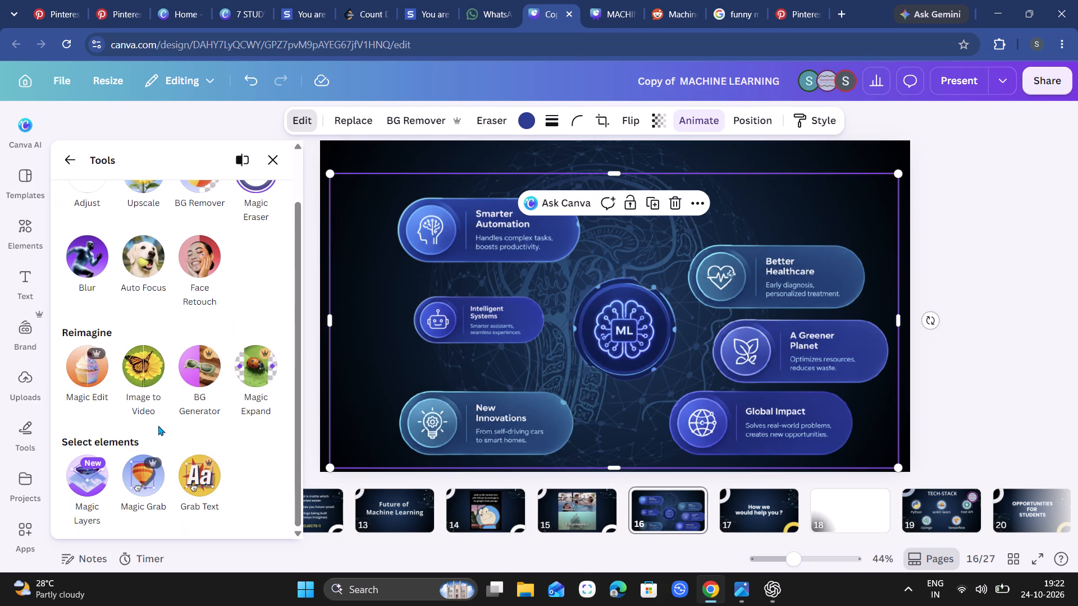
{"action": "left_click", "coordinate": [148, 463]}
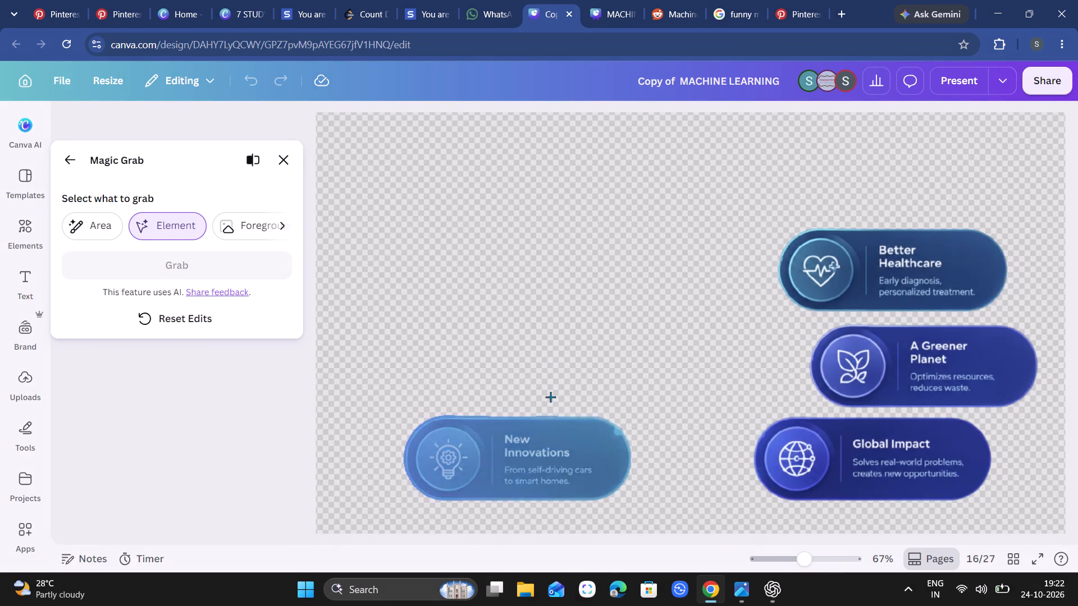
{"action": "left_click", "coordinate": [549, 433]}
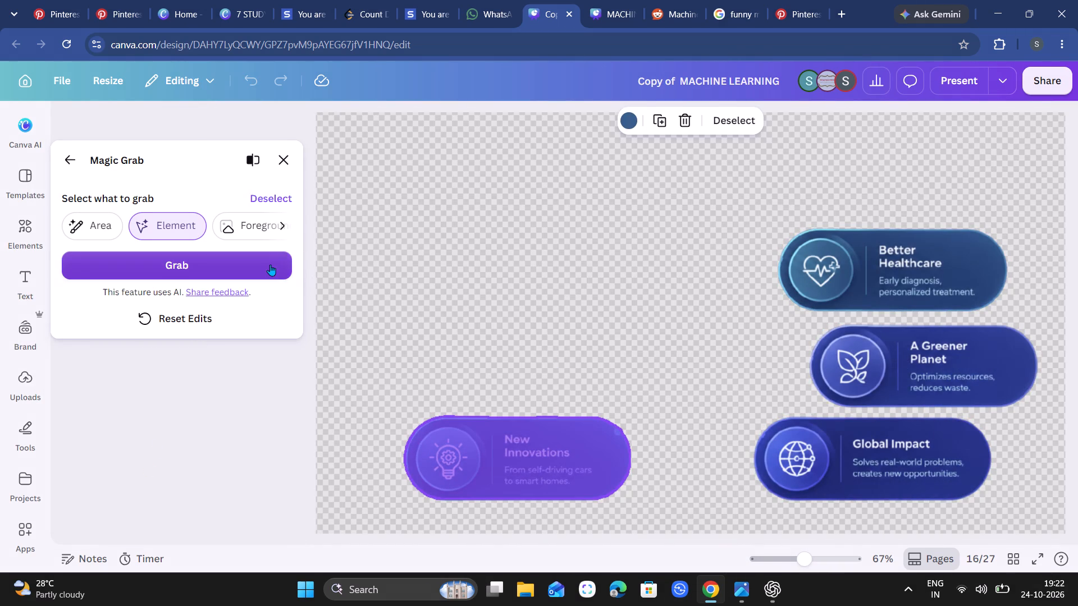
{"action": "left_click", "coordinate": [270, 264]}
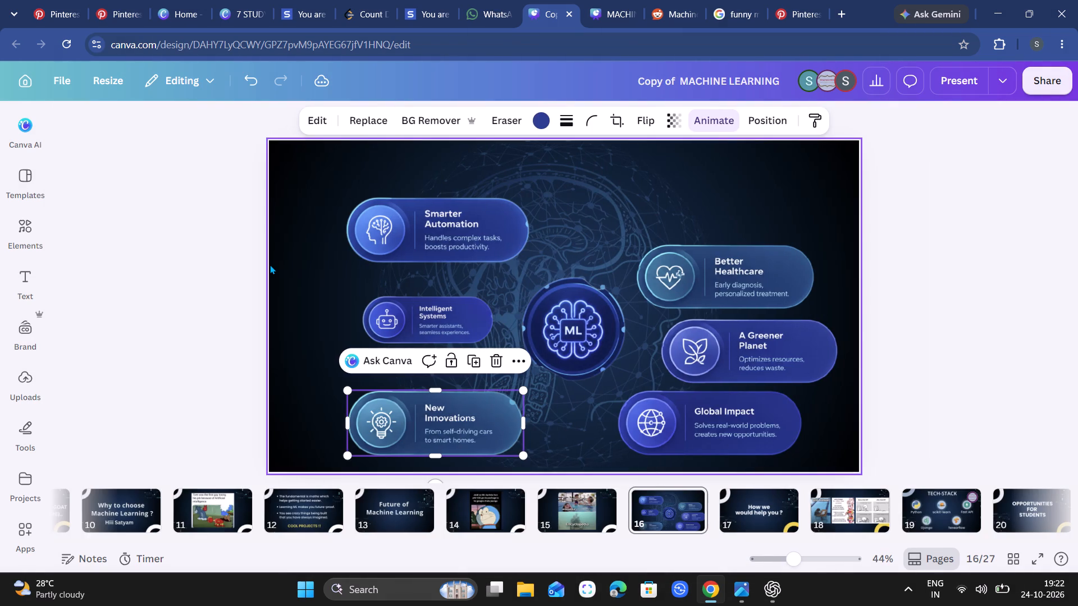
Separate the "Better Healthcare" card from the base cards image as its own element with Magic Grab.
{"action": "left_click", "coordinate": [693, 276]}
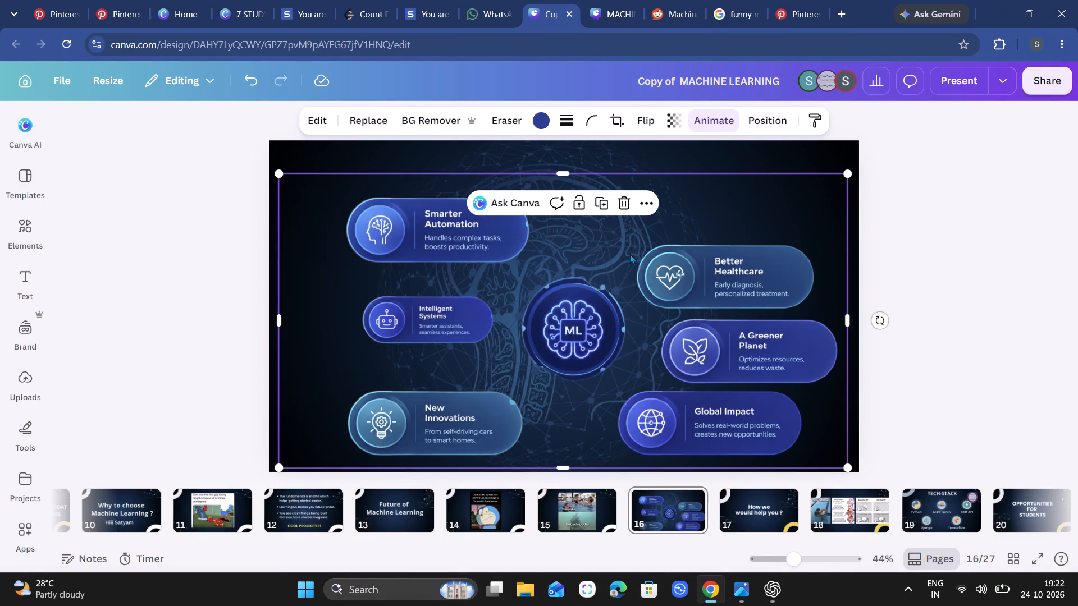
{"action": "left_click", "coordinate": [313, 120]}
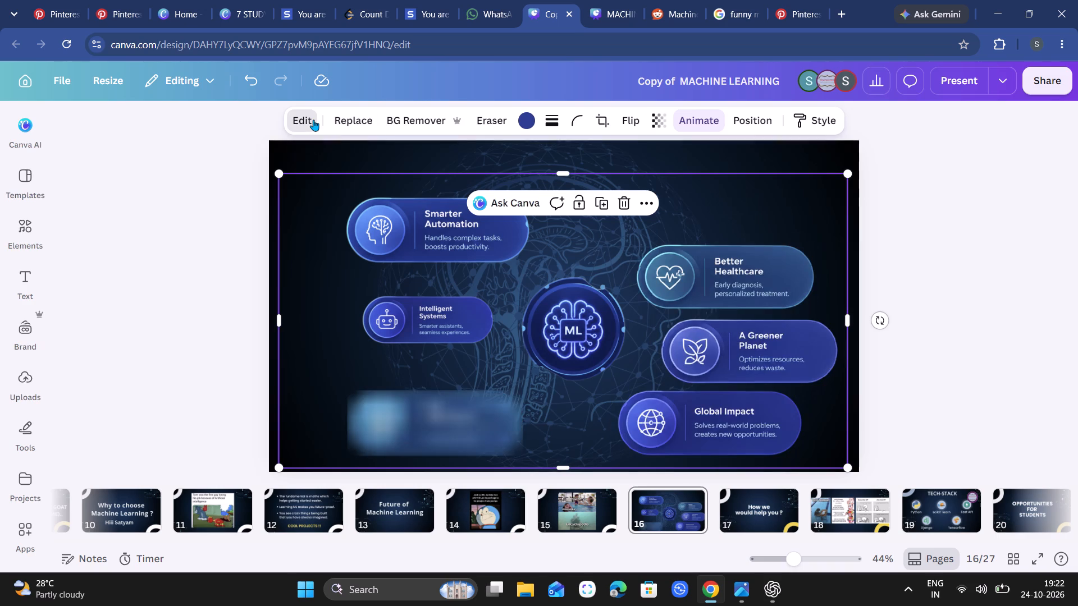
{"action": "left_click", "coordinate": [283, 262]}
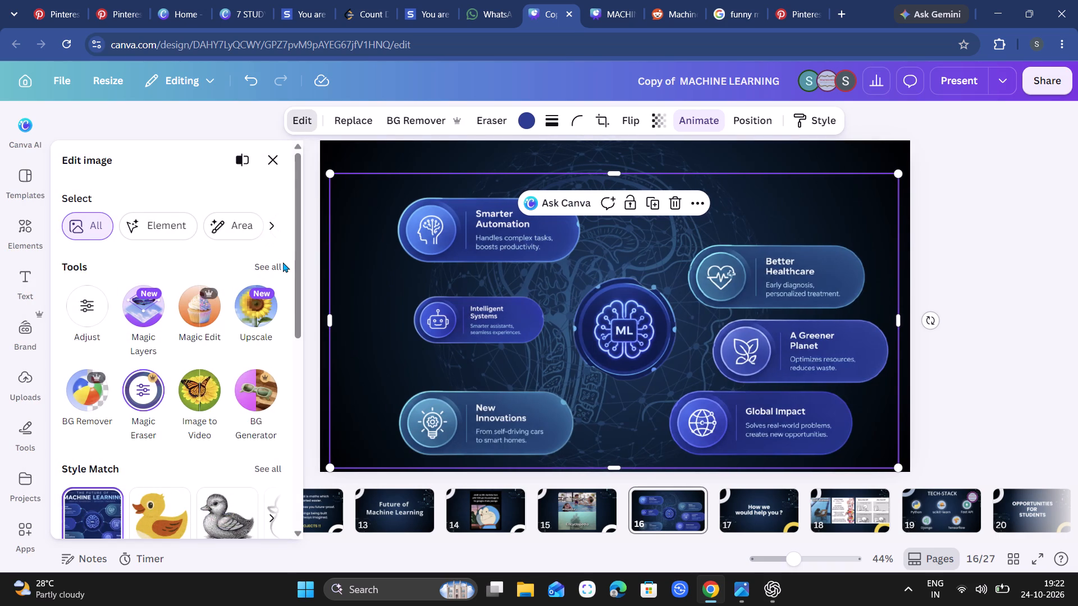
{"action": "left_click", "coordinate": [273, 268]}
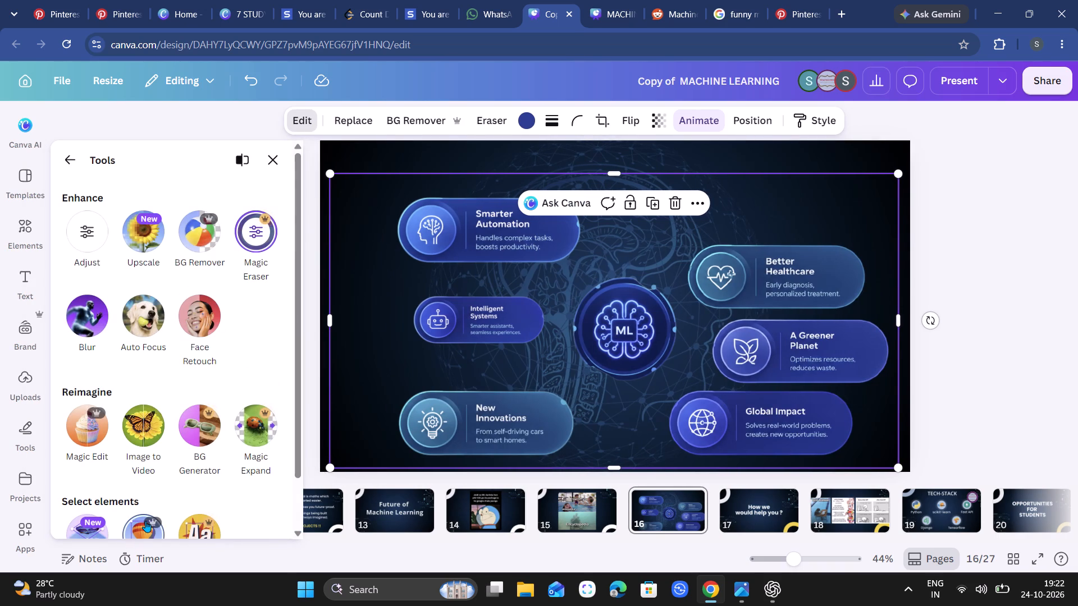
{"action": "left_click", "coordinate": [145, 521]}
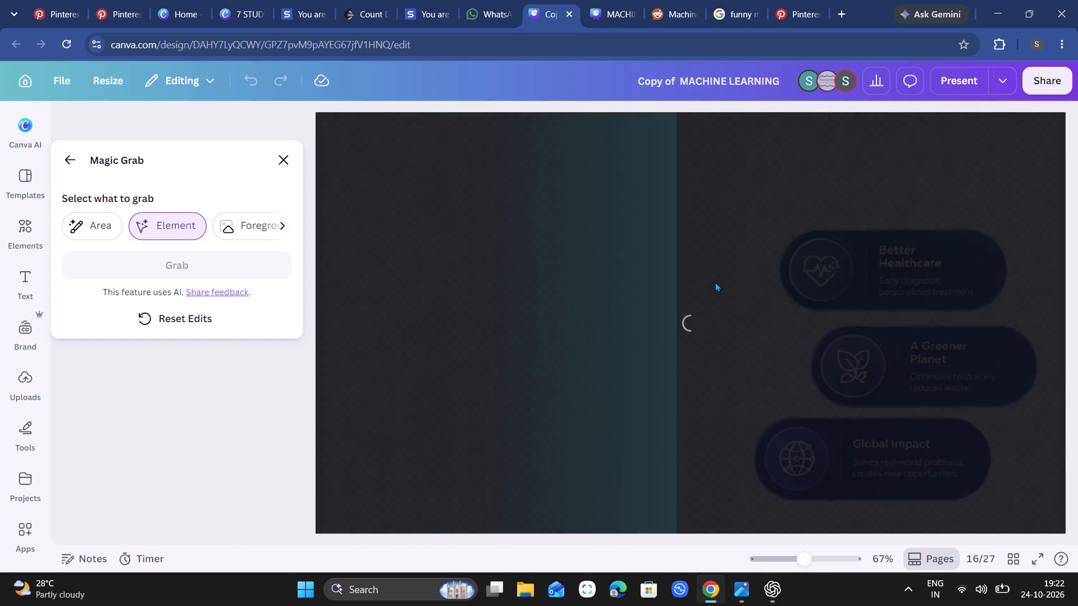
{"action": "left_click", "coordinate": [894, 267]}
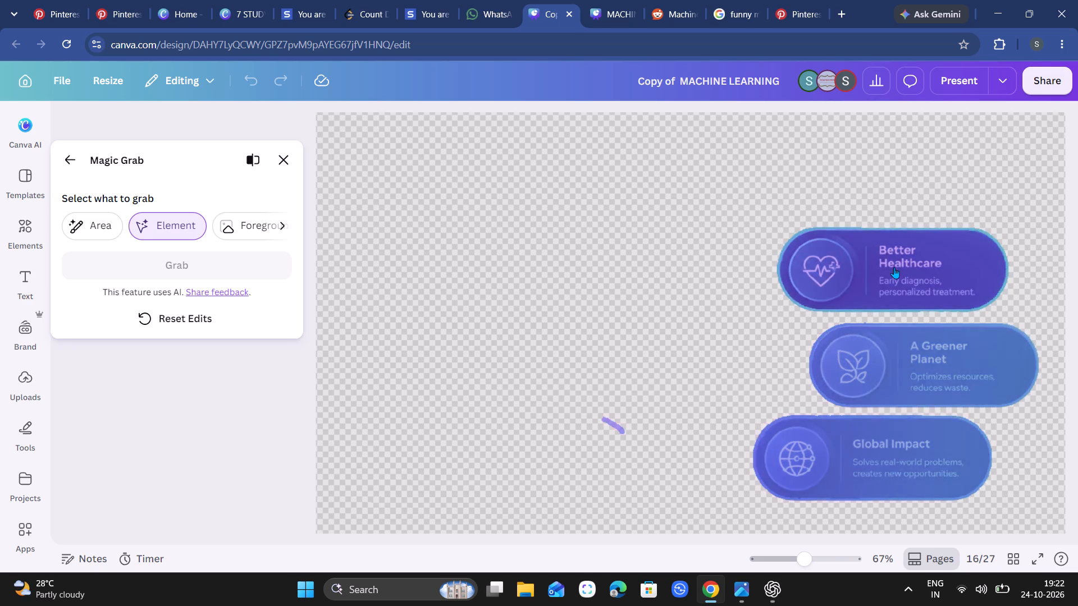
{"action": "left_click", "coordinate": [247, 261]}
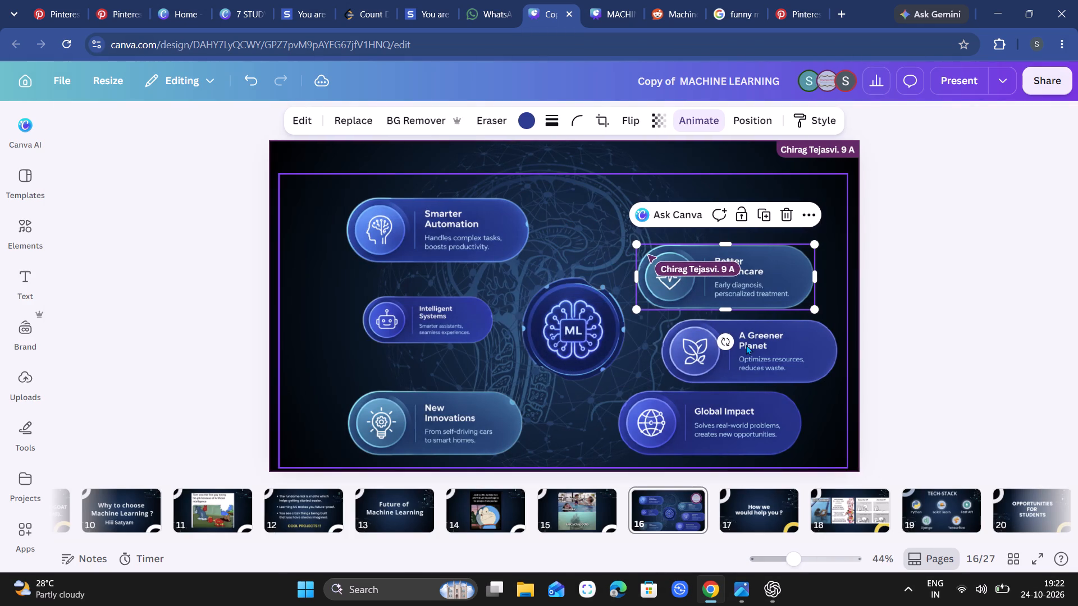
Separate the "A Greener Planet" card from the base cards image as its own element with Magic Grab.
{"action": "left_click", "coordinate": [786, 361]}
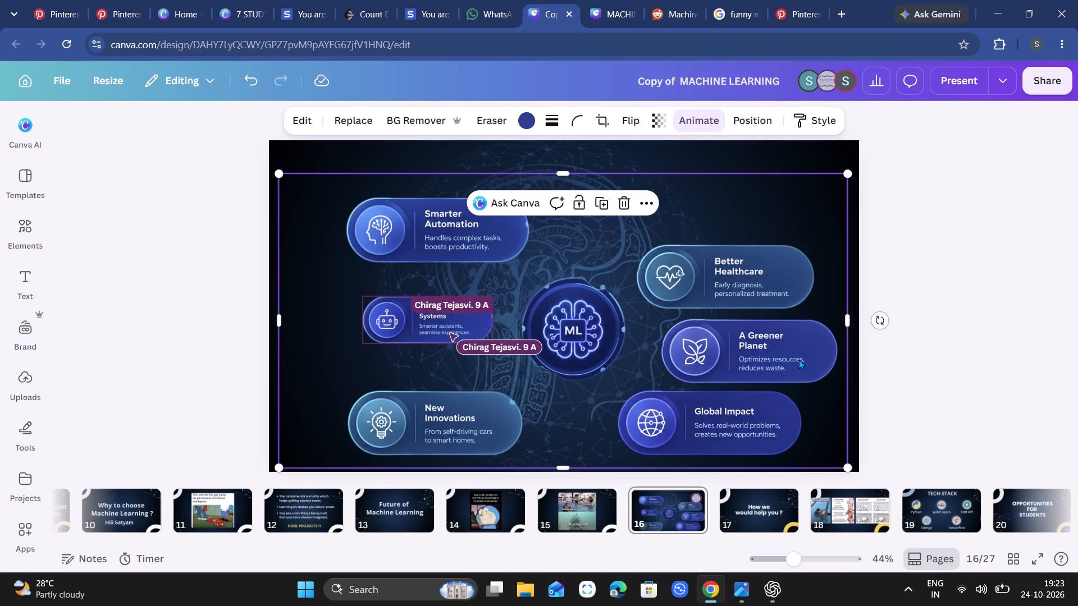
{"action": "left_click", "coordinate": [303, 121]}
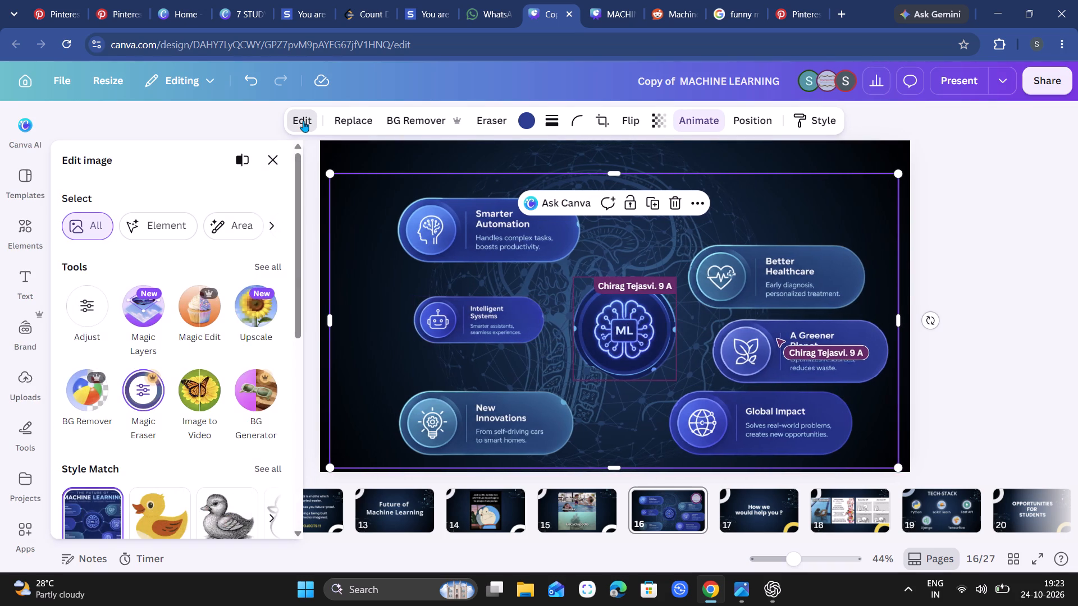
{"action": "left_click", "coordinate": [270, 264]}
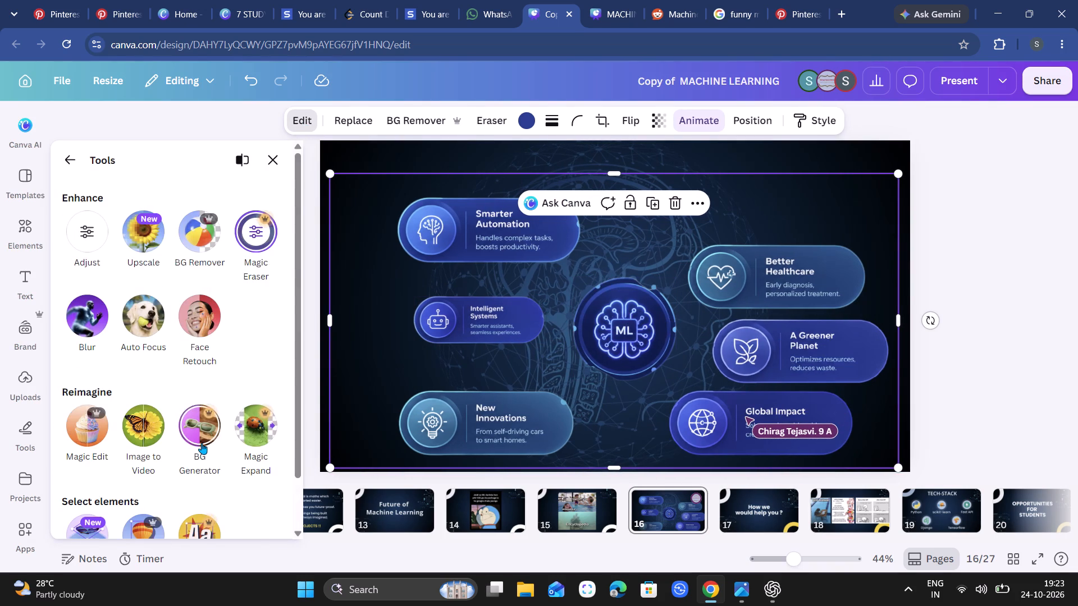
{"action": "scroll", "coordinate": [202, 443], "scroll_direction": "down", "scroll_amount": 2}
{"action": "left_click", "coordinate": [154, 482]}
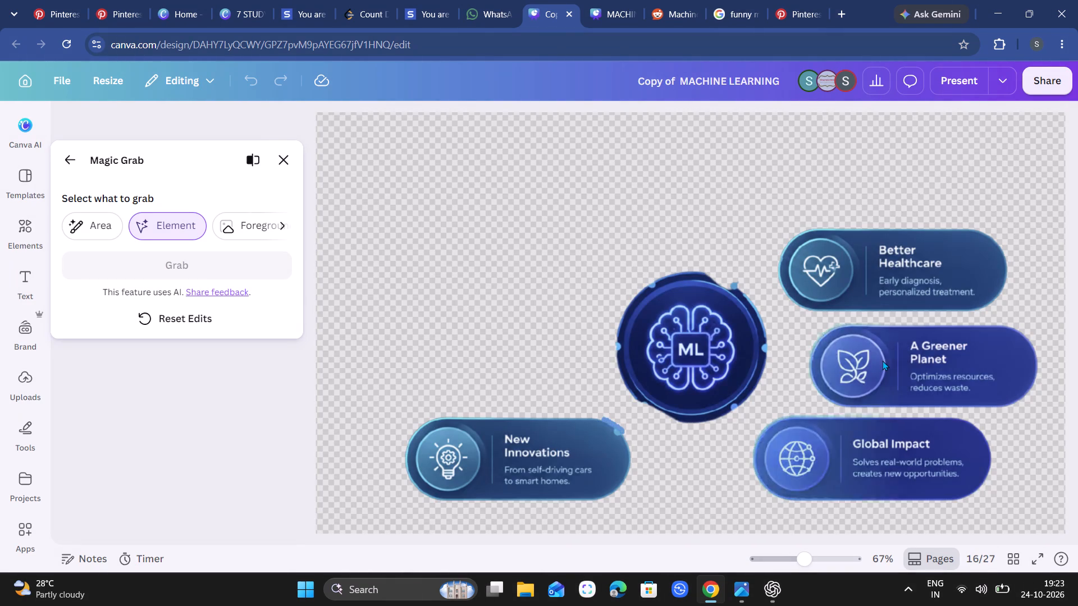
{"action": "left_click", "coordinate": [942, 385]}
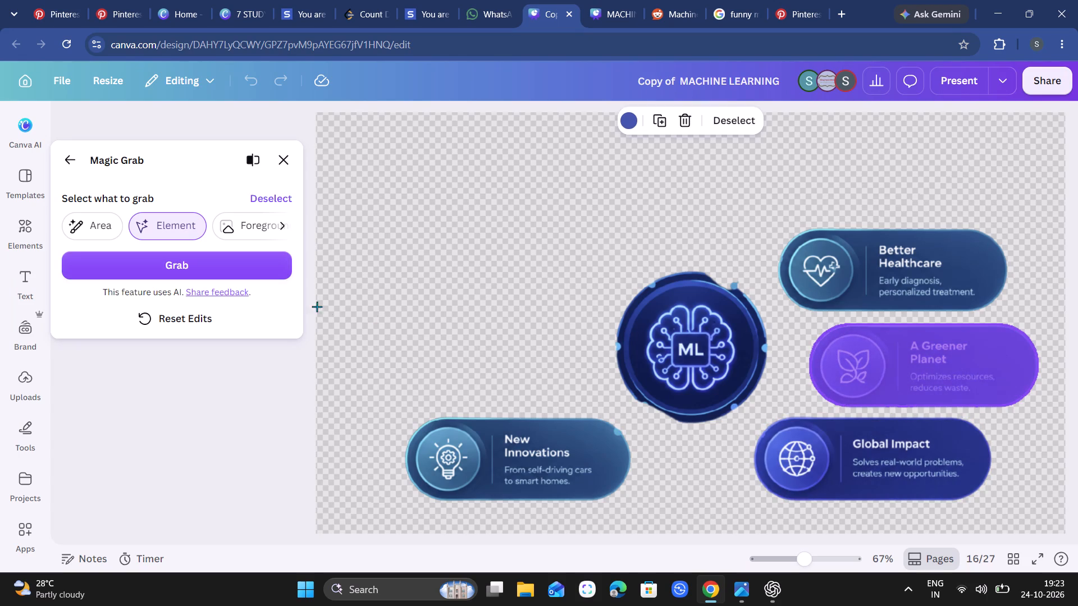
{"action": "left_click", "coordinate": [263, 265]}
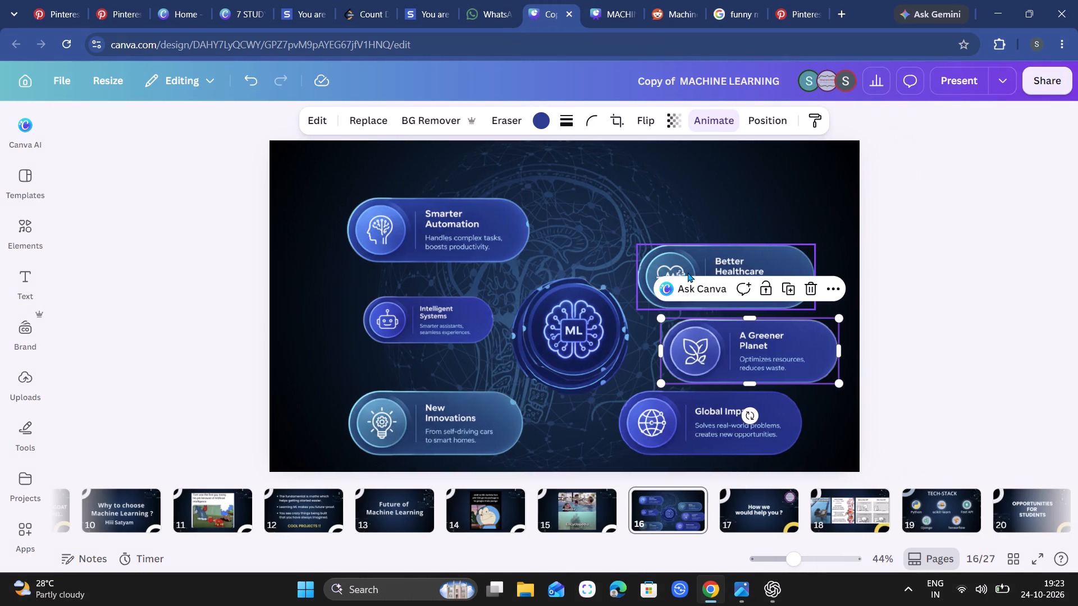
Separate the "Global Impact" card from the base cards image as its own element with Magic Grab.
{"action": "left_click", "coordinate": [719, 431]}
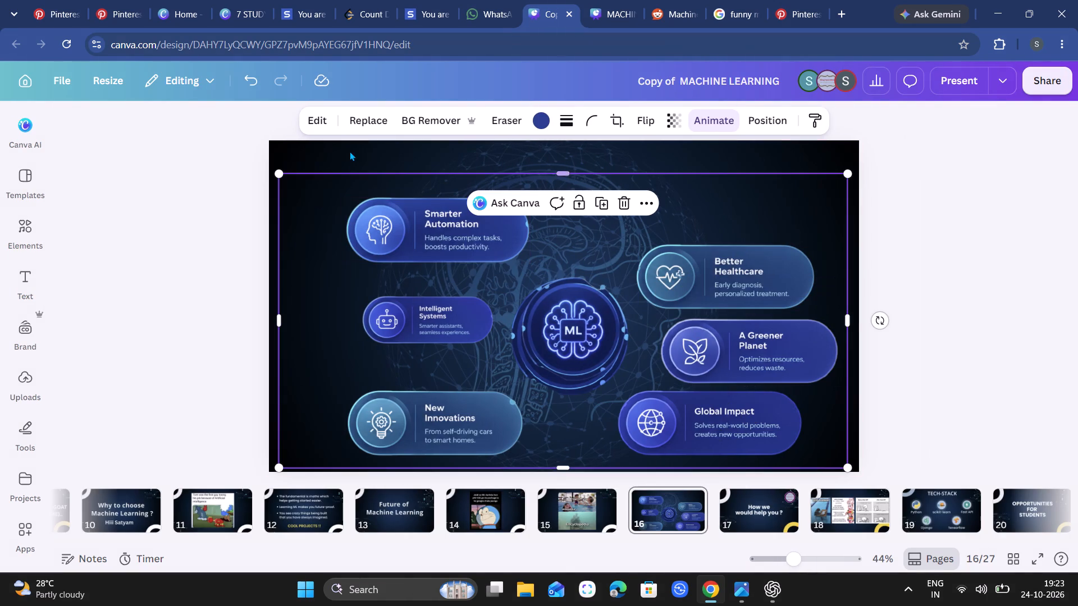
{"action": "left_click", "coordinate": [325, 122]}
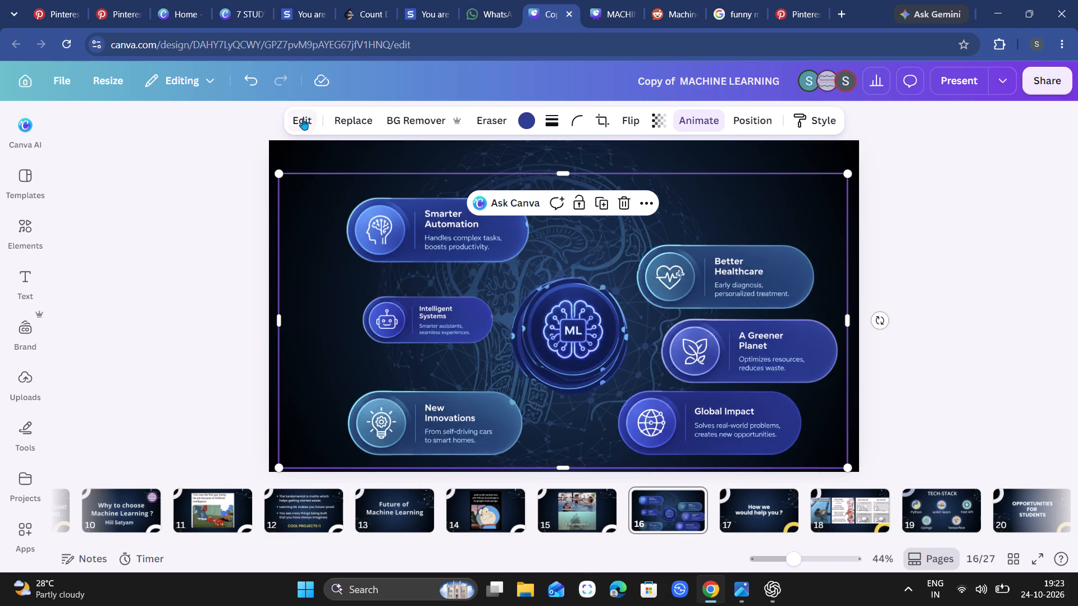
{"action": "left_click", "coordinate": [303, 118]}
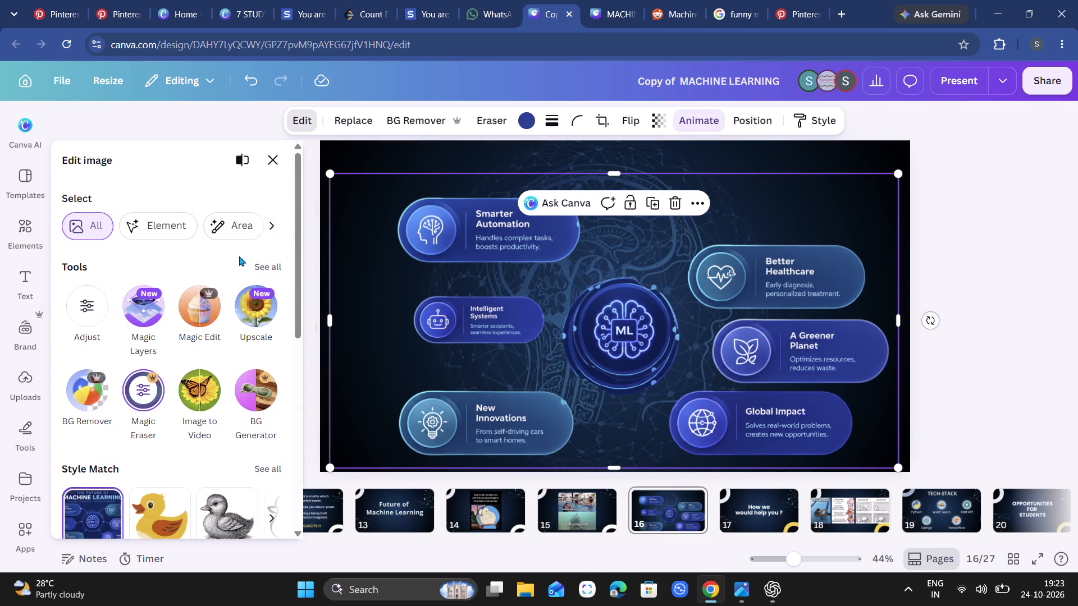
{"action": "left_click", "coordinate": [268, 268]}
{"action": "scroll", "coordinate": [184, 416], "scroll_direction": "down", "scroll_amount": 2}
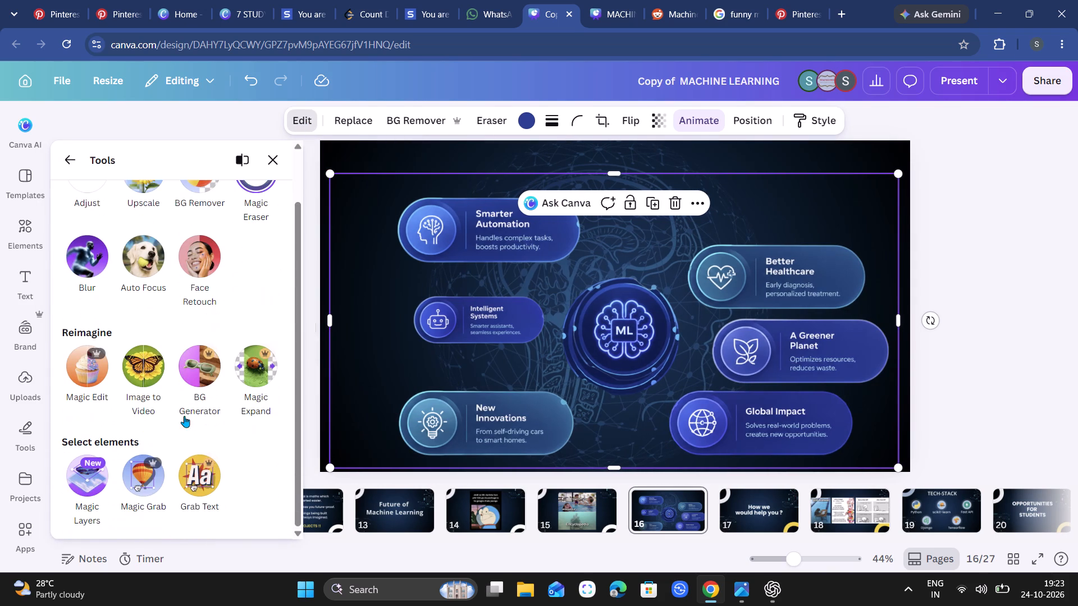
{"action": "left_click", "coordinate": [151, 467]}
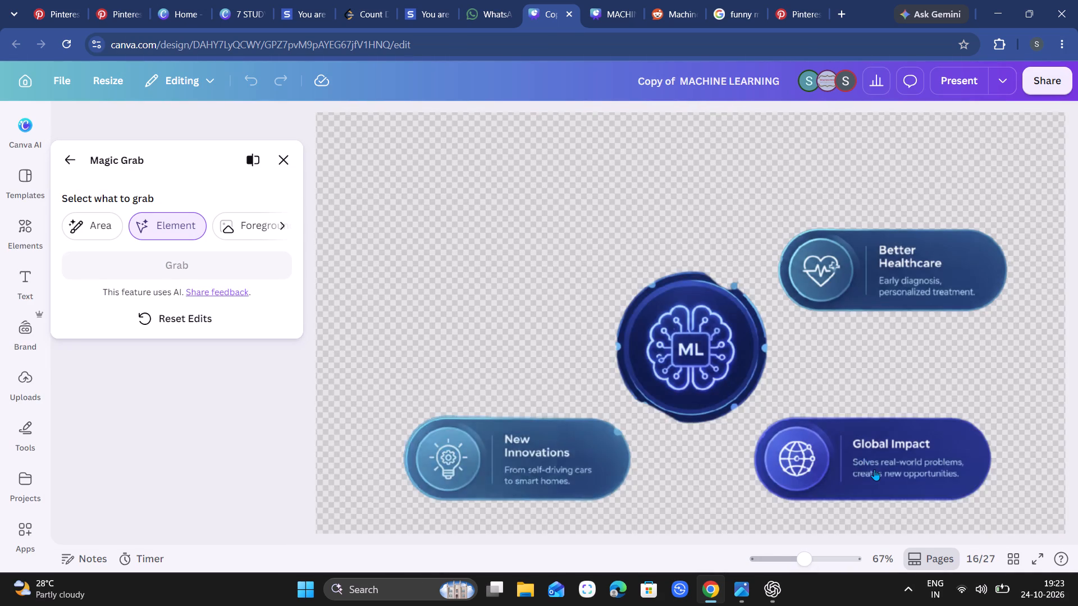
{"action": "left_click", "coordinate": [874, 469]}
{"action": "left_click", "coordinate": [263, 273]}
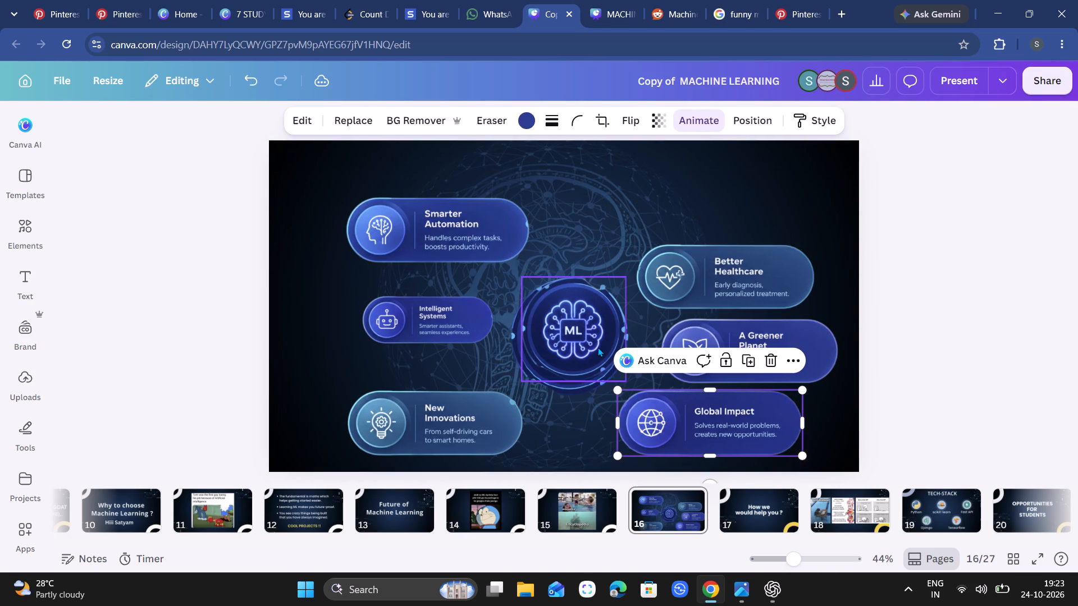
Move the separated ML brain graphic up off the base image's version and delete it.
{"action": "left_click", "coordinate": [598, 347]}
{"action": "left_click_drag", "start_coordinate": [584, 333], "coordinate": [584, 304]}
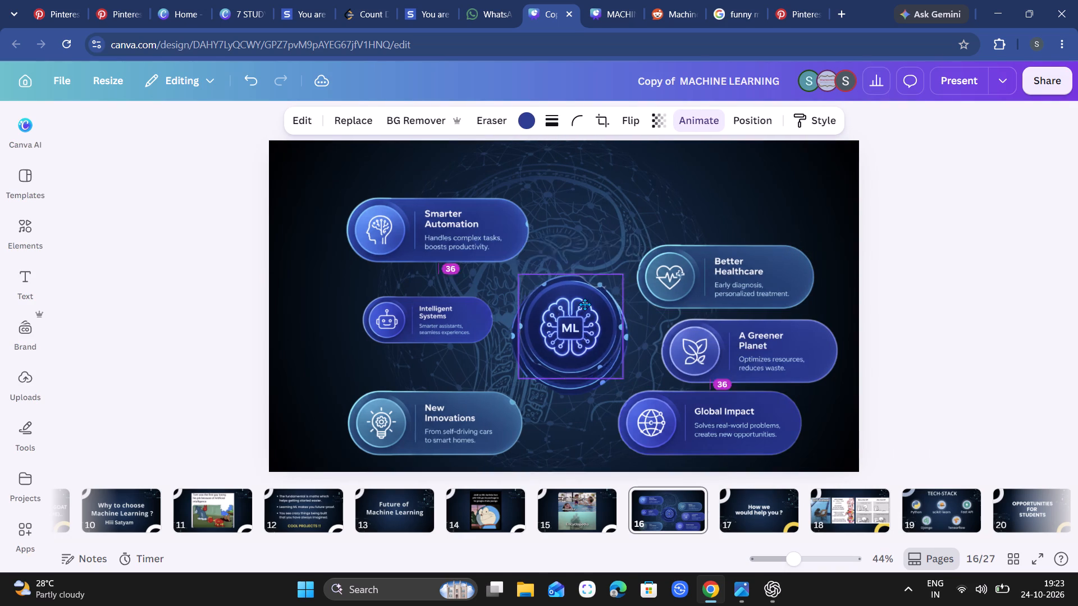
{"action": "left_click_drag", "start_coordinate": [584, 304], "coordinate": [604, 223]}
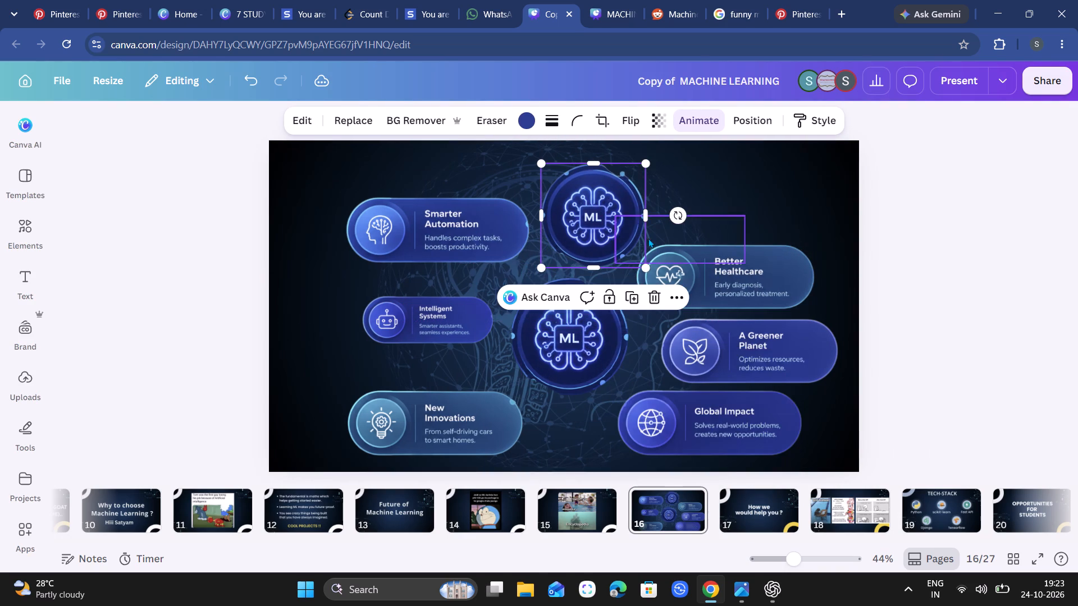
{"action": "left_click", "coordinate": [651, 297]}
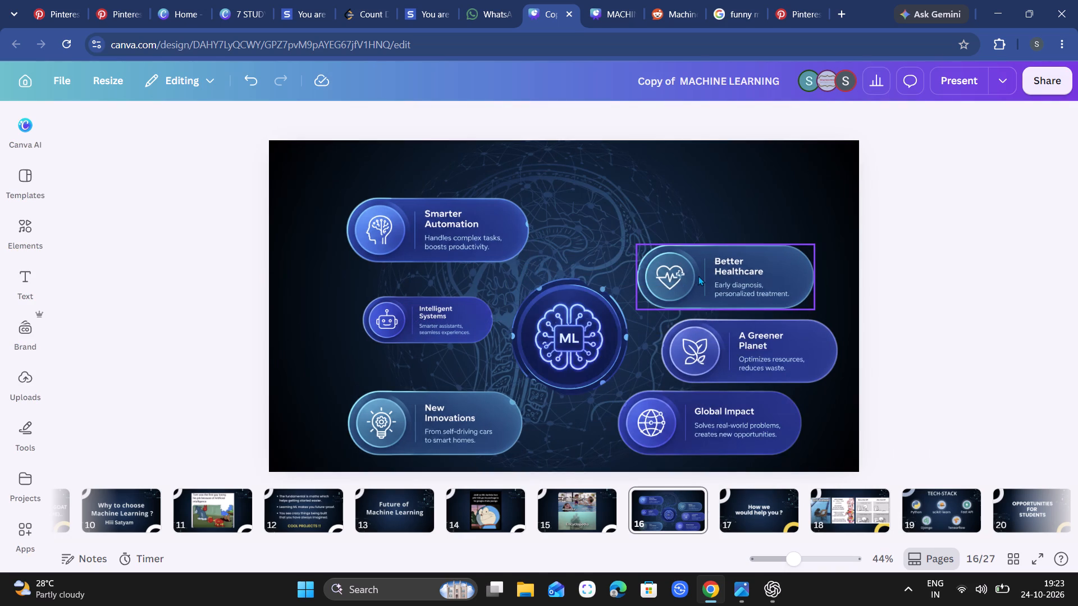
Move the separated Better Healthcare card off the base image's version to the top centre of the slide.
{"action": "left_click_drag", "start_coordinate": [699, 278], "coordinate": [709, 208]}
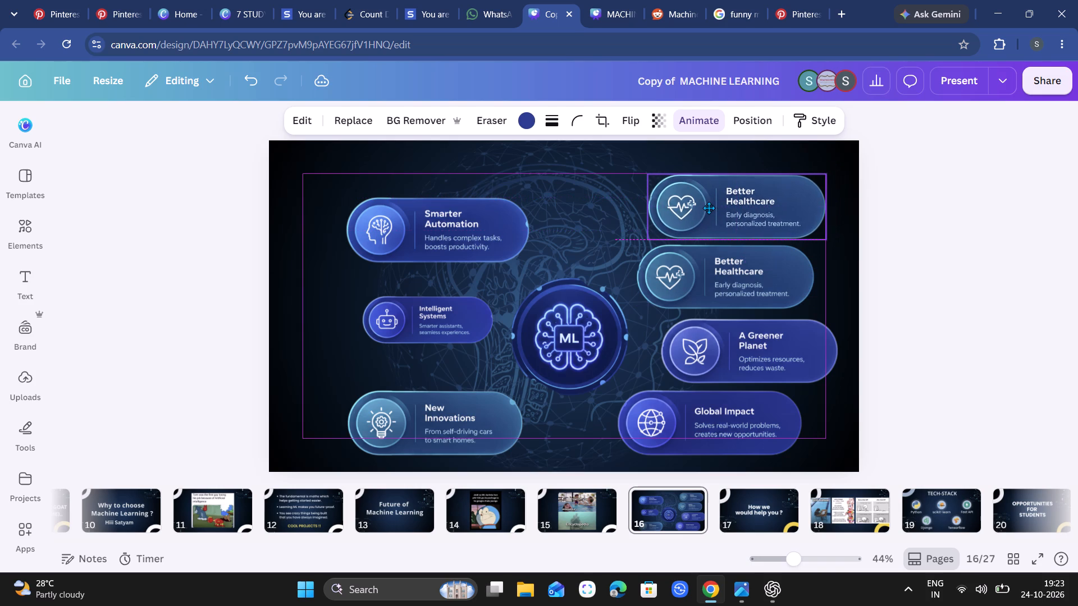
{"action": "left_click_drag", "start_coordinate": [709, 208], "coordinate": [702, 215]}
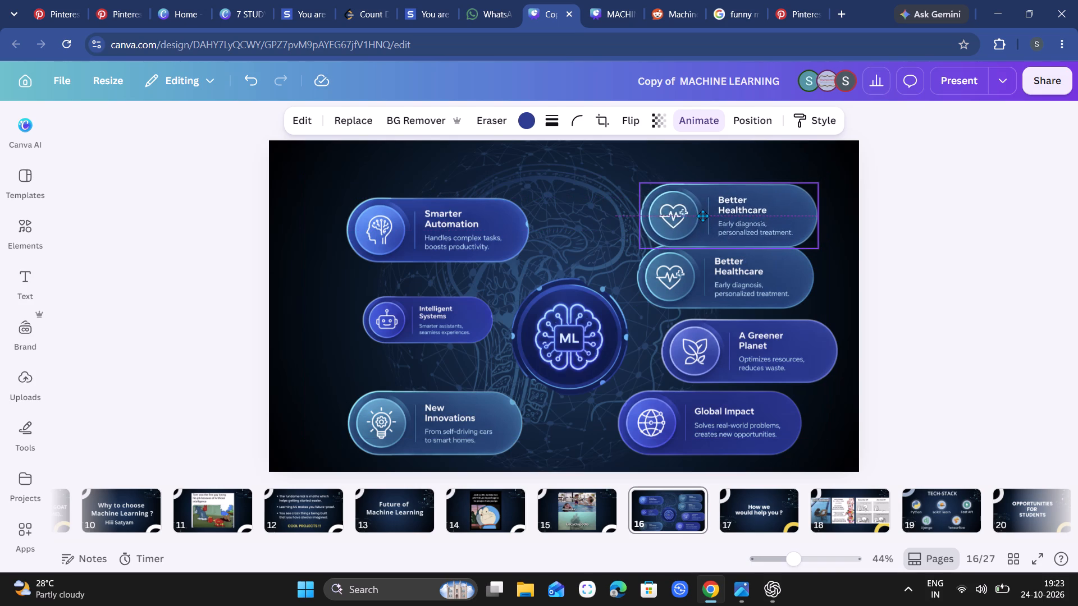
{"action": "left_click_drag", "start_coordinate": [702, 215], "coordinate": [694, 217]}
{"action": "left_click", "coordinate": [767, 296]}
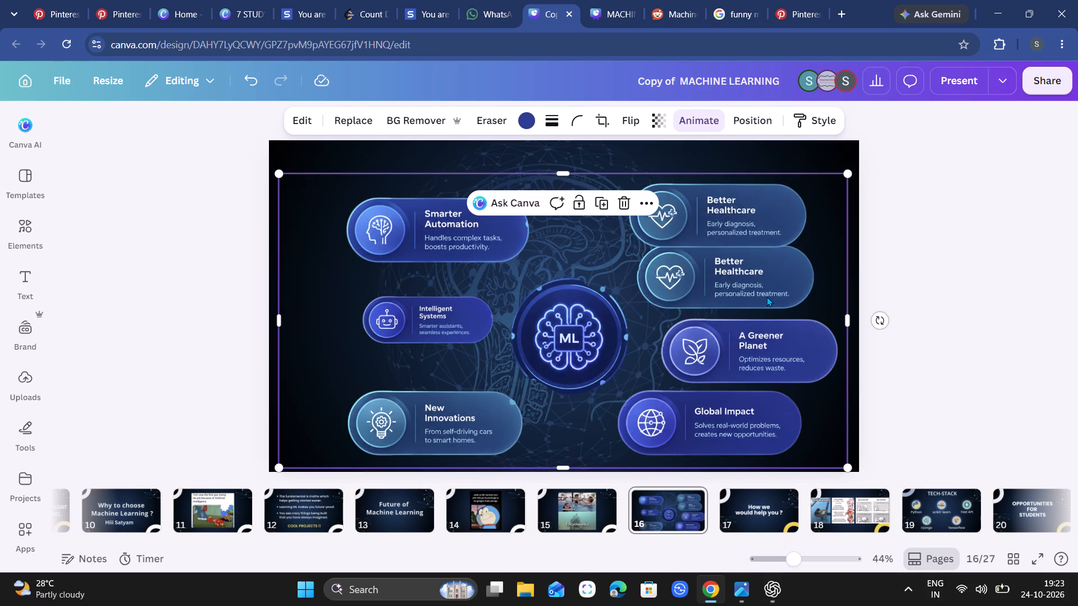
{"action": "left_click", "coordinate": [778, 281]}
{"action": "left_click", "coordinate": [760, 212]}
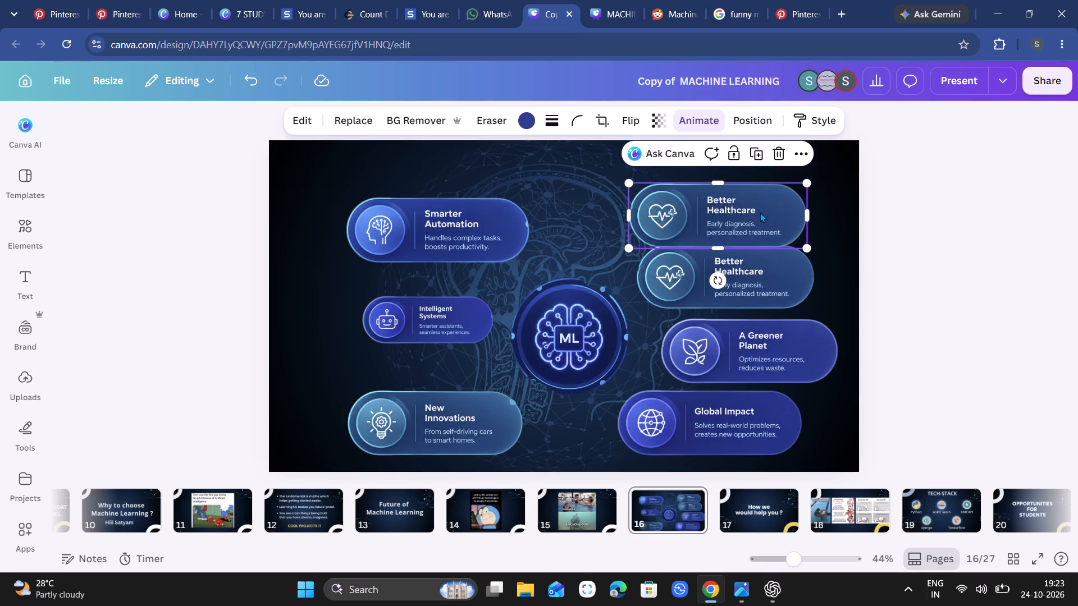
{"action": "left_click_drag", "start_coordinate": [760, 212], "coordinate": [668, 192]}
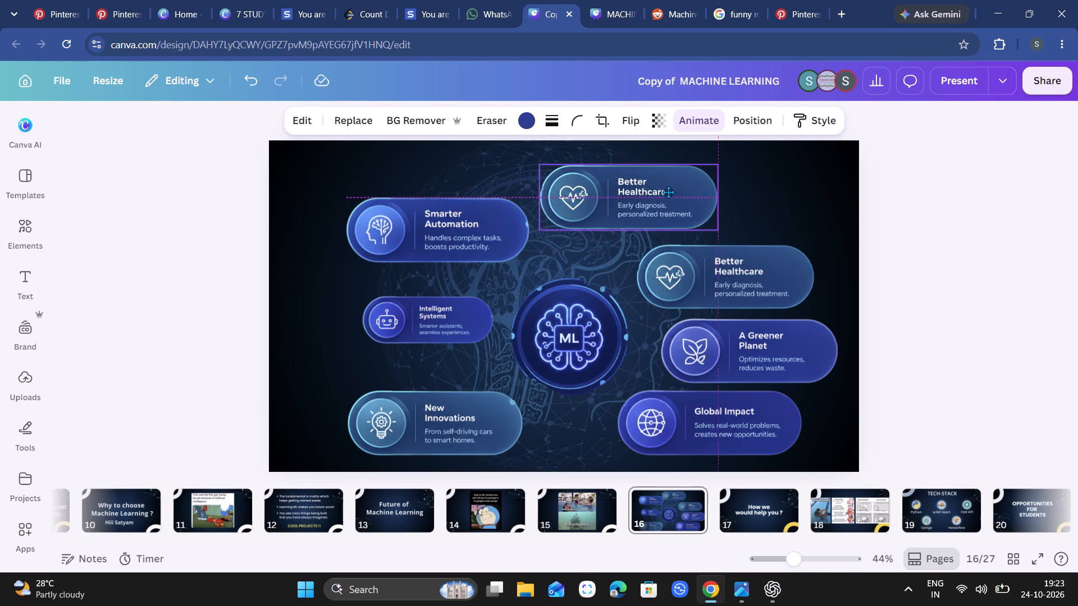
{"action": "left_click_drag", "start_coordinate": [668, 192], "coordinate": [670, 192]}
Separate the Better Healthcare card still in the base cards image as its own element with Magic Grab.
{"action": "left_click", "coordinate": [791, 279]}
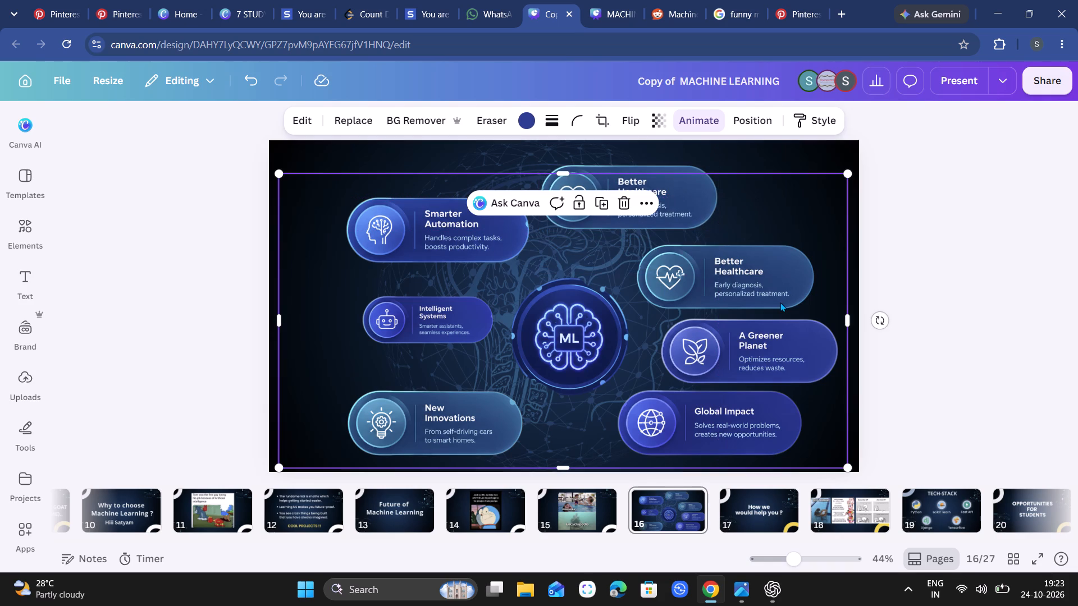
{"action": "left_click", "coordinate": [787, 282]}
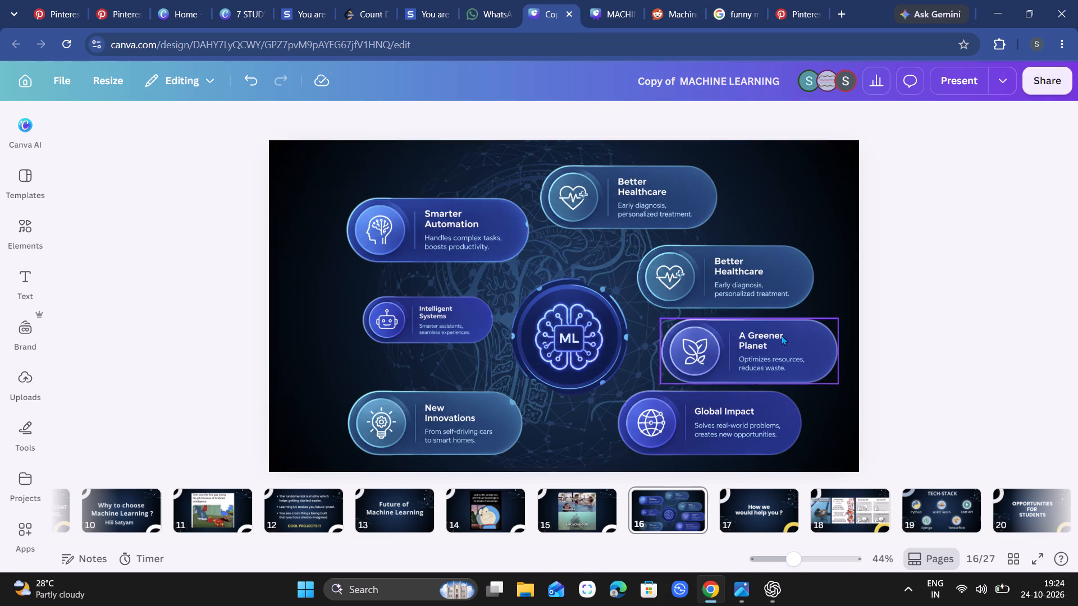
{"action": "left_click", "coordinate": [780, 343]}
{"action": "left_click", "coordinate": [758, 423]}
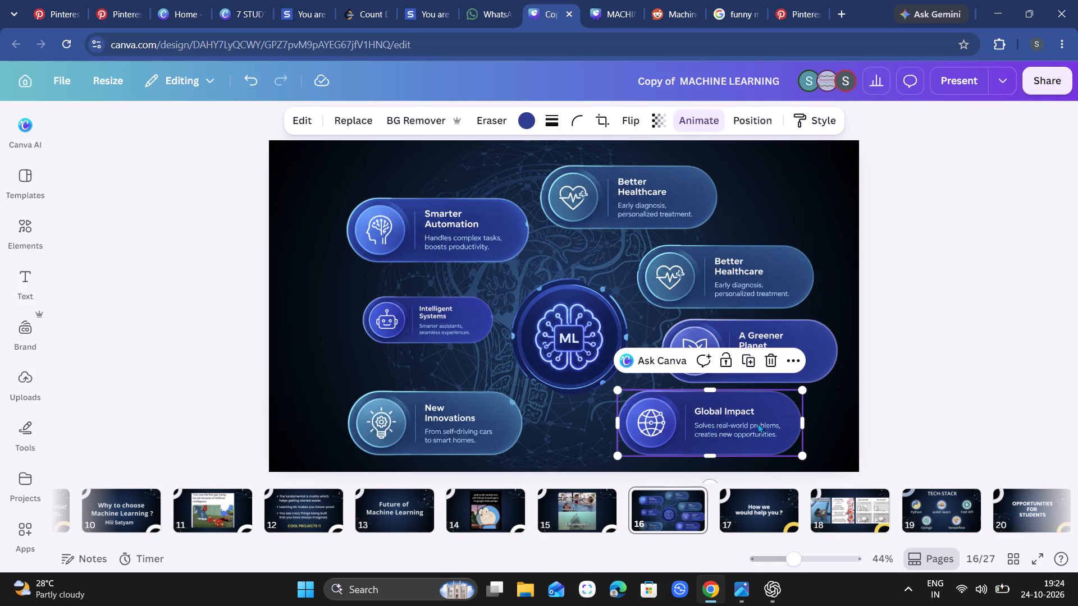
{"action": "left_click", "coordinate": [747, 295]}
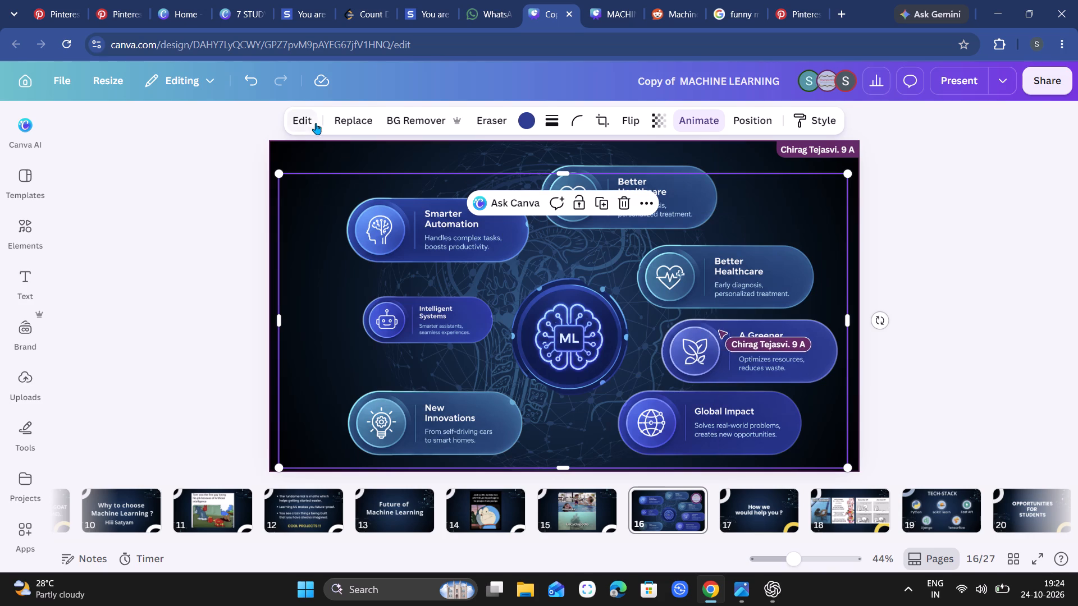
{"action": "left_click", "coordinate": [313, 120]}
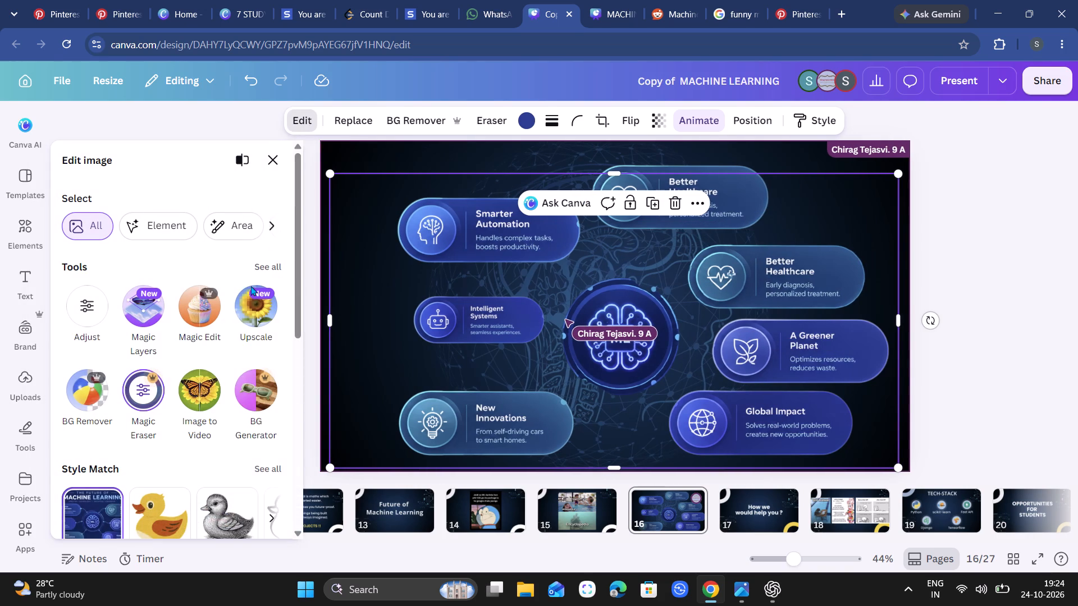
{"action": "left_click", "coordinate": [274, 269]}
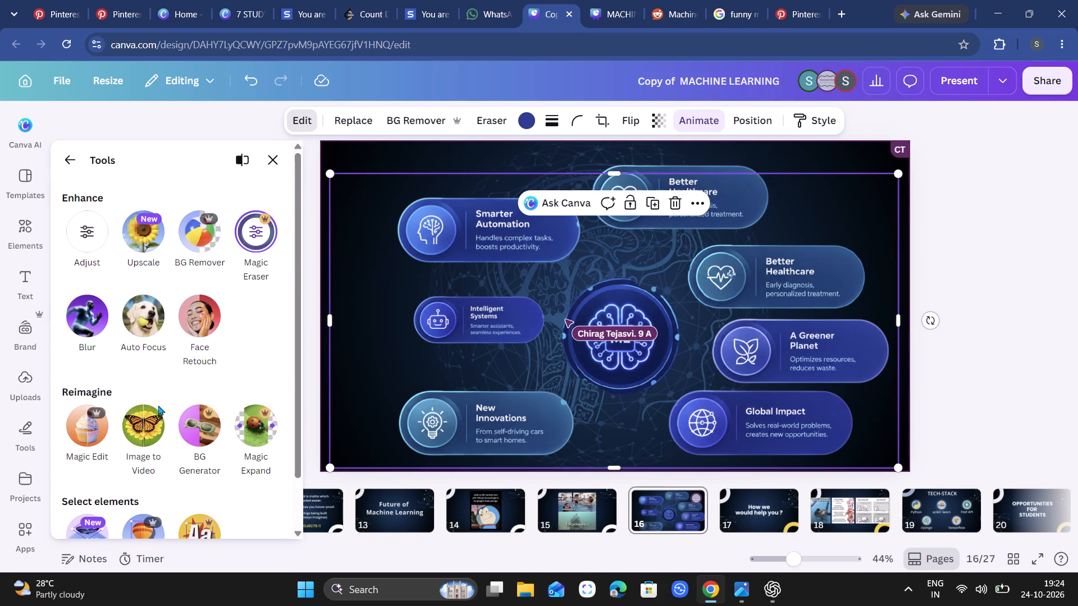
{"action": "left_click", "coordinate": [148, 518]}
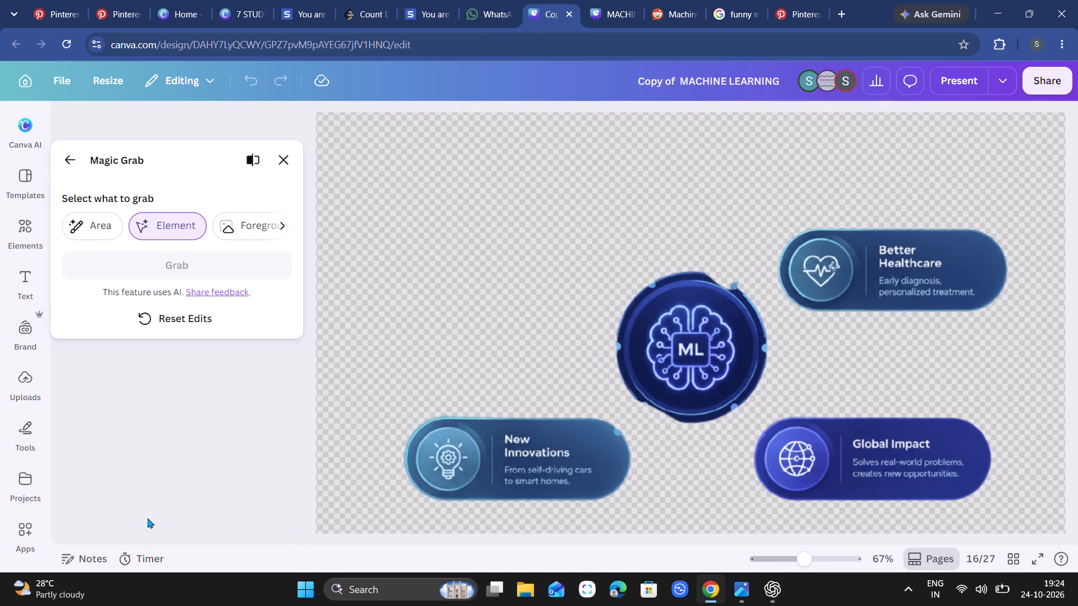
{"action": "left_click", "coordinate": [921, 278]}
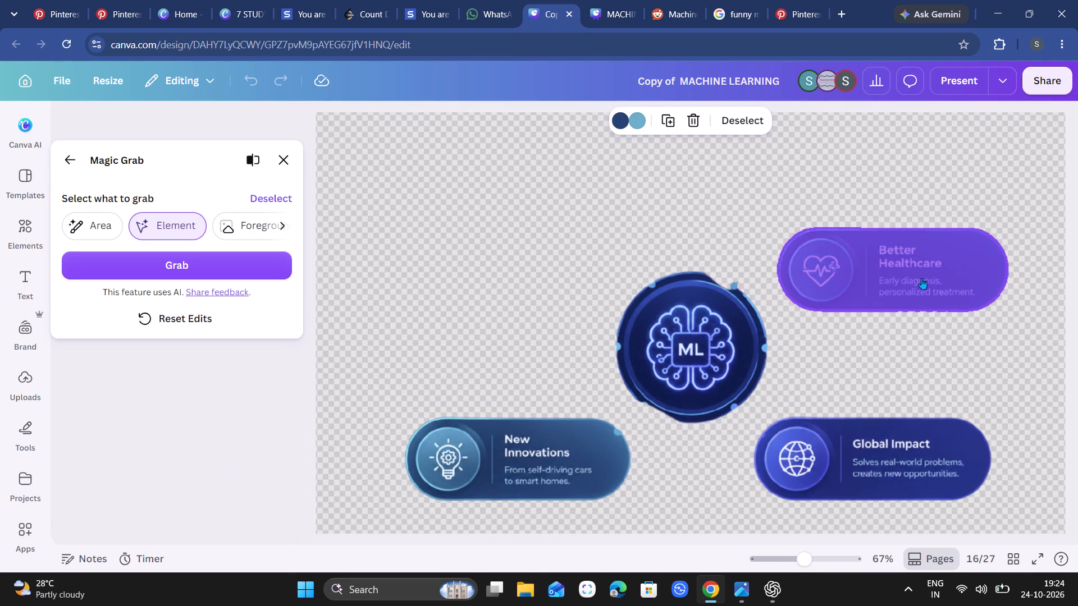
{"action": "left_click", "coordinate": [199, 265]}
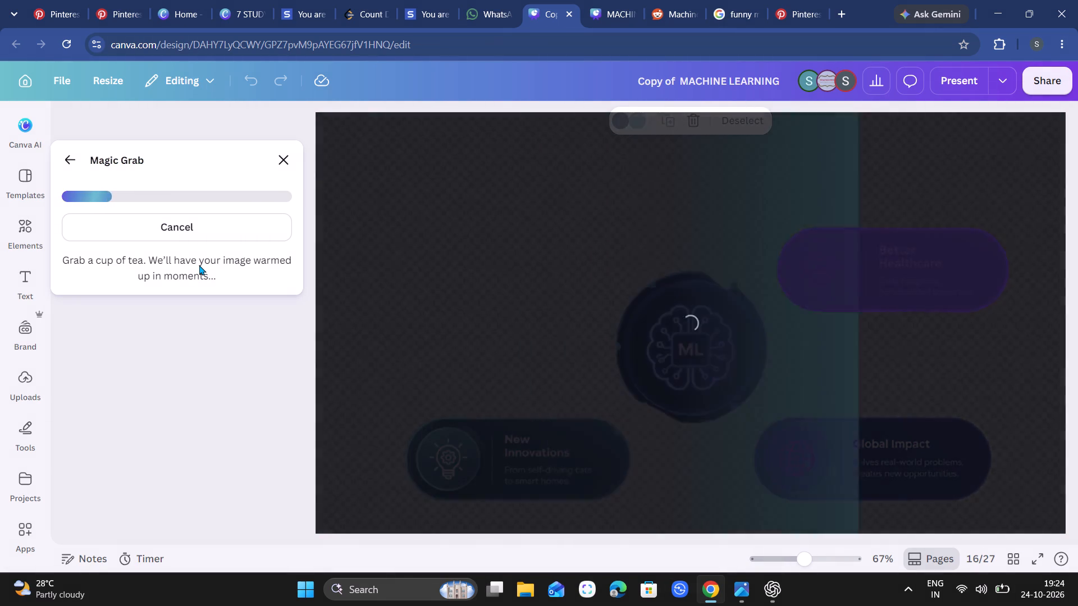
{"action": "left_click", "coordinate": [199, 265]}
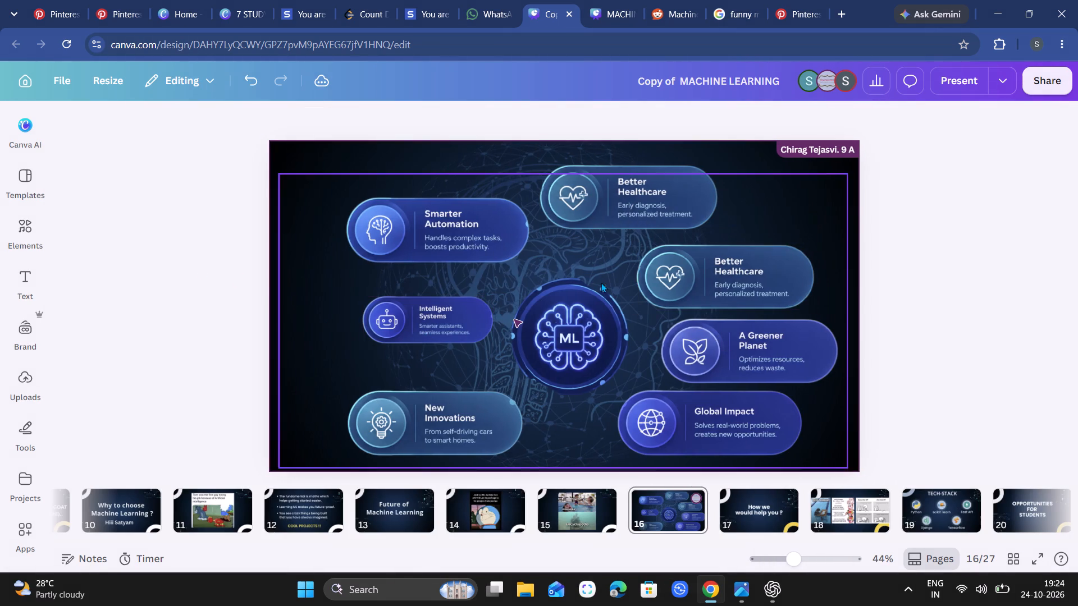
Delete the extra Better Healthcare card at the top centre of the slide.
{"action": "left_click", "coordinate": [654, 192]}
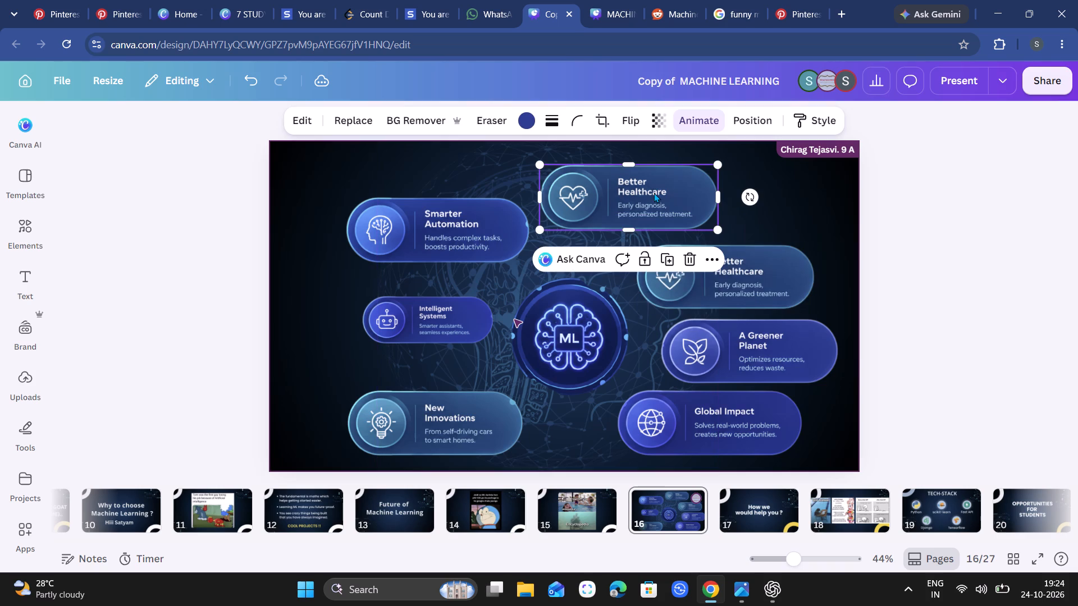
{"action": "left_click", "coordinate": [693, 253]}
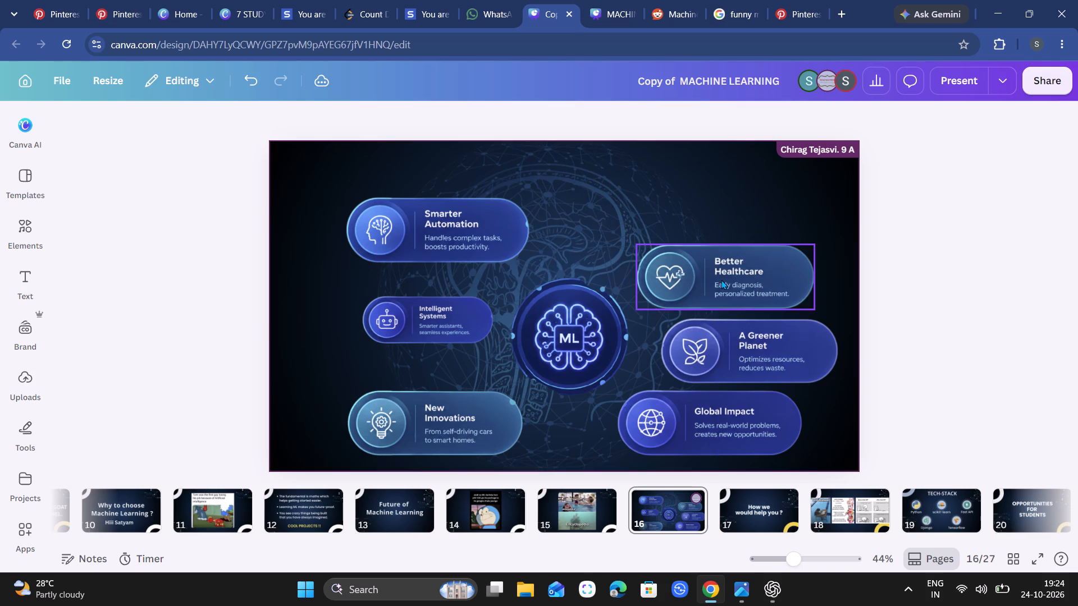
Move the remaining Better Healthcare card up level with the Smarter Automation card.
{"action": "left_click_drag", "start_coordinate": [721, 279], "coordinate": [733, 234]}
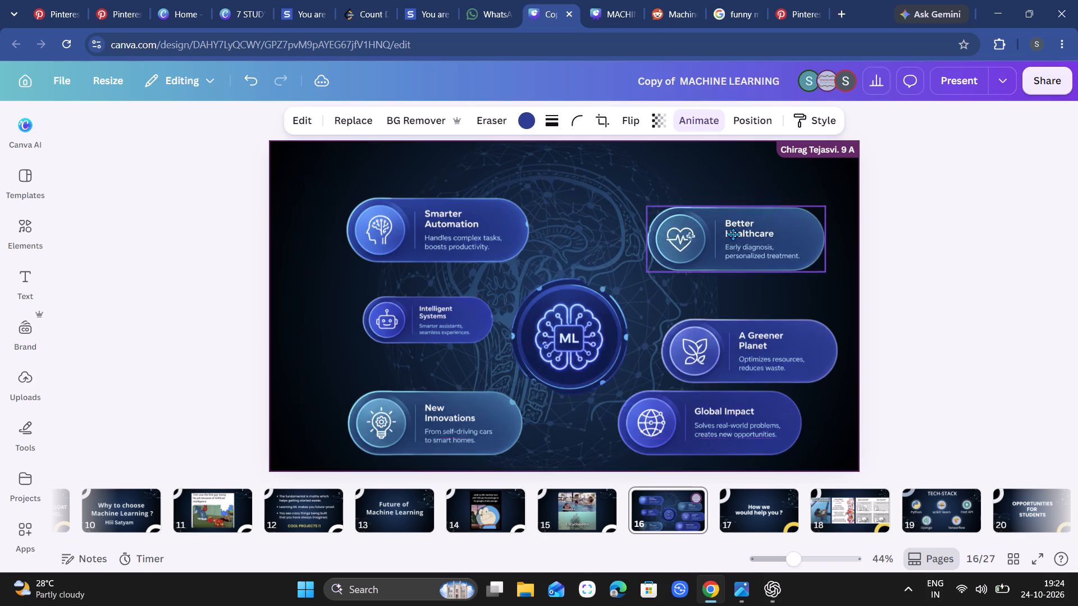
{"action": "left_click_drag", "start_coordinate": [733, 234], "coordinate": [727, 231]}
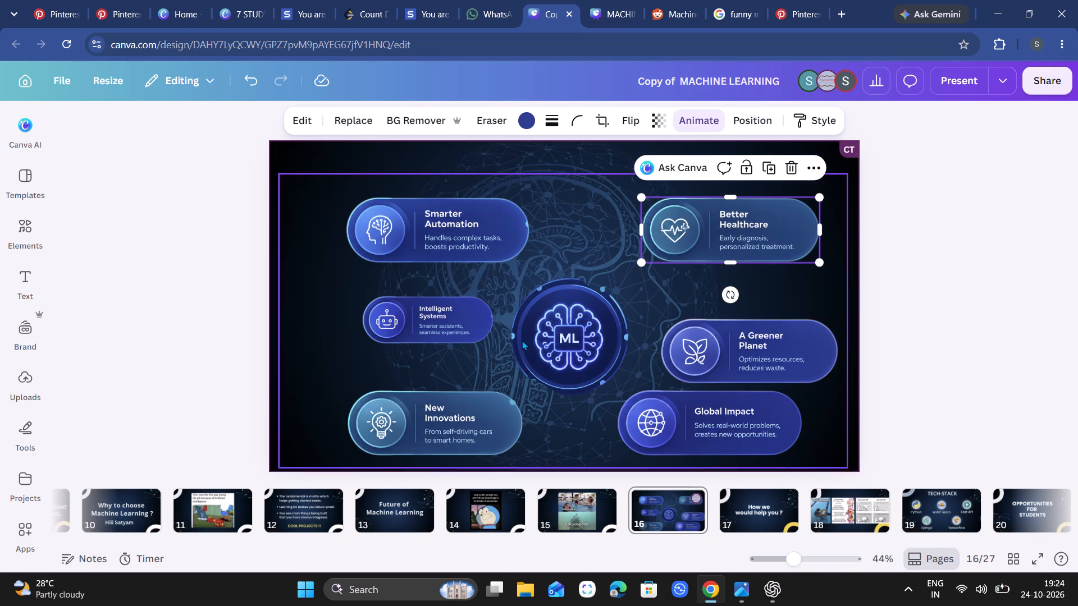
Enlarge the Intelligent Systems card to about 621 by 228, extending it toward the slide's left edge.
{"action": "left_click", "coordinate": [451, 327]}
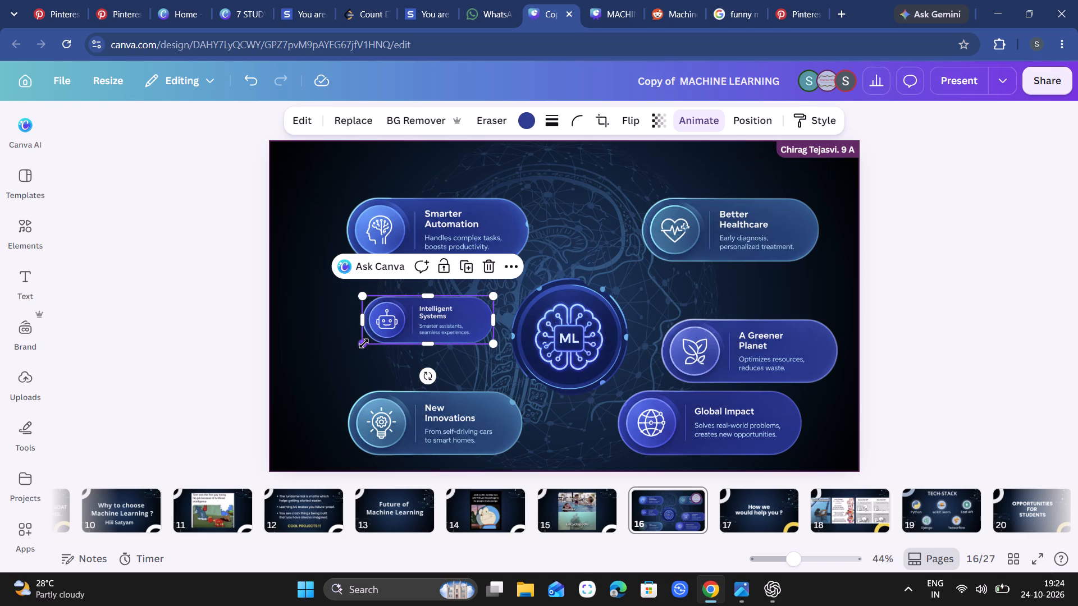
{"action": "left_click_drag", "start_coordinate": [363, 345], "coordinate": [329, 374]}
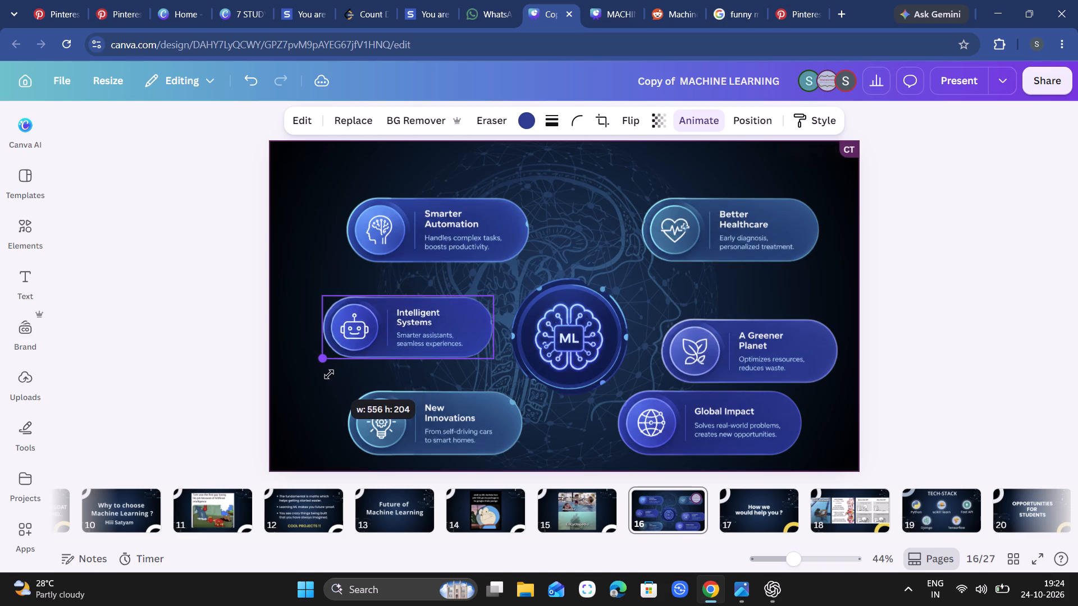
{"action": "left_click_drag", "start_coordinate": [329, 374], "coordinate": [306, 371]}
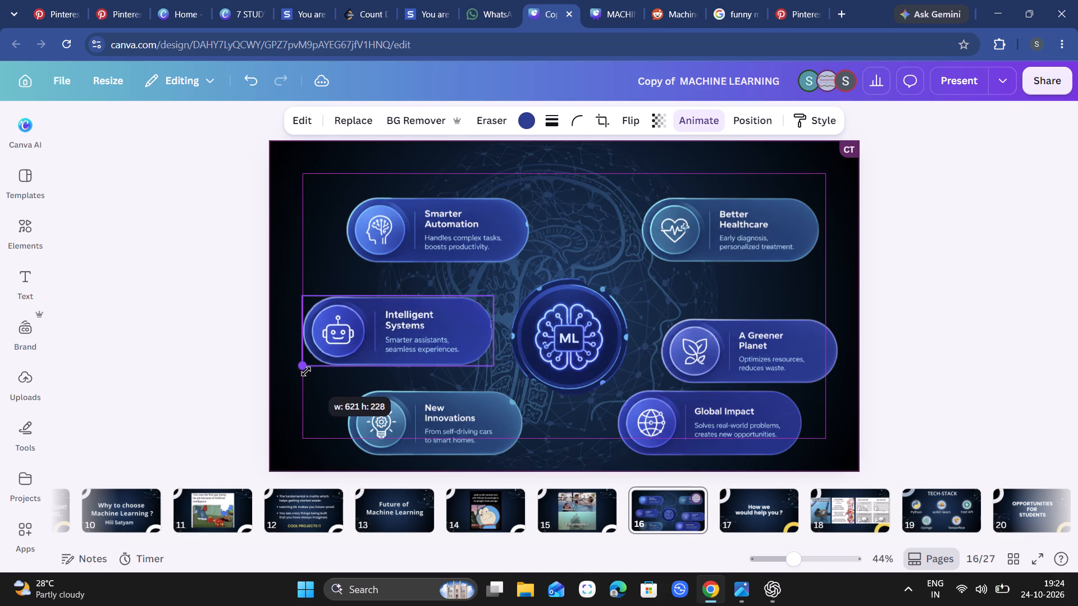
{"action": "left_click_drag", "start_coordinate": [306, 371], "coordinate": [305, 371]}
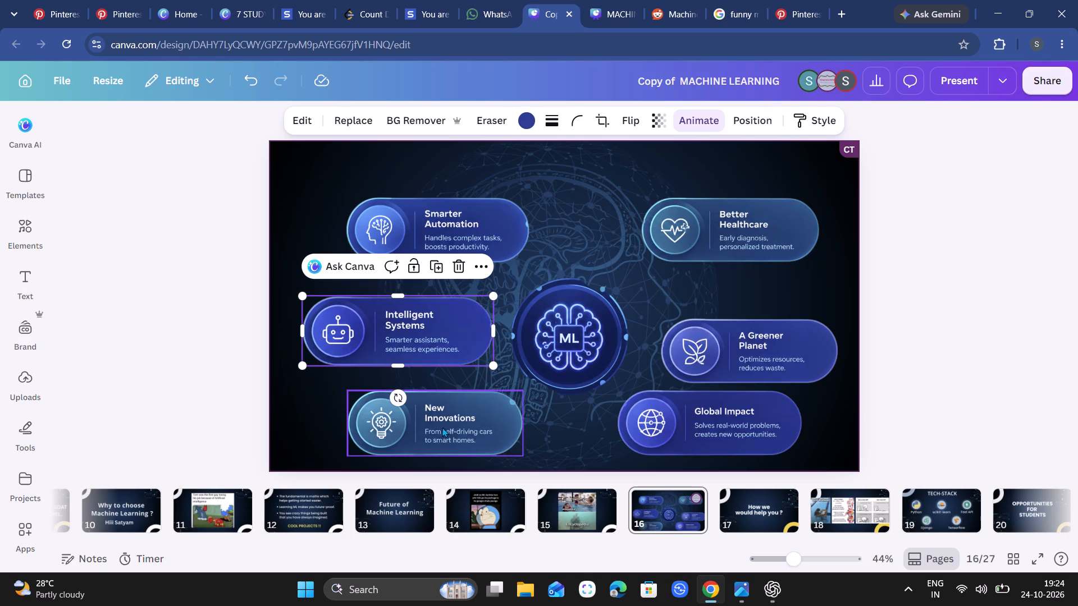
Move the separated New Innovations card up off the base image's version, over the Intelligent Systems card.
{"action": "left_click", "coordinate": [455, 426]}
{"action": "left_click_drag", "start_coordinate": [476, 424], "coordinate": [478, 421]}
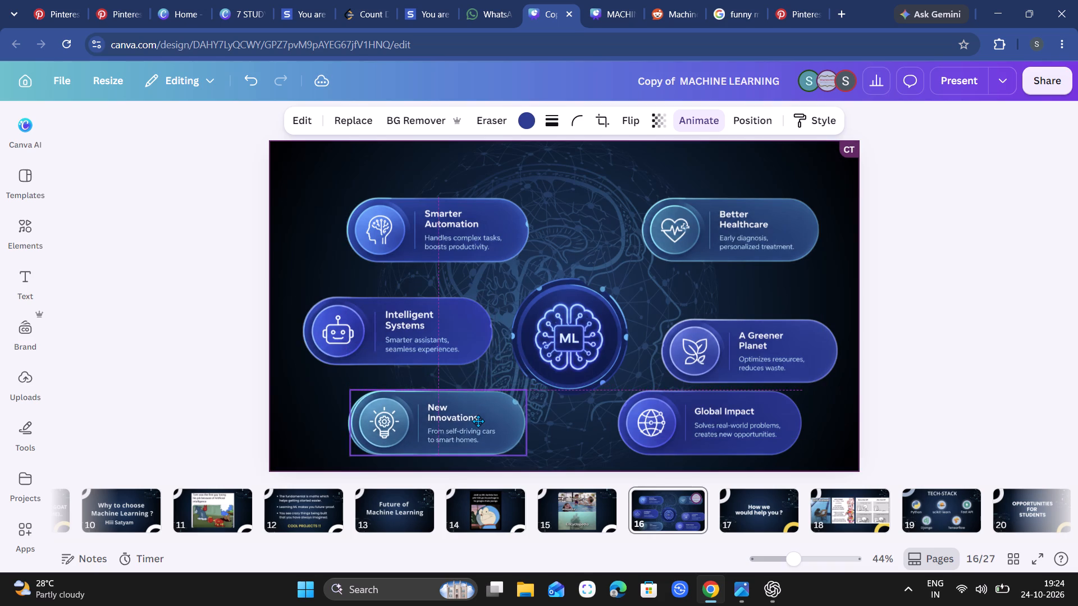
{"action": "left_click_drag", "start_coordinate": [478, 421], "coordinate": [488, 346]}
Separate the New Innovations card still in the base cards image as its own element with Magic Grab.
{"action": "left_click", "coordinate": [482, 423]}
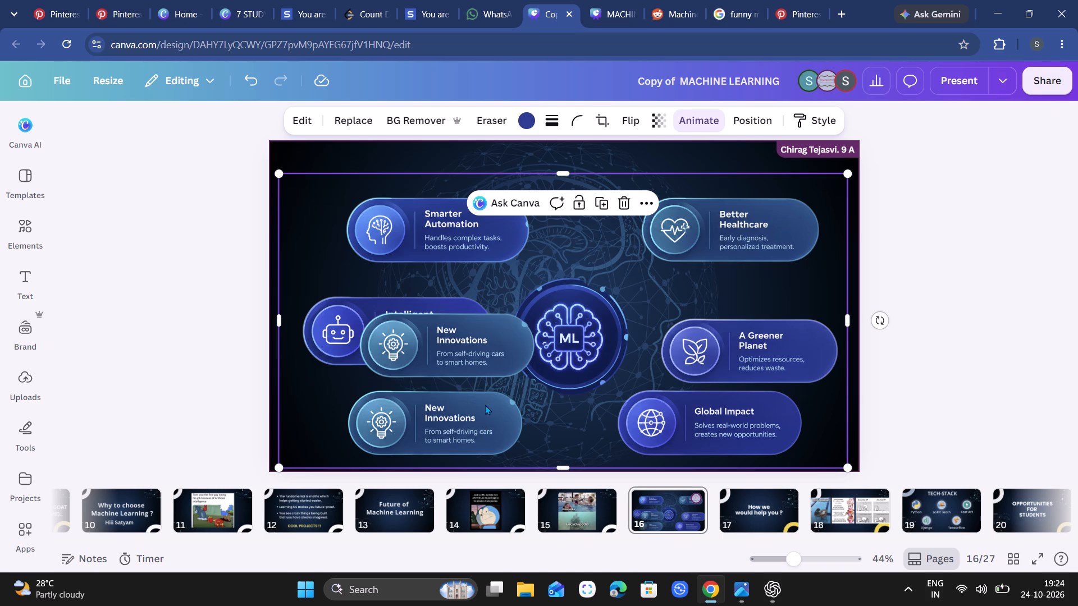
{"action": "left_click", "coordinate": [466, 436]}
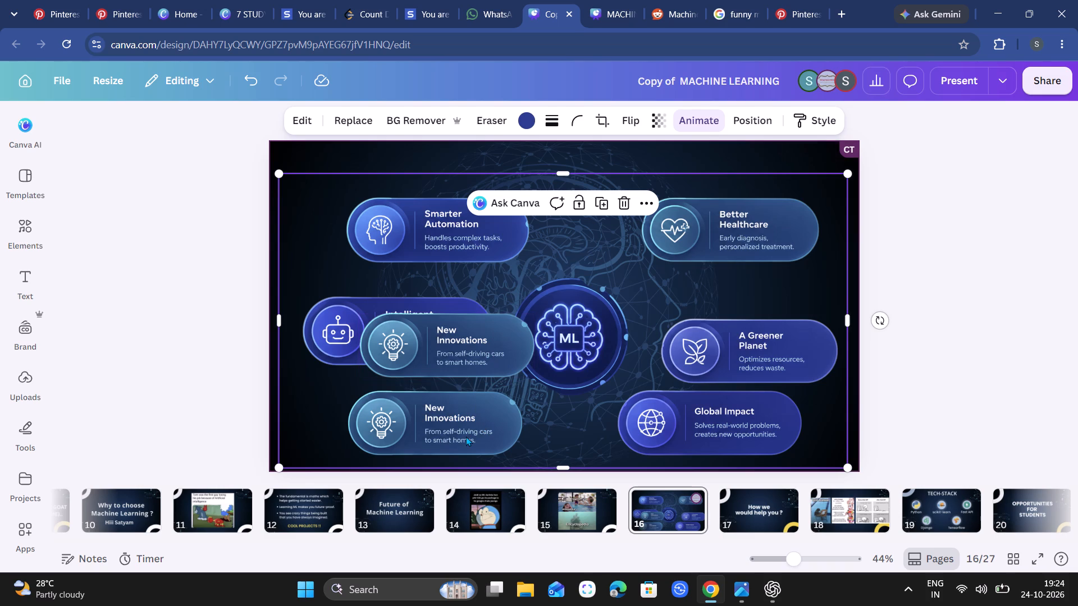
{"action": "left_click", "coordinate": [466, 436]}
{"action": "left_click", "coordinate": [303, 118]}
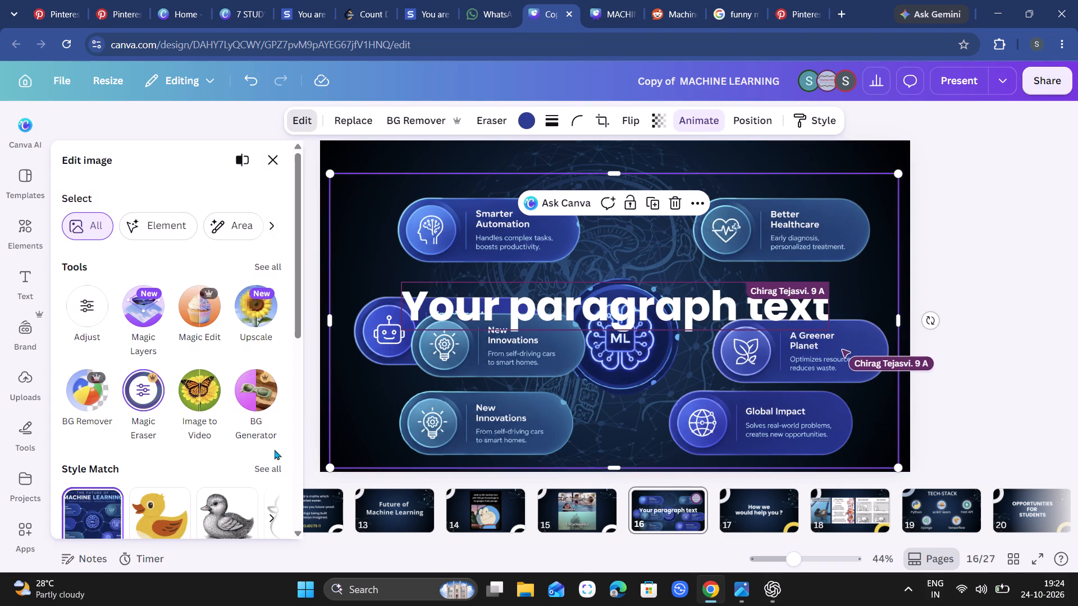
{"action": "left_click", "coordinate": [272, 266]}
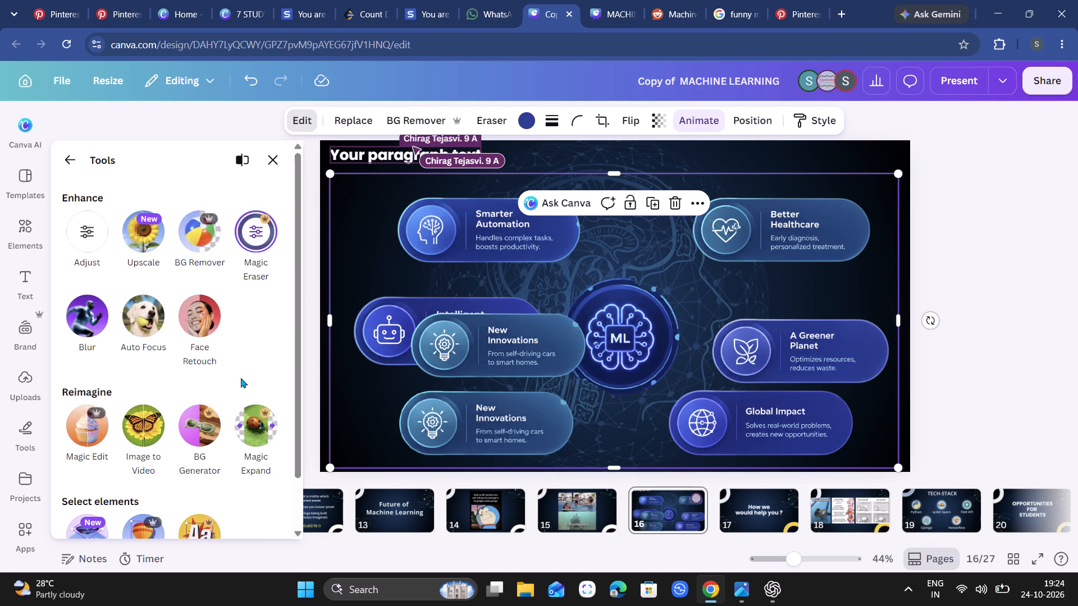
{"action": "left_click", "coordinate": [146, 520]}
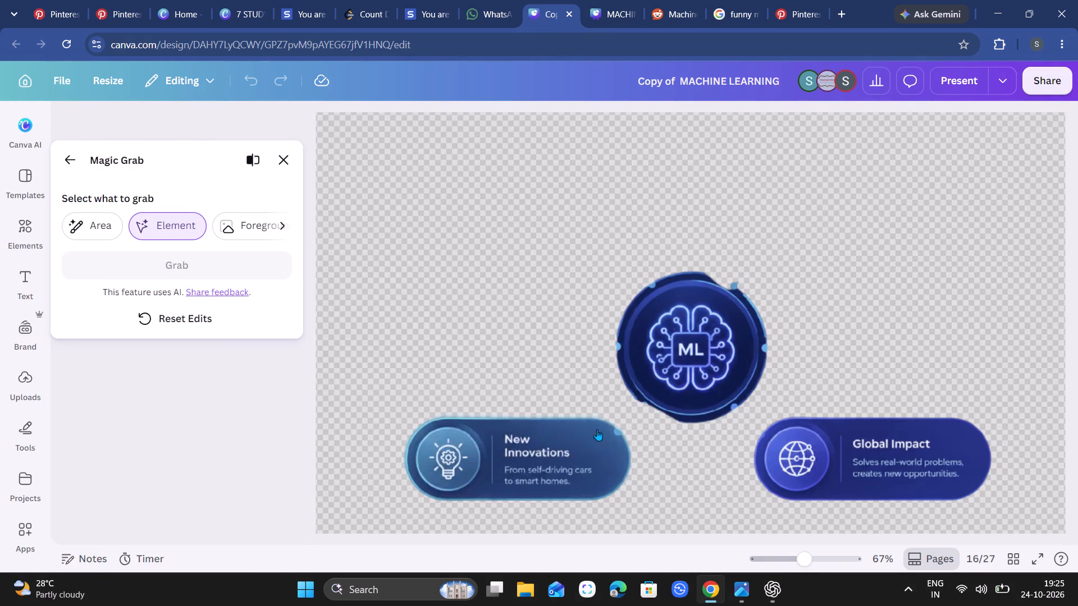
{"action": "left_click", "coordinate": [569, 462]}
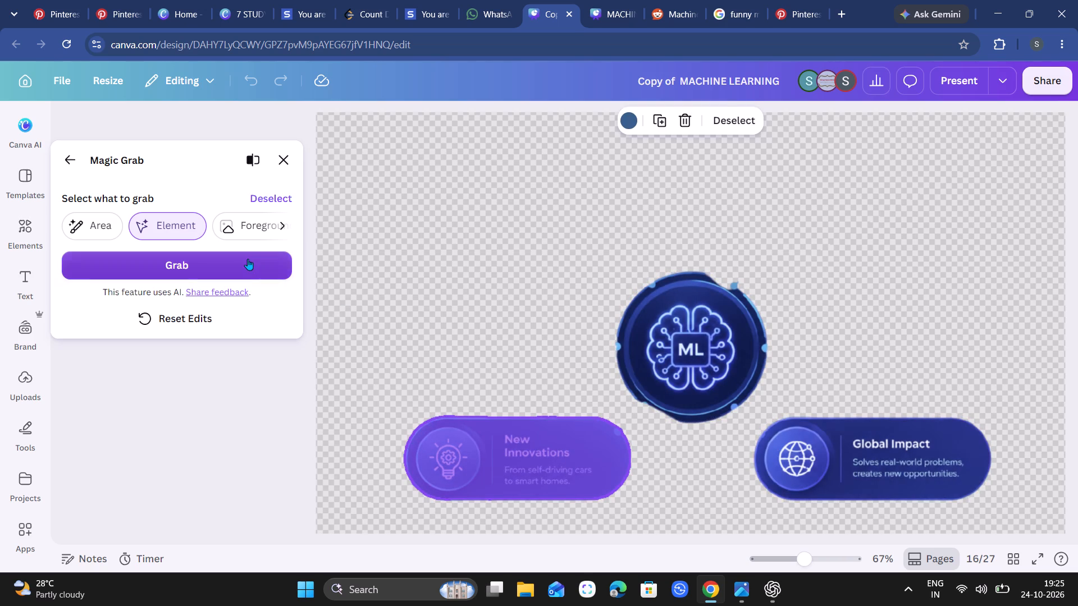
{"action": "left_click", "coordinate": [248, 259]}
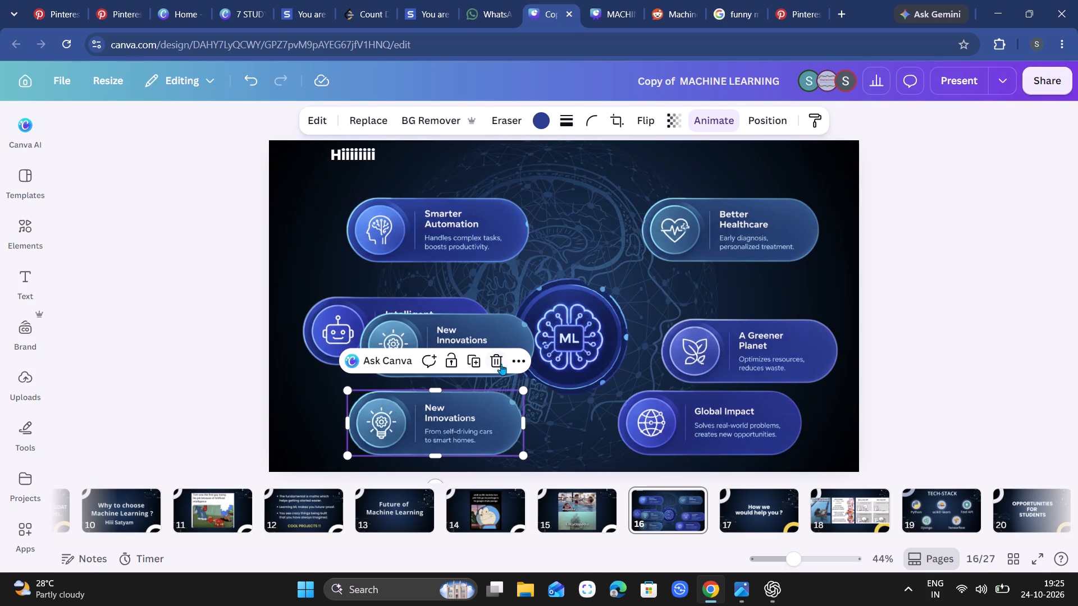
{"action": "left_click", "coordinate": [496, 438]}
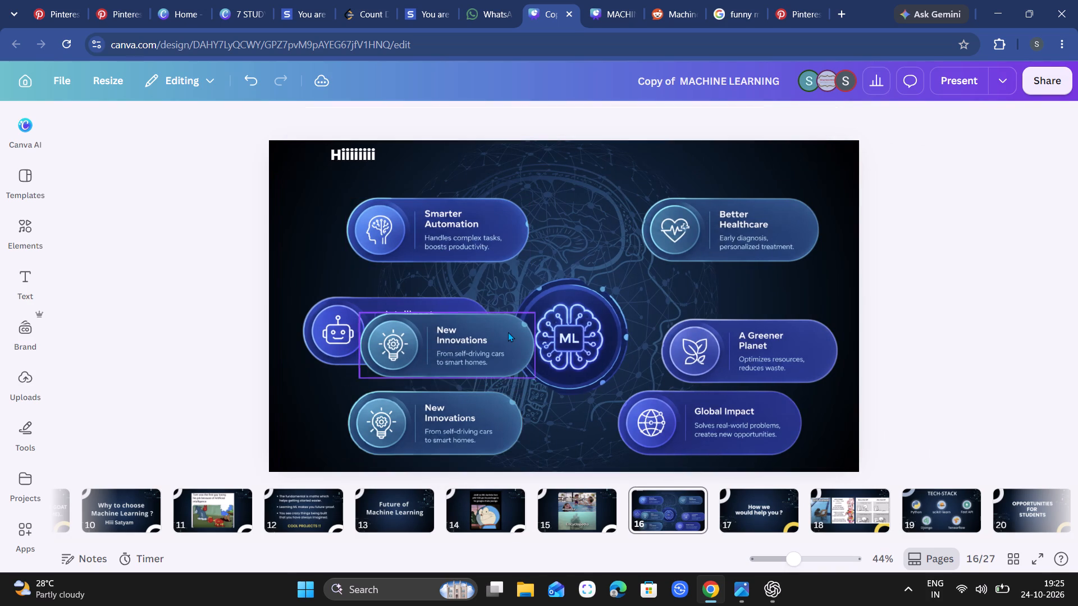
Delete the separated New Innovations card that overlaps the Intelligent Systems card.
{"action": "left_click", "coordinate": [508, 332]}
{"action": "left_click", "coordinate": [509, 280]}
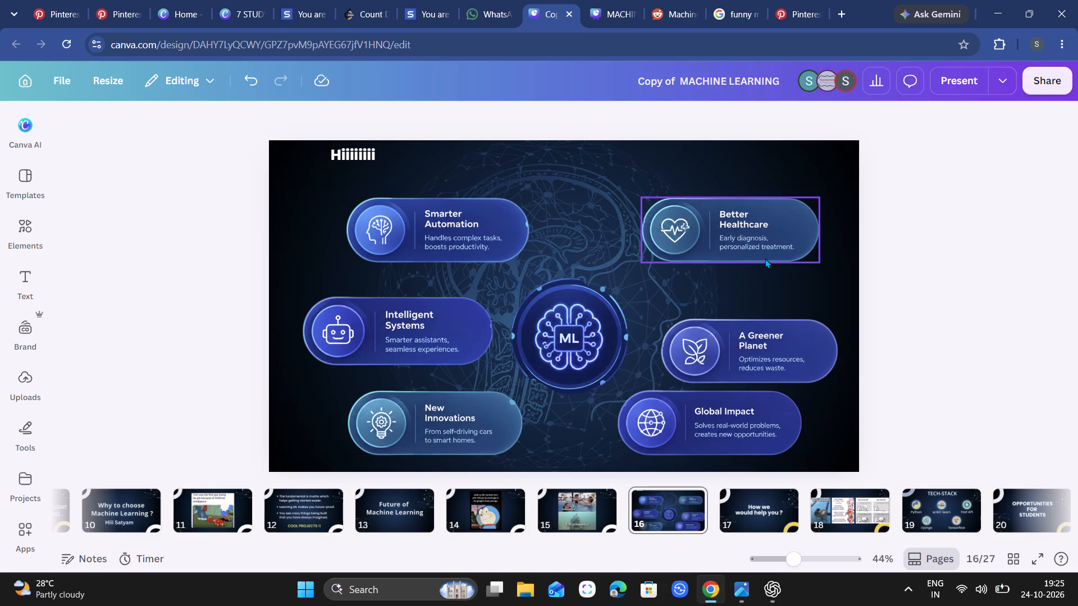
Move the A Greener Planet card up and inward, lining it up directly beneath the Better Healthcare card.
{"action": "left_click_drag", "start_coordinate": [770, 345], "coordinate": [770, 334]}
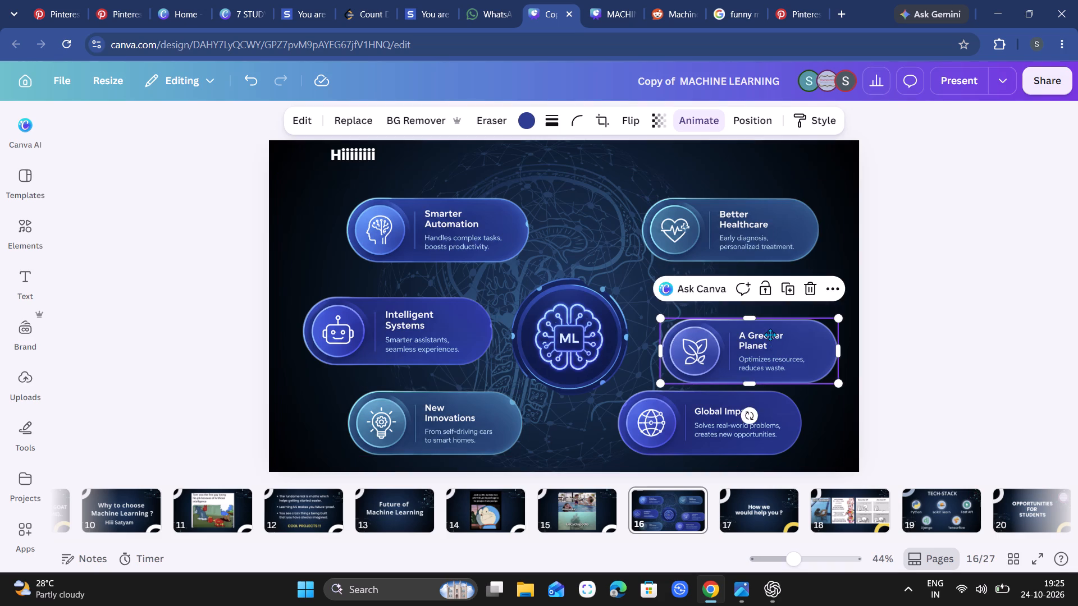
{"action": "left_click_drag", "start_coordinate": [770, 334], "coordinate": [752, 320]}
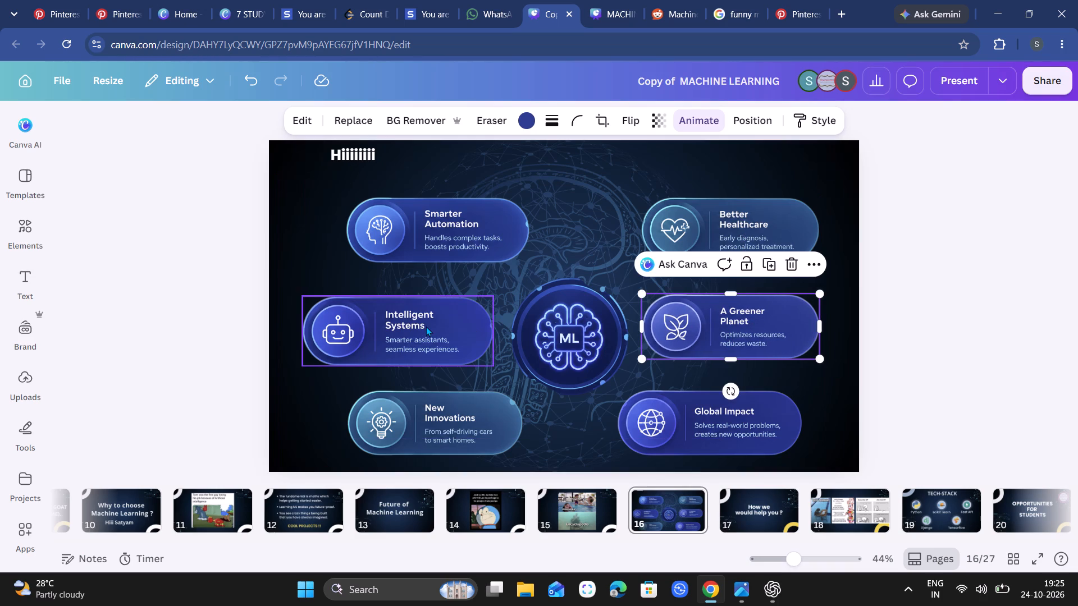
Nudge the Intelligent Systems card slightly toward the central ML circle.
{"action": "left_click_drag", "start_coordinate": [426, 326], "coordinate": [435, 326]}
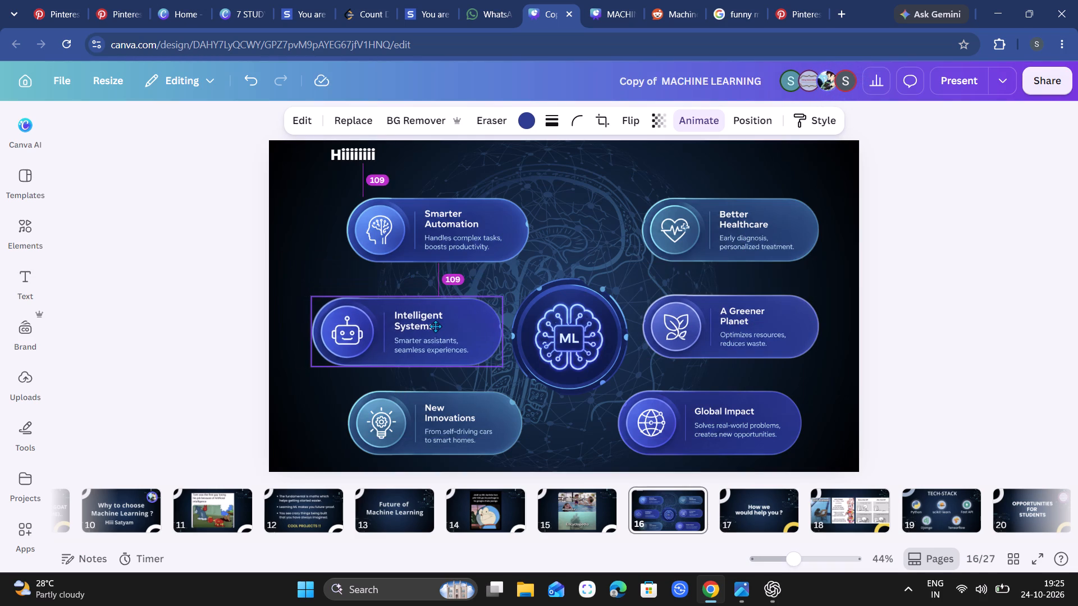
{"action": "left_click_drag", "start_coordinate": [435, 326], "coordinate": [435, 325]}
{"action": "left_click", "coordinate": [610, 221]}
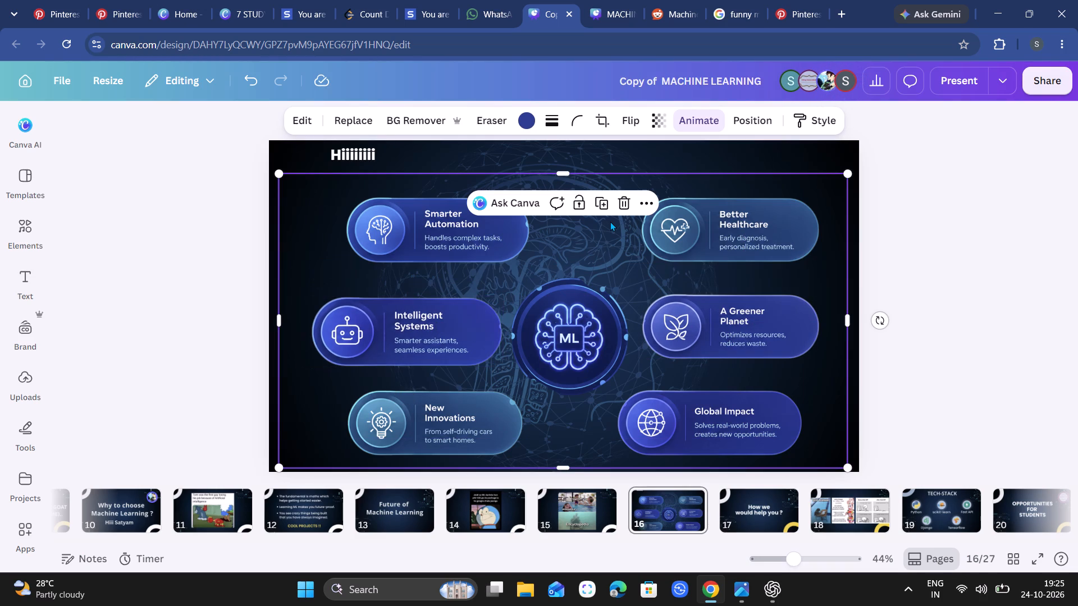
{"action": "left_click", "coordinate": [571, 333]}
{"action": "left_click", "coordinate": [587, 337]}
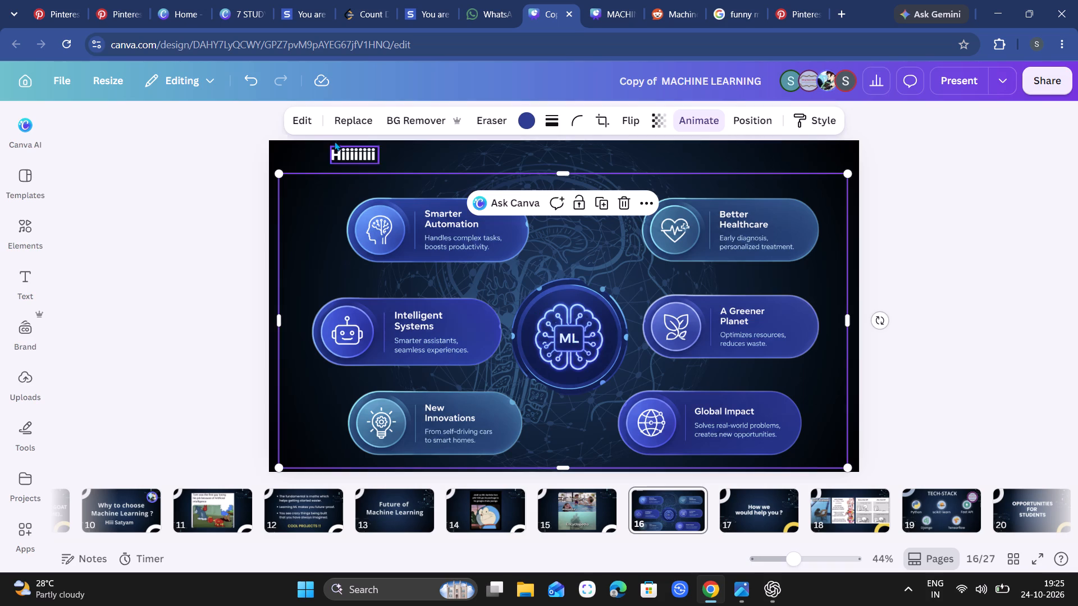
Delete the "Hiii" text at the top of the slide.
{"action": "left_click", "coordinate": [368, 155]}
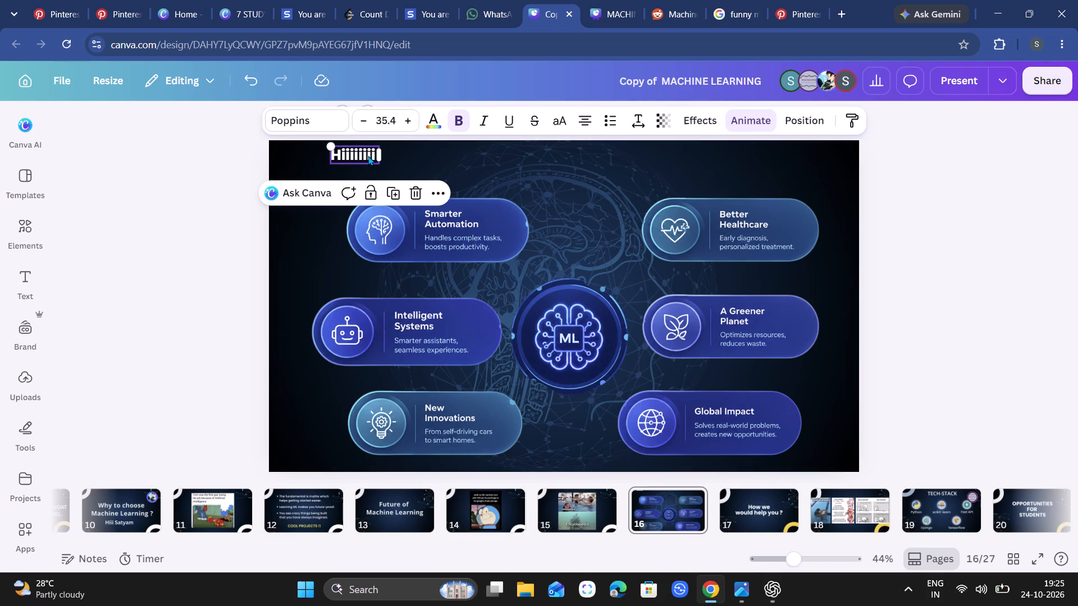
{"action": "left_click", "coordinate": [413, 189]}
Separate the central ML brain circle from the base infographic image as its own element with Magic Grab.
{"action": "left_click", "coordinate": [333, 202]}
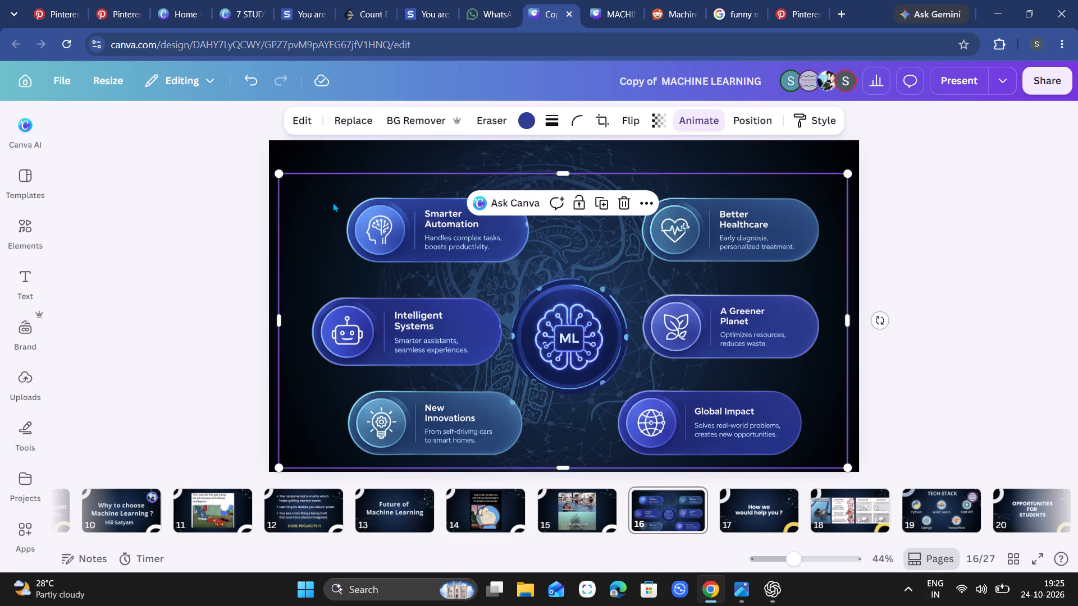
{"action": "left_click", "coordinate": [304, 118]}
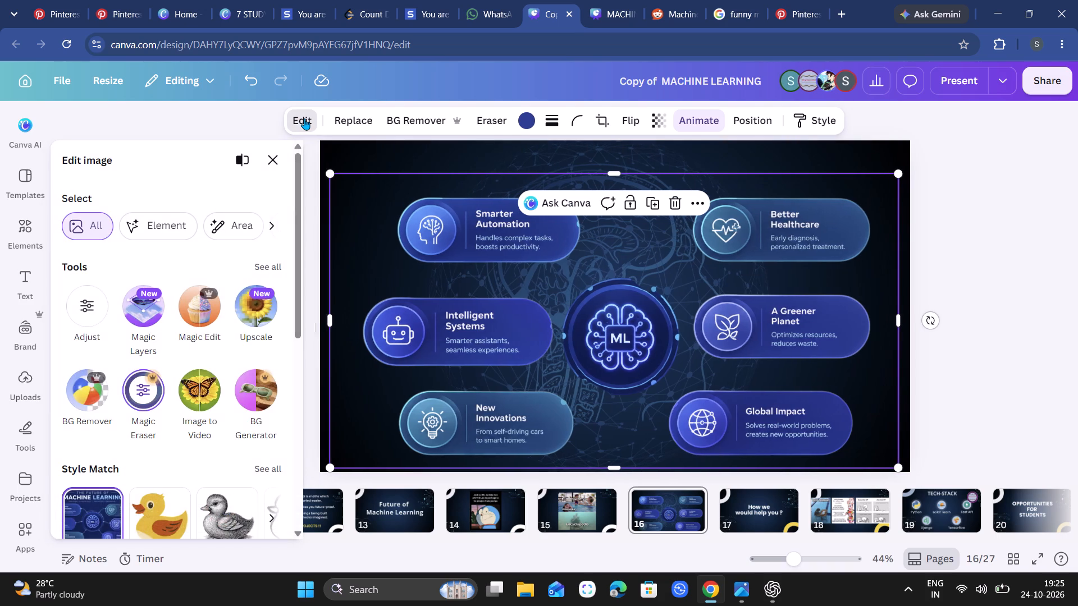
{"action": "left_click", "coordinate": [276, 263]}
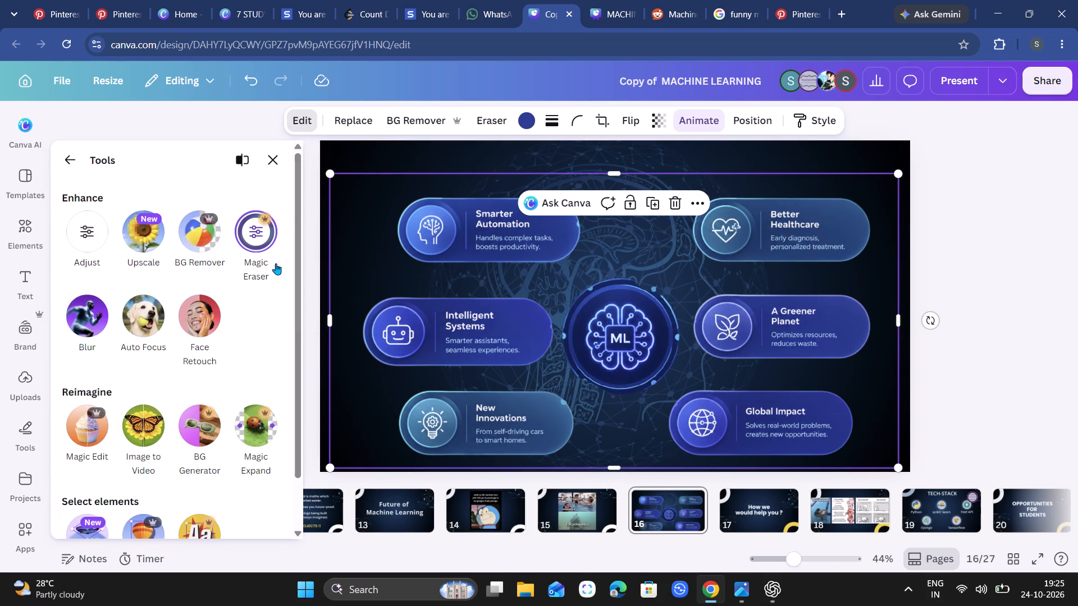
{"action": "left_click", "coordinate": [140, 525]}
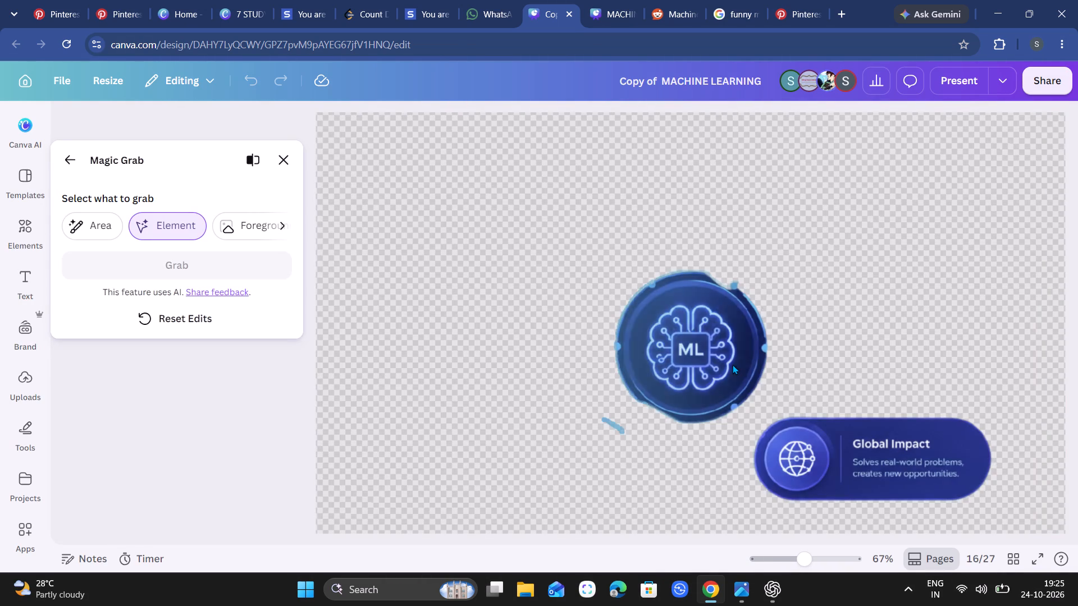
{"action": "left_click", "coordinate": [719, 377]}
{"action": "left_click", "coordinate": [241, 270]}
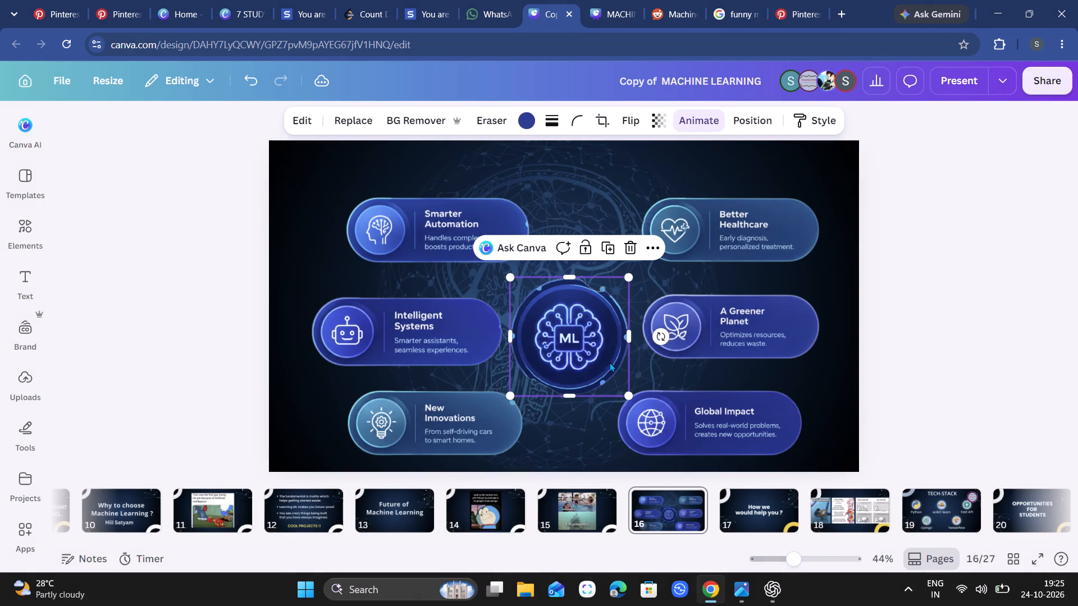
{"action": "left_click", "coordinate": [610, 362]}
{"action": "left_click", "coordinate": [746, 434]}
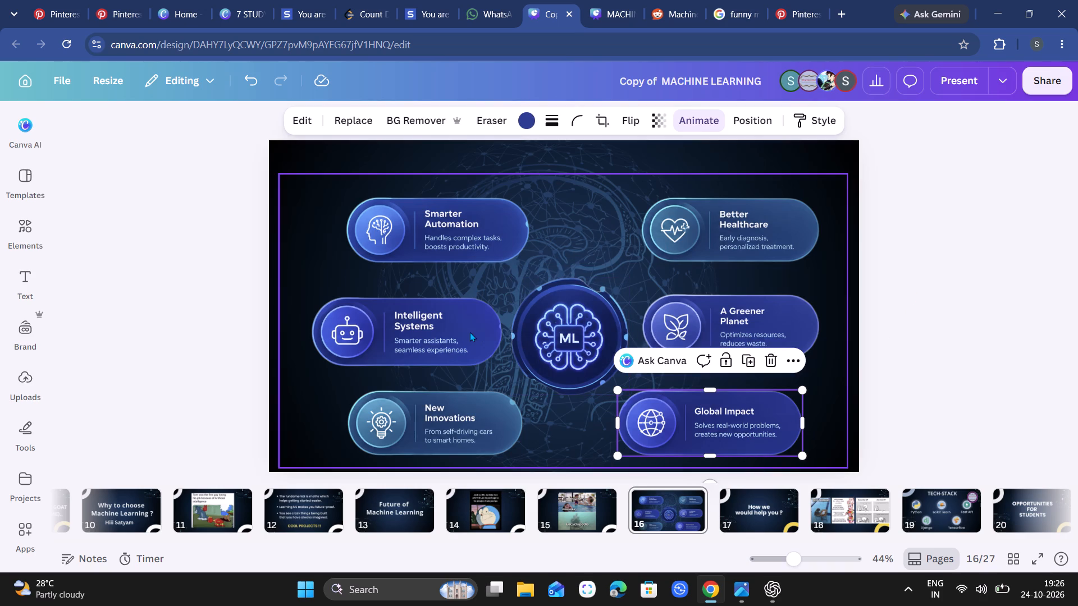
Spread the middle cards apart, moving Intelligent Systems toward the slide's left edge and A Greener Planet toward its right edge.
{"action": "left_click_drag", "start_coordinate": [461, 330], "coordinate": [439, 330]}
{"action": "left_click_drag", "start_coordinate": [697, 325], "coordinate": [712, 325]}
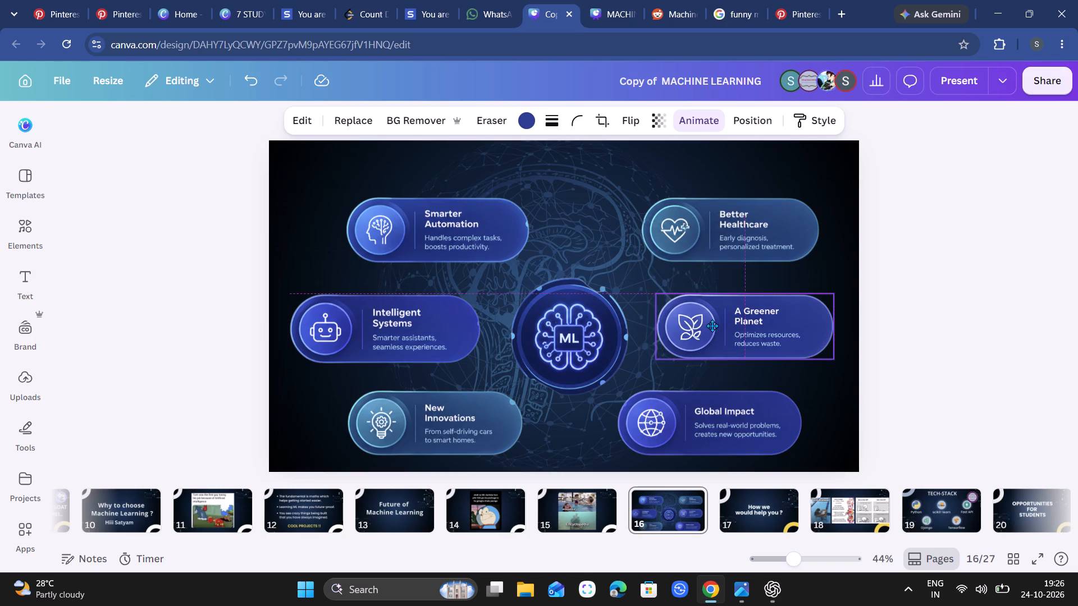
{"action": "left_click_drag", "start_coordinate": [712, 325], "coordinate": [719, 327]}
Enlarge the ML circle to about 441 by 440 and reposition it near the slide's center between the middle cards.
{"action": "left_click", "coordinate": [620, 335]}
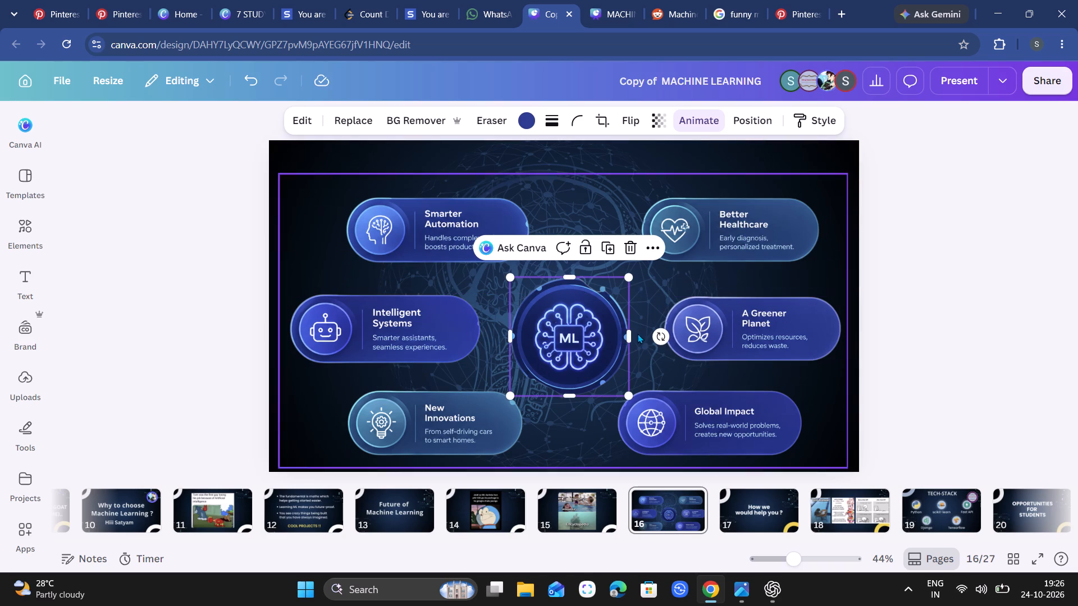
{"action": "left_click_drag", "start_coordinate": [629, 399], "coordinate": [647, 405]}
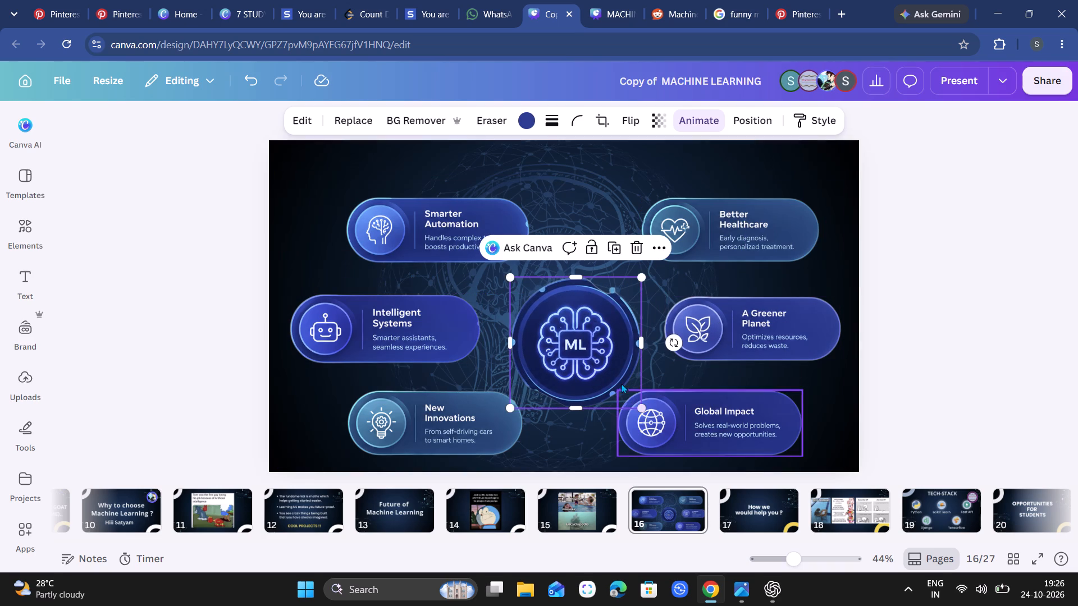
{"action": "left_click", "coordinate": [510, 276]}
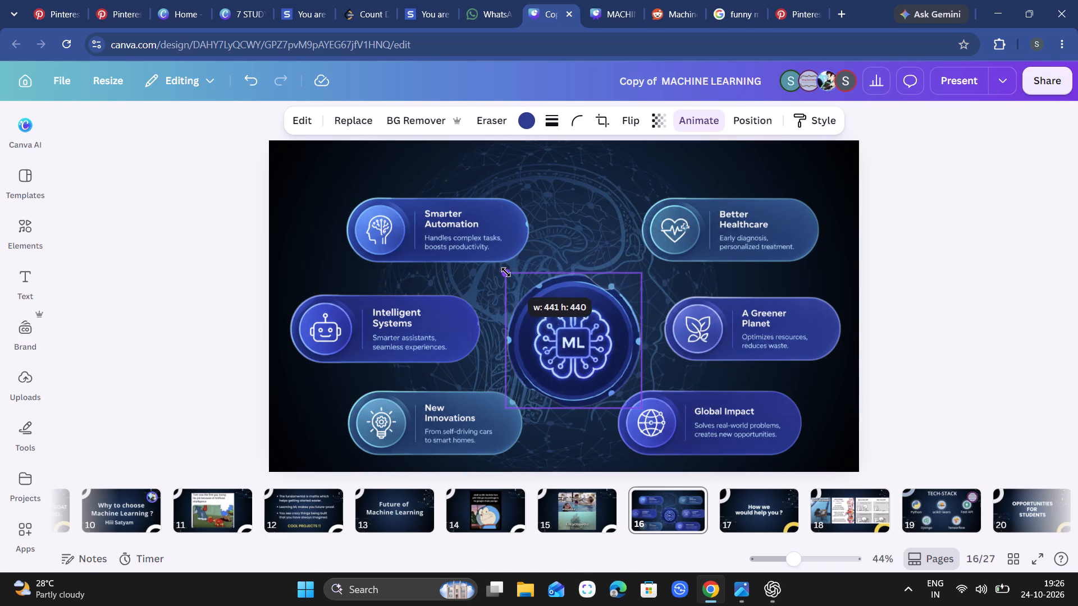
{"action": "left_click_drag", "start_coordinate": [578, 332], "coordinate": [569, 313]}
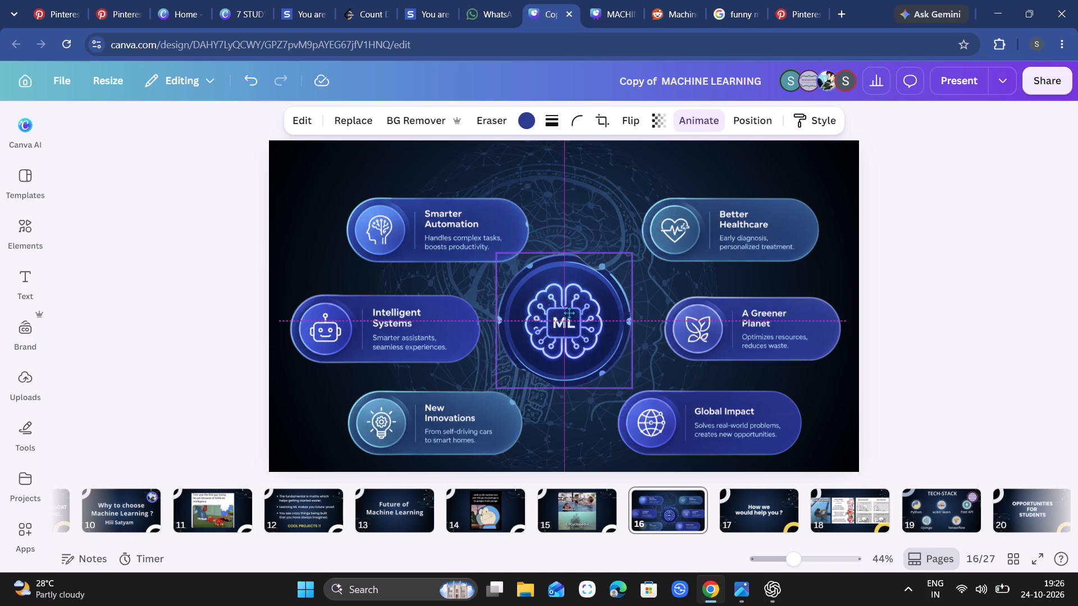
{"action": "left_click_drag", "start_coordinate": [569, 313], "coordinate": [566, 317]}
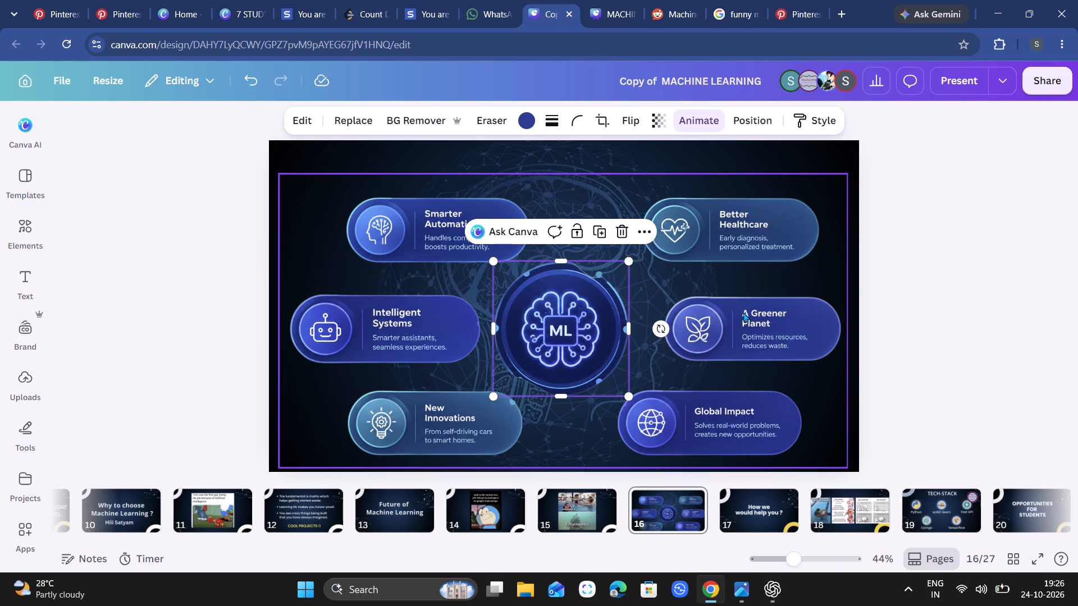
Move the A Greener Planet card inward and slightly up, close beside the ML circle.
{"action": "left_click_drag", "start_coordinate": [743, 312], "coordinate": [728, 313]}
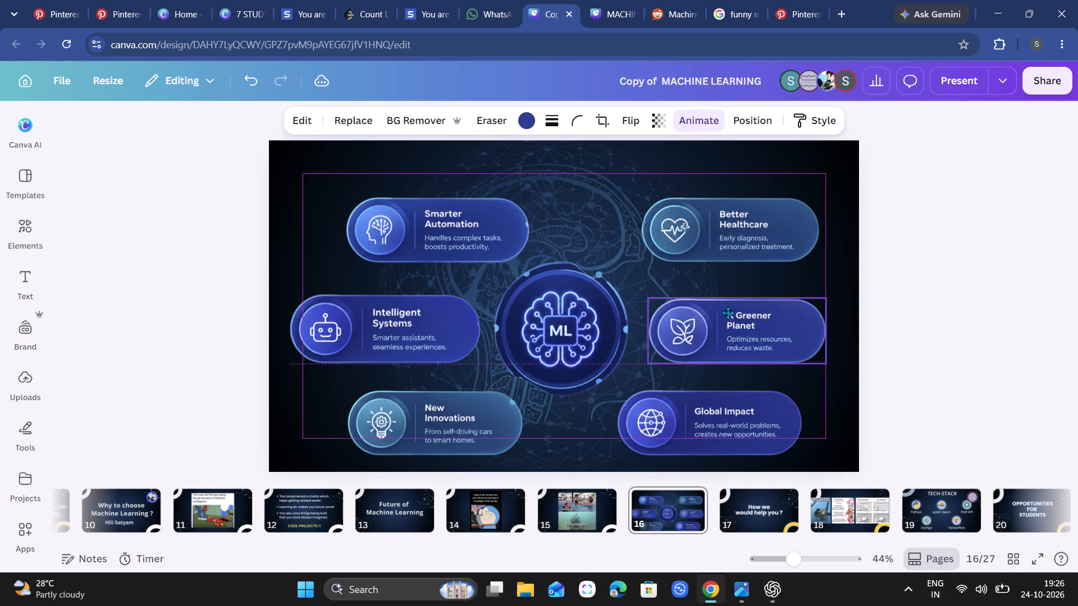
{"action": "left_click_drag", "start_coordinate": [728, 313], "coordinate": [718, 304]}
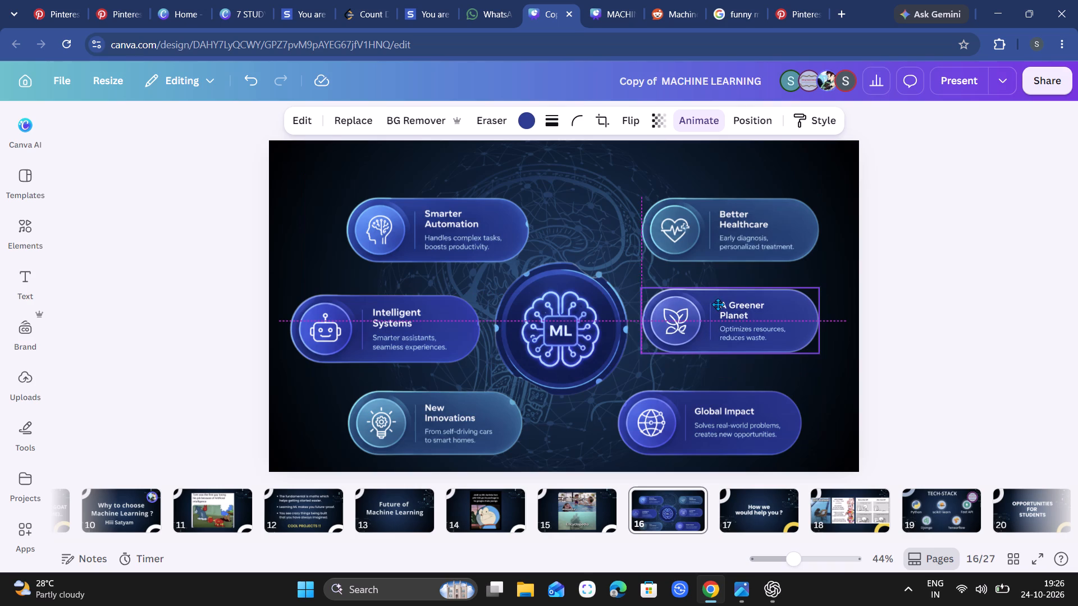
{"action": "left_click_drag", "start_coordinate": [718, 304], "coordinate": [715, 304]}
Move the Better Healthcare card slightly down and outward, close to the slide's right edge.
{"action": "left_click_drag", "start_coordinate": [737, 221], "coordinate": [751, 227]}
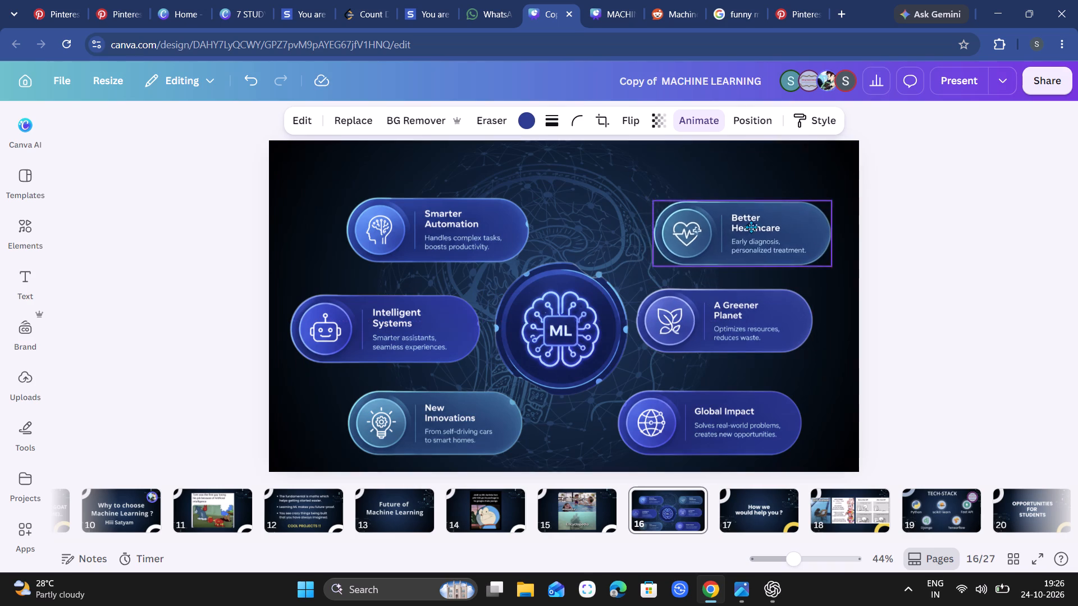
{"action": "left_click_drag", "start_coordinate": [751, 227], "coordinate": [760, 228]}
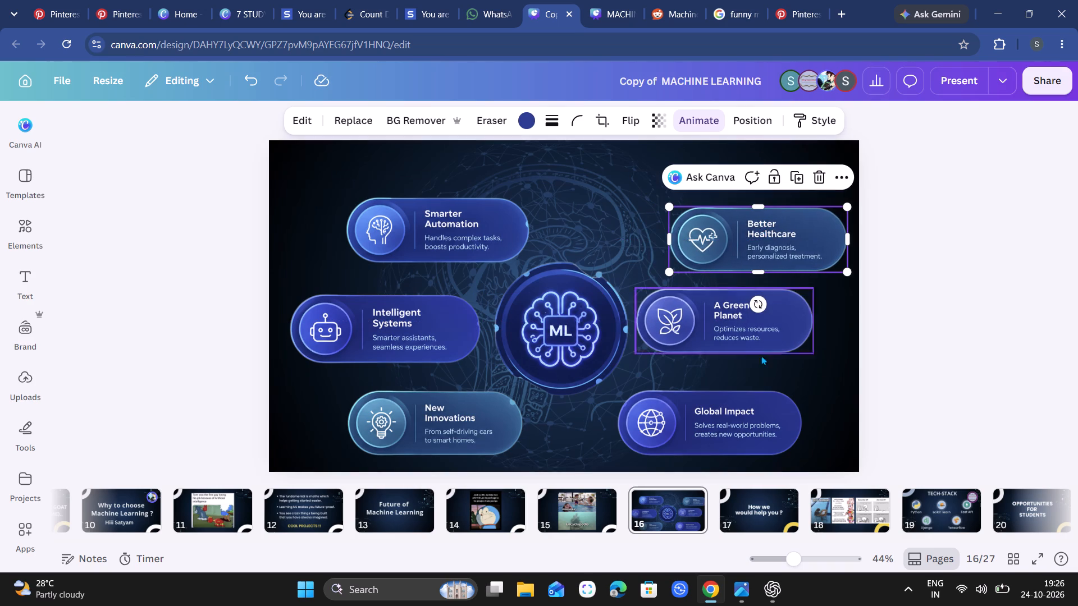
Pull the separate Global Impact card off the base image's version and delete it.
{"action": "left_click_drag", "start_coordinate": [750, 394], "coordinate": [786, 382]}
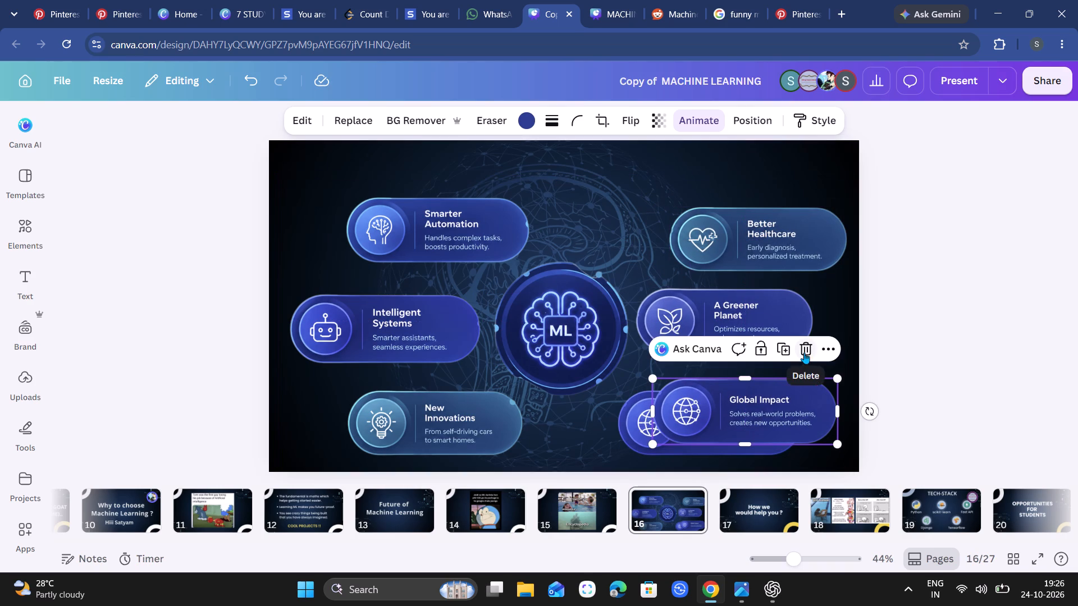
{"action": "left_click", "coordinate": [804, 352]}
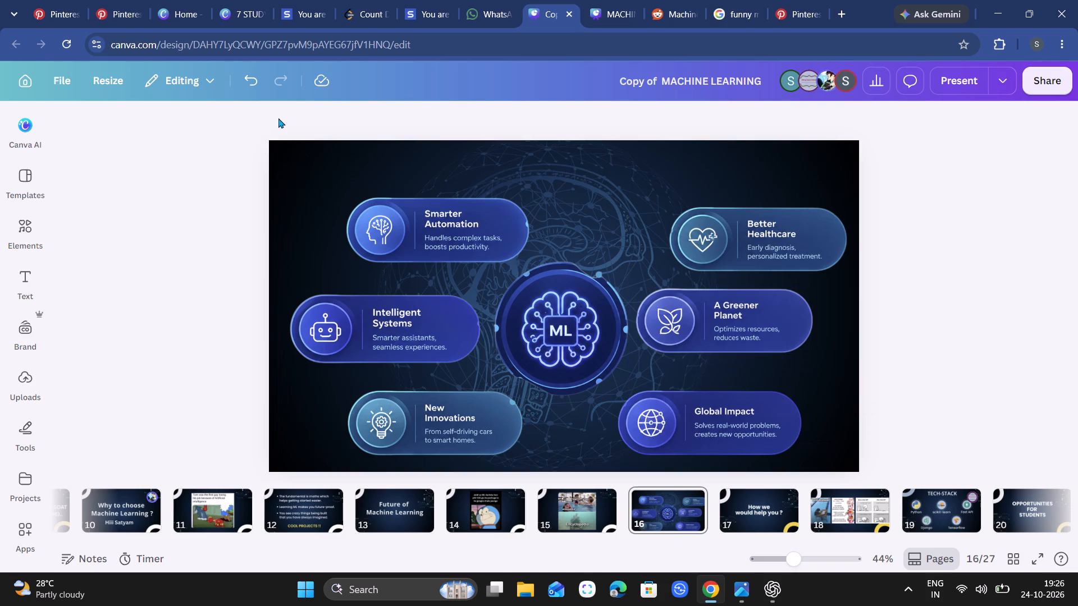
Separate the Global Impact card still in the base image as its own element with Magic Grab.
{"action": "left_click", "coordinate": [596, 239]}
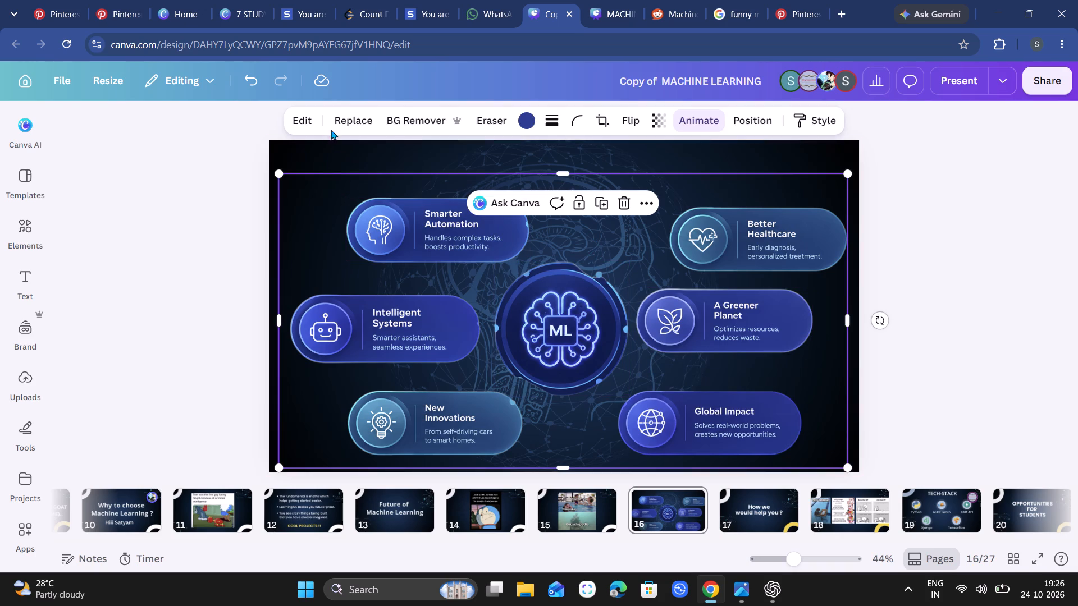
{"action": "left_click", "coordinate": [313, 123]}
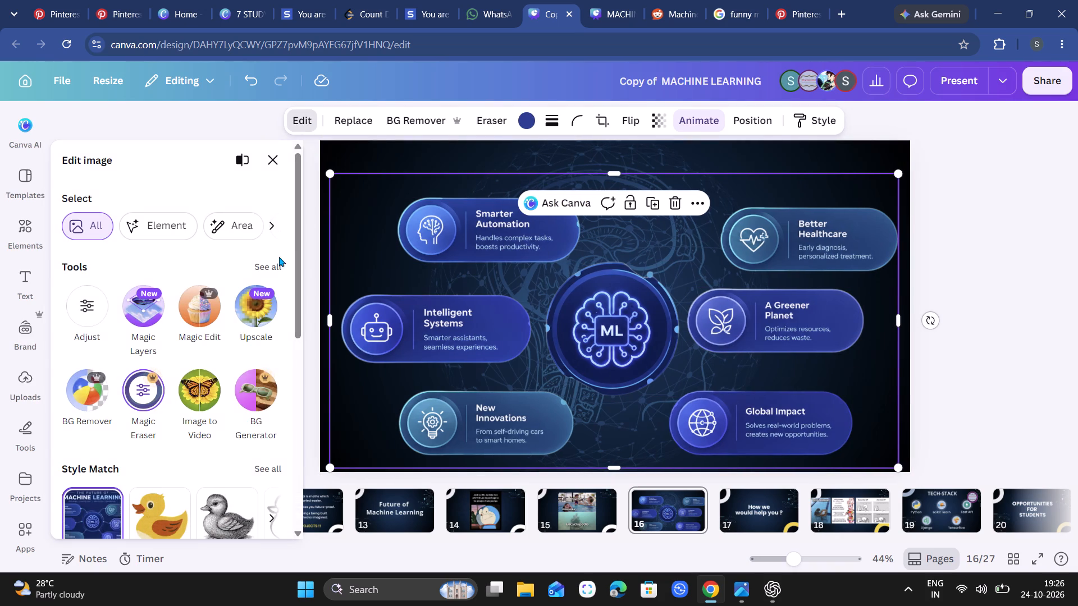
{"action": "left_click", "coordinate": [273, 261]}
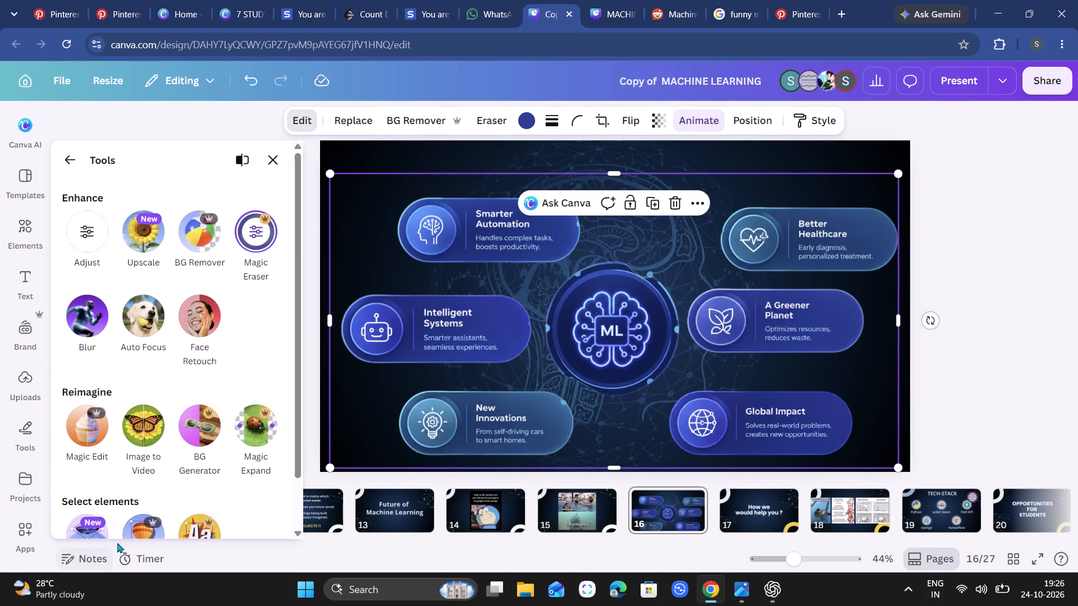
{"action": "left_click", "coordinate": [139, 529]}
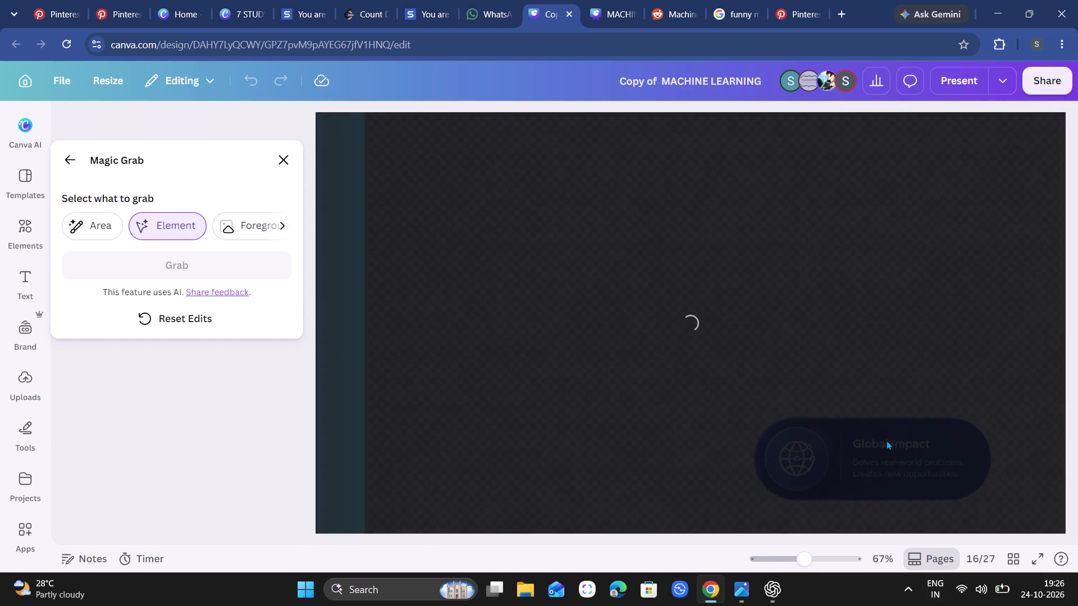
{"action": "left_click", "coordinate": [928, 444]}
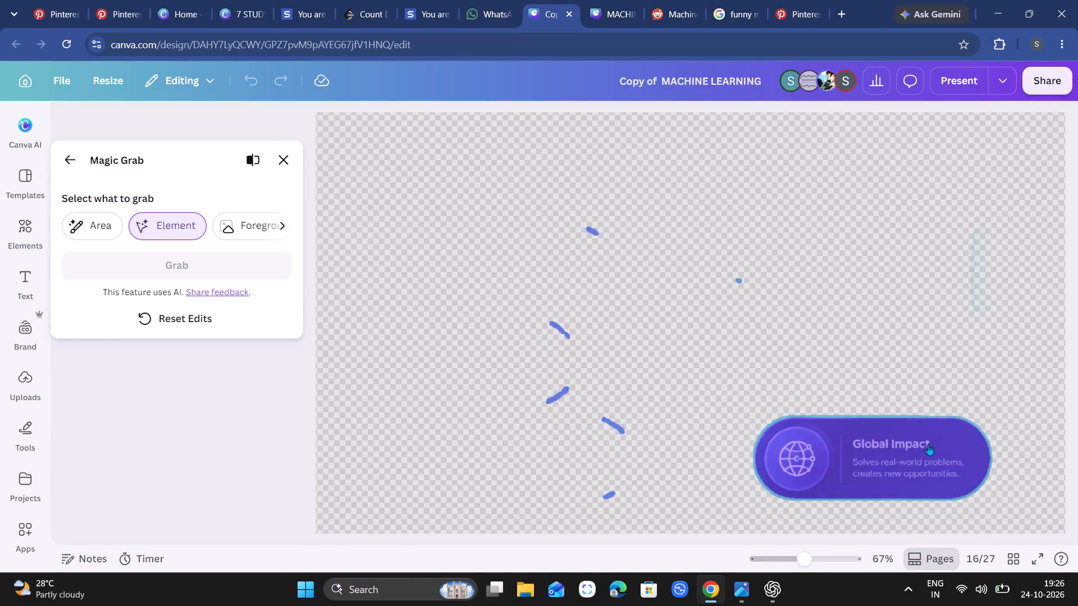
{"action": "left_click", "coordinate": [277, 268]}
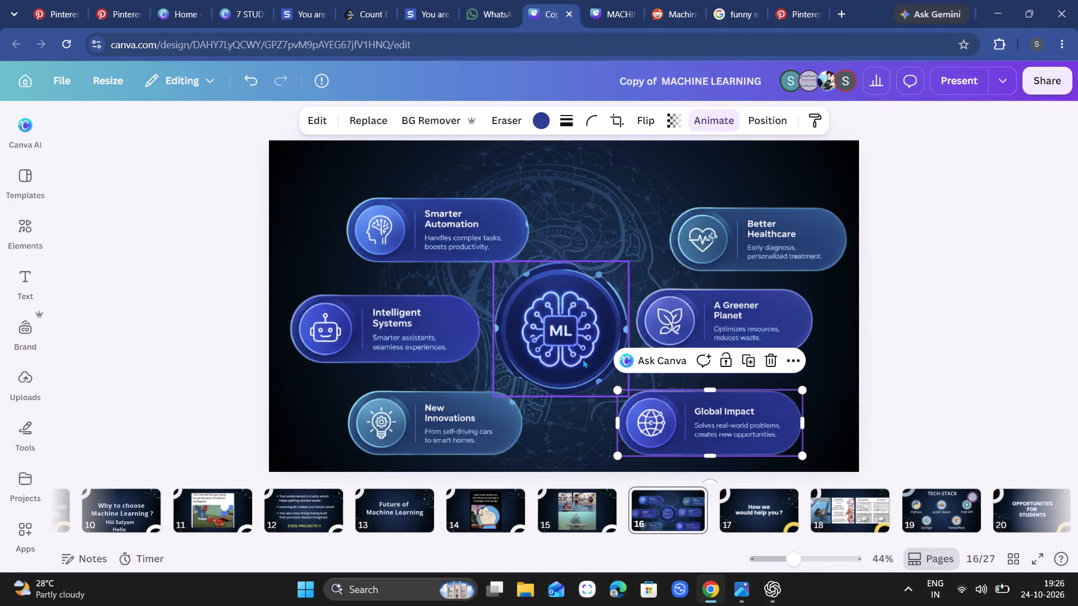
Move the Smarter Automation card down and outward, just above the Intelligent Systems card.
{"action": "left_click_drag", "start_coordinate": [490, 245], "coordinate": [462, 248]}
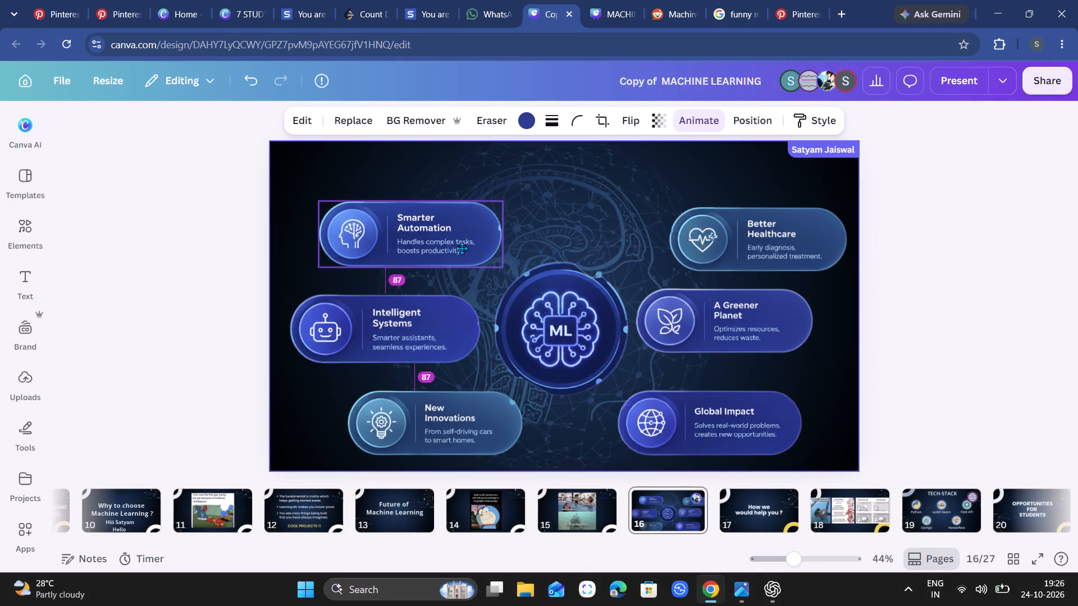
{"action": "left_click_drag", "start_coordinate": [462, 248], "coordinate": [458, 262]}
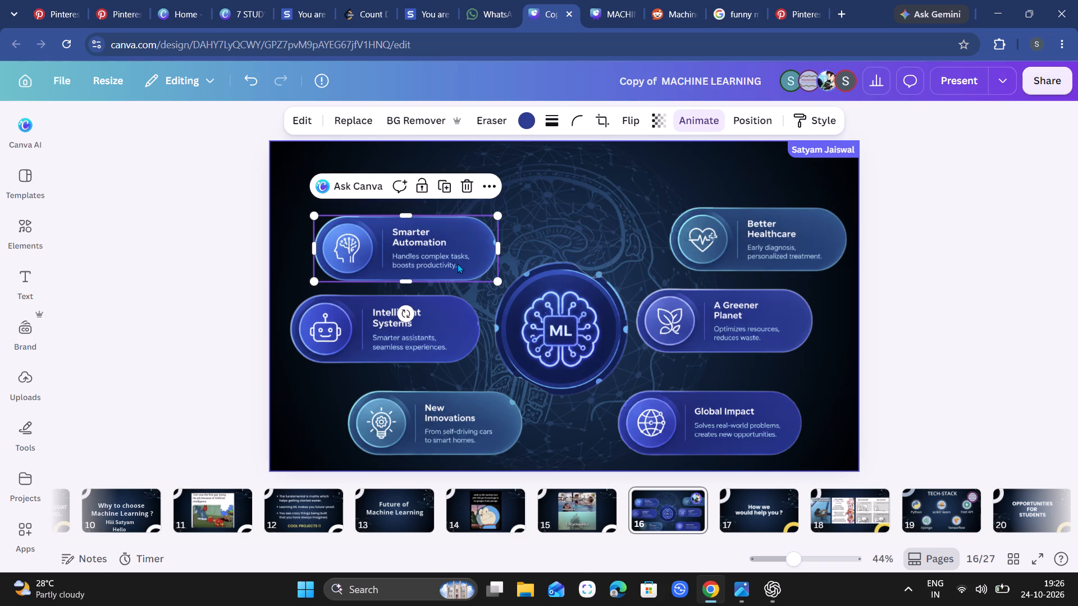
Move the central ML circle slightly up so it sits midway between the two columns of cards.
{"action": "left_click_drag", "start_coordinate": [547, 310], "coordinate": [547, 292]}
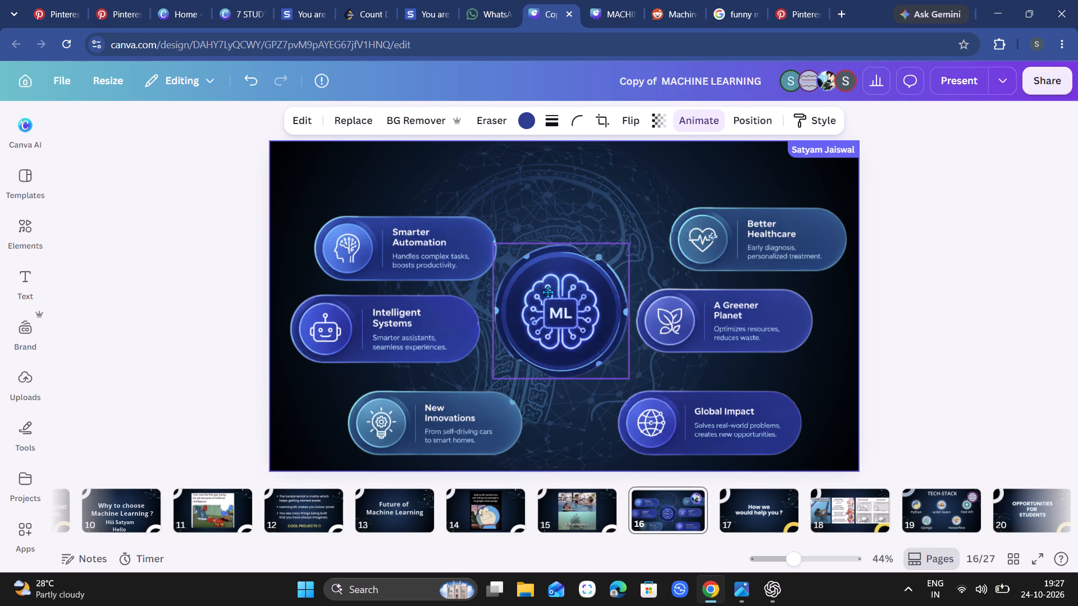
{"action": "left_click_drag", "start_coordinate": [547, 292], "coordinate": [548, 297]}
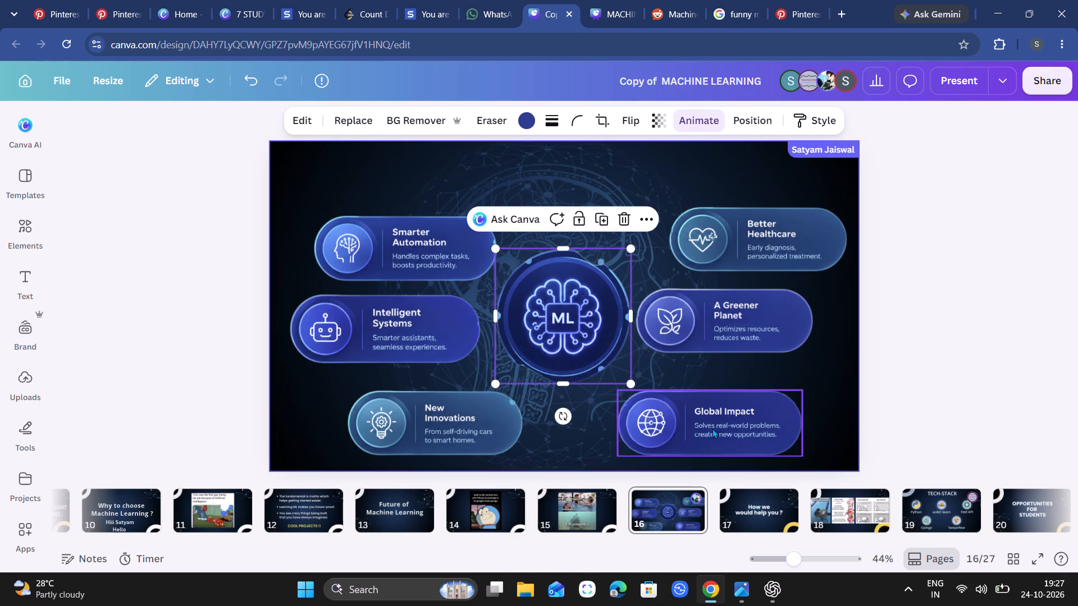
{"action": "left_click_drag", "start_coordinate": [712, 428], "coordinate": [719, 403]}
{"action": "left_click_drag", "start_coordinate": [721, 410], "coordinate": [760, 402]}
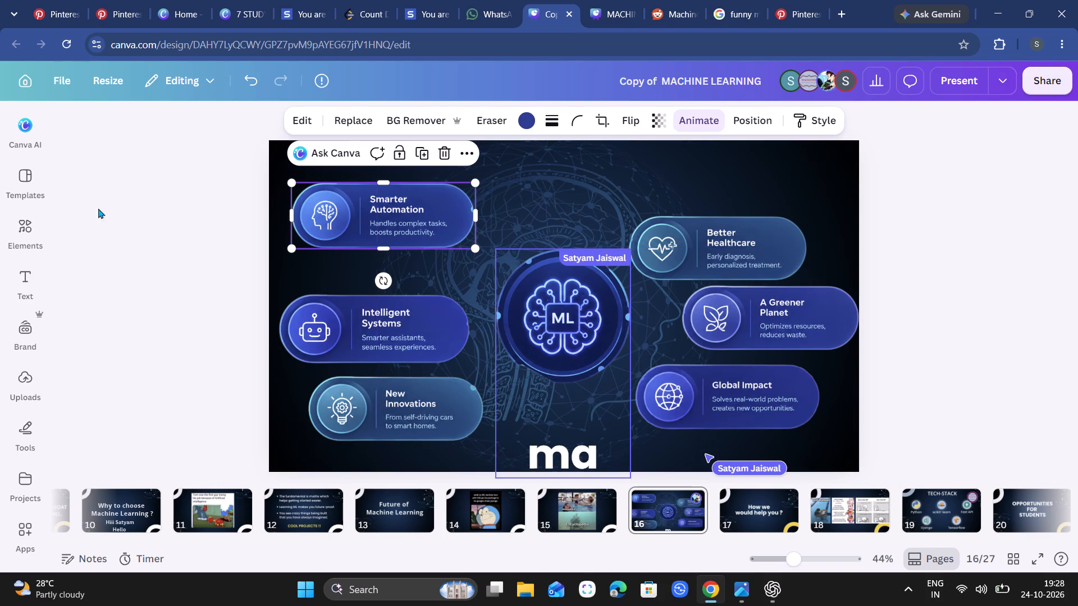
Add two subheading text boxes to the slide.
{"action": "left_click", "coordinate": [24, 270]}
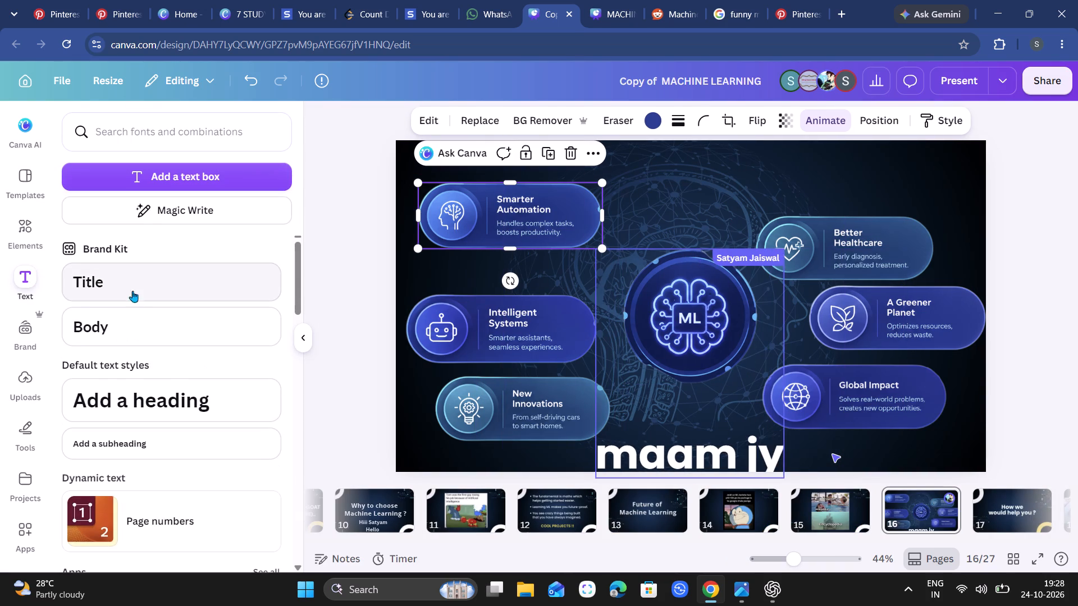
{"action": "left_click", "coordinate": [139, 443]}
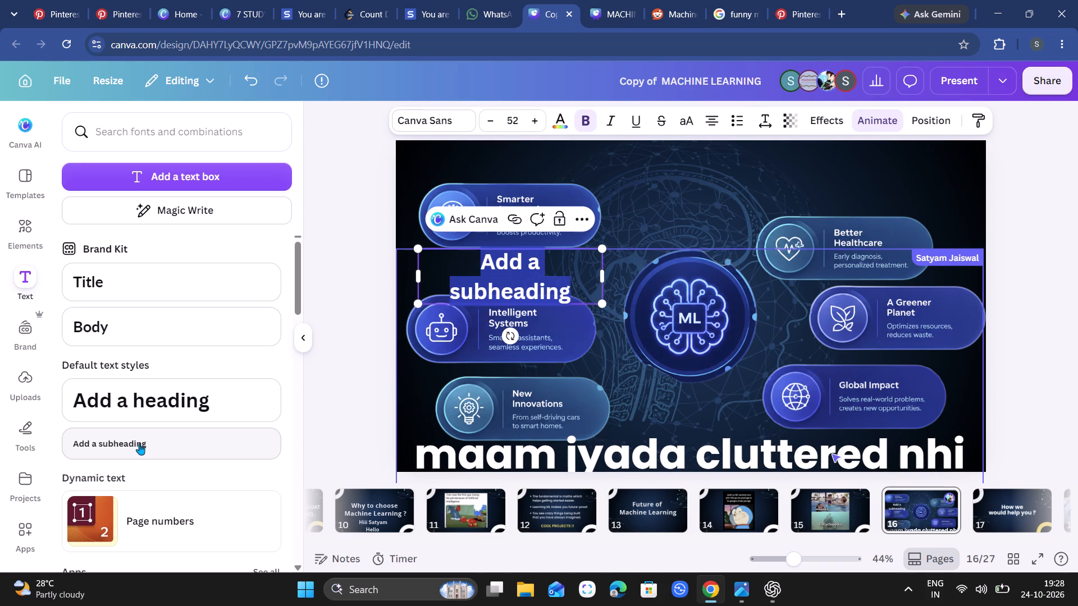
{"action": "left_click", "coordinate": [184, 444]}
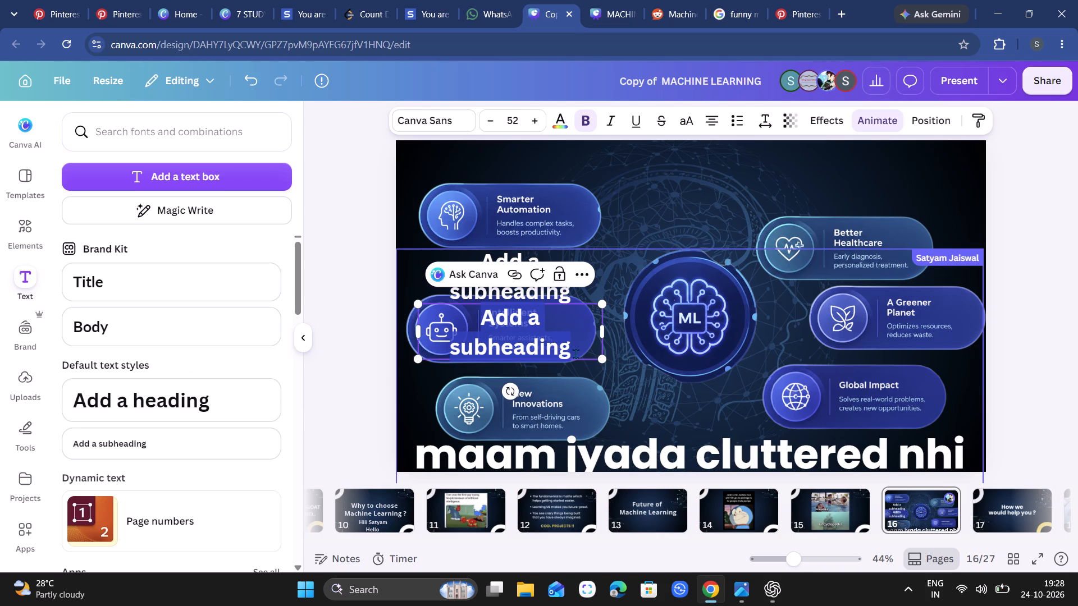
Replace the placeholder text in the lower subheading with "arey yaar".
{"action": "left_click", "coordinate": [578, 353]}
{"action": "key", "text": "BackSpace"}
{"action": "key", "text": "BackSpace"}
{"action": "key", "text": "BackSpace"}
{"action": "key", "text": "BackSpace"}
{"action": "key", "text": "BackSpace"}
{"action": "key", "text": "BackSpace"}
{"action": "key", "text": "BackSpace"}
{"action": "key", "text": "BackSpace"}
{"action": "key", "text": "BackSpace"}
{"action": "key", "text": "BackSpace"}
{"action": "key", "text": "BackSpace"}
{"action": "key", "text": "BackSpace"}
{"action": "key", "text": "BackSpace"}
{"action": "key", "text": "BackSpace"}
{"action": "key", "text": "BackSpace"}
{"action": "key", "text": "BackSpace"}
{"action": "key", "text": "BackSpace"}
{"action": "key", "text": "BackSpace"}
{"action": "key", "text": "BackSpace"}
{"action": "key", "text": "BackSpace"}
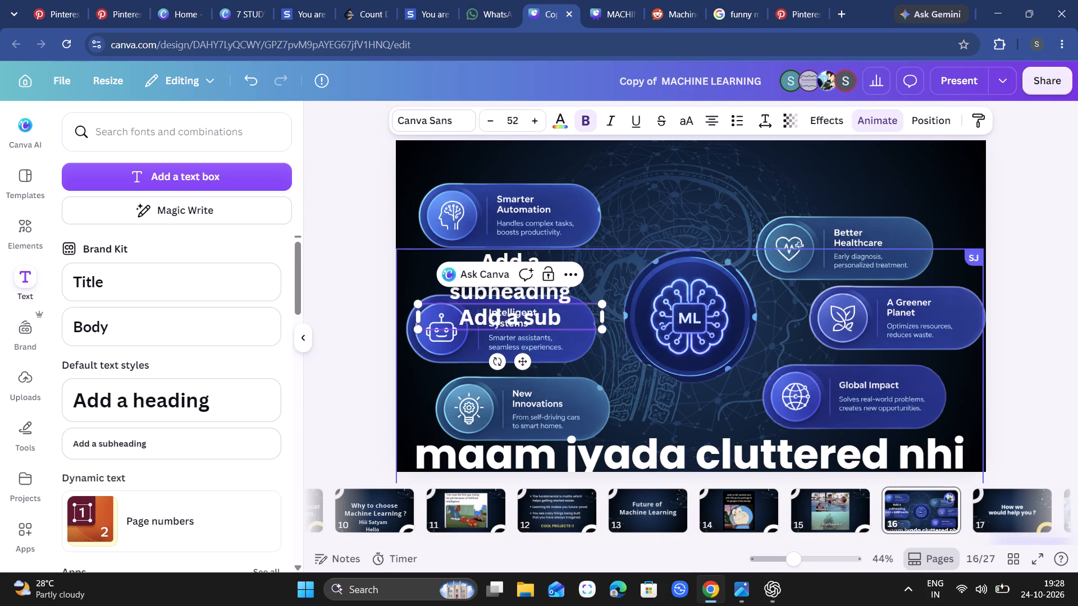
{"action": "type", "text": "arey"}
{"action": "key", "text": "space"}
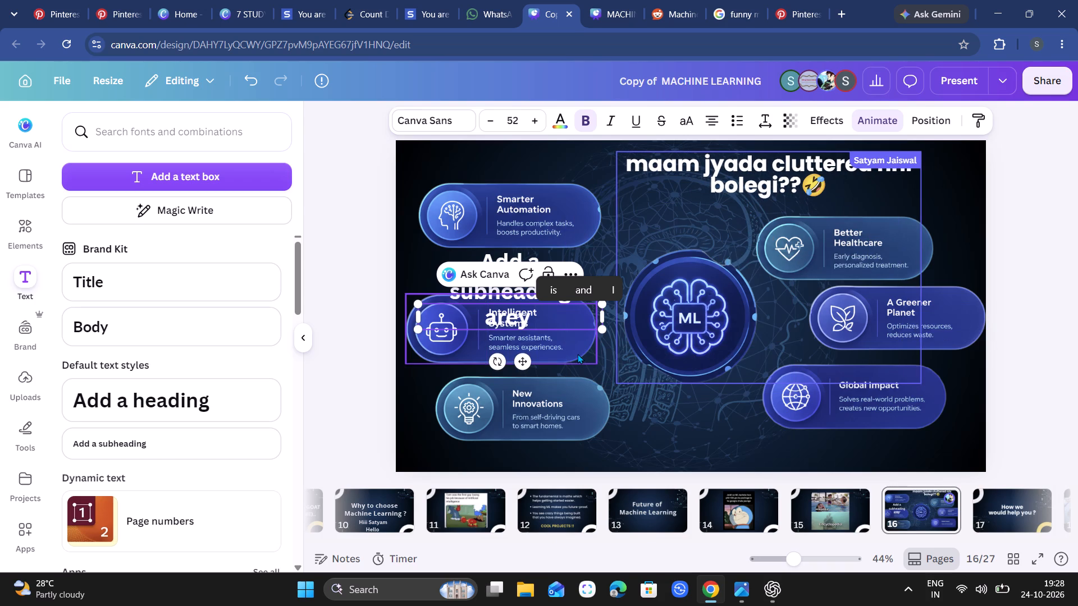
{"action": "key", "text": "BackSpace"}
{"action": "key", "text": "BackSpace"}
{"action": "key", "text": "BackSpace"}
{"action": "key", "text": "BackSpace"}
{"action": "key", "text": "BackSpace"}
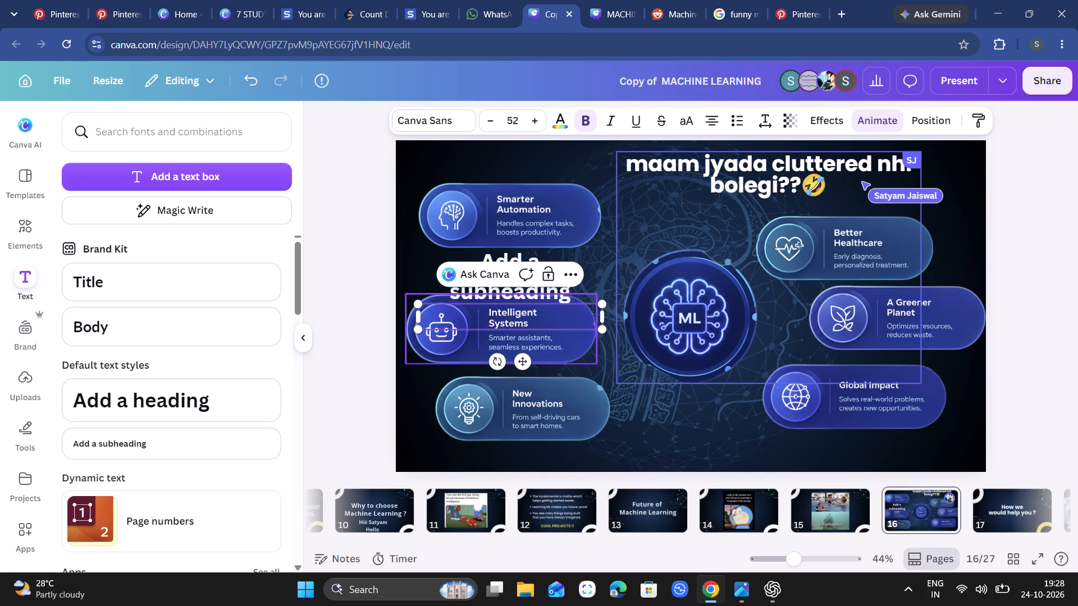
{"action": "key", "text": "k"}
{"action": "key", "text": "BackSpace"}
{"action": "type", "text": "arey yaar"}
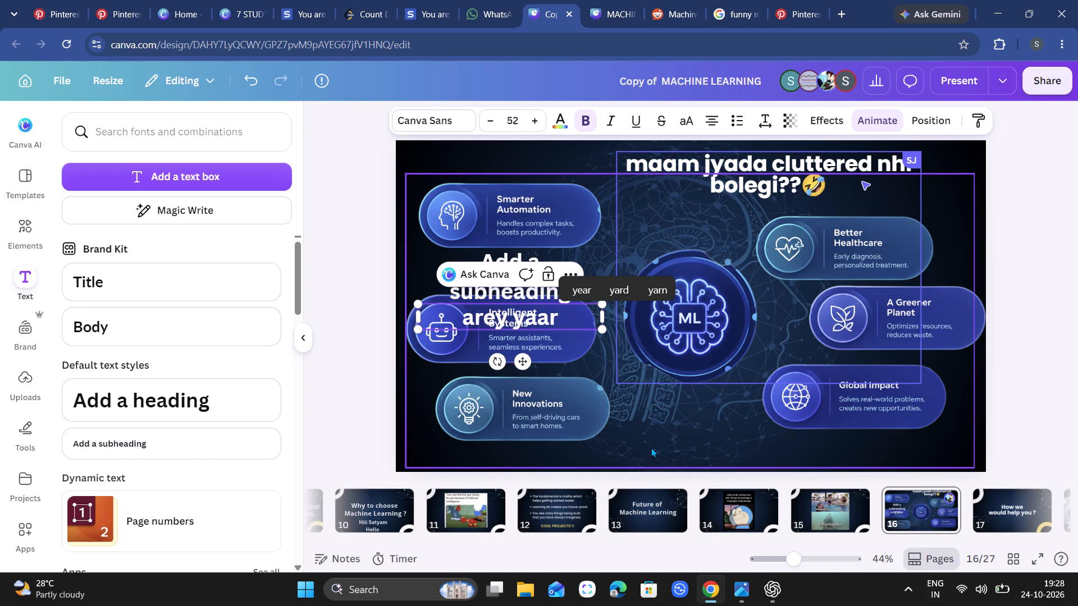
Move the "arey yaar" text box to the bottom centre of the slide, below the ML circle.
{"action": "left_click_drag", "start_coordinate": [548, 322], "coordinate": [635, 385]}
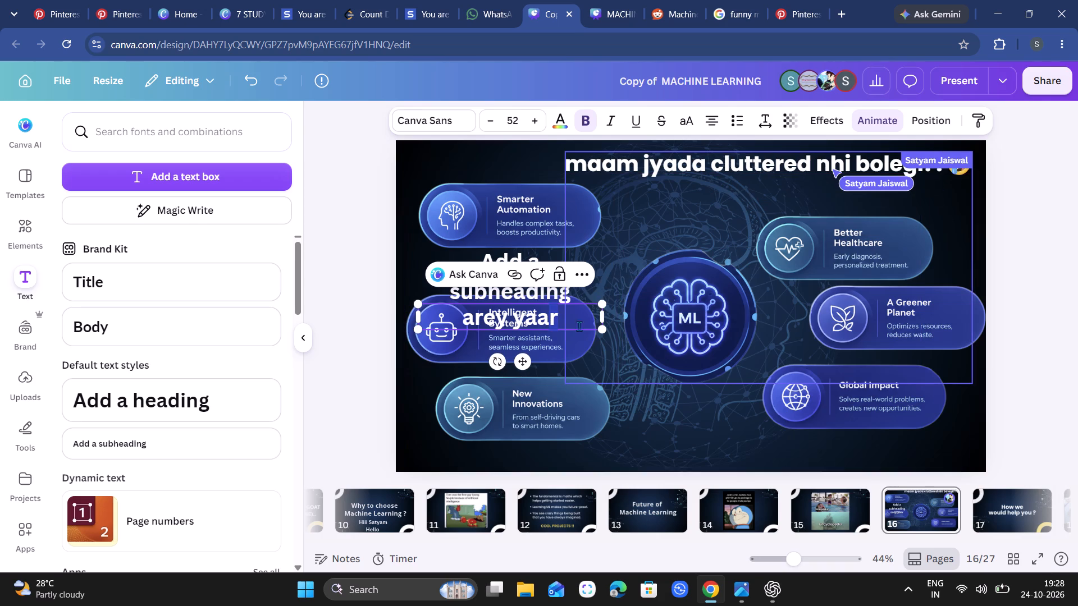
{"action": "left_click", "coordinate": [649, 439]}
{"action": "left_click", "coordinate": [522, 317]}
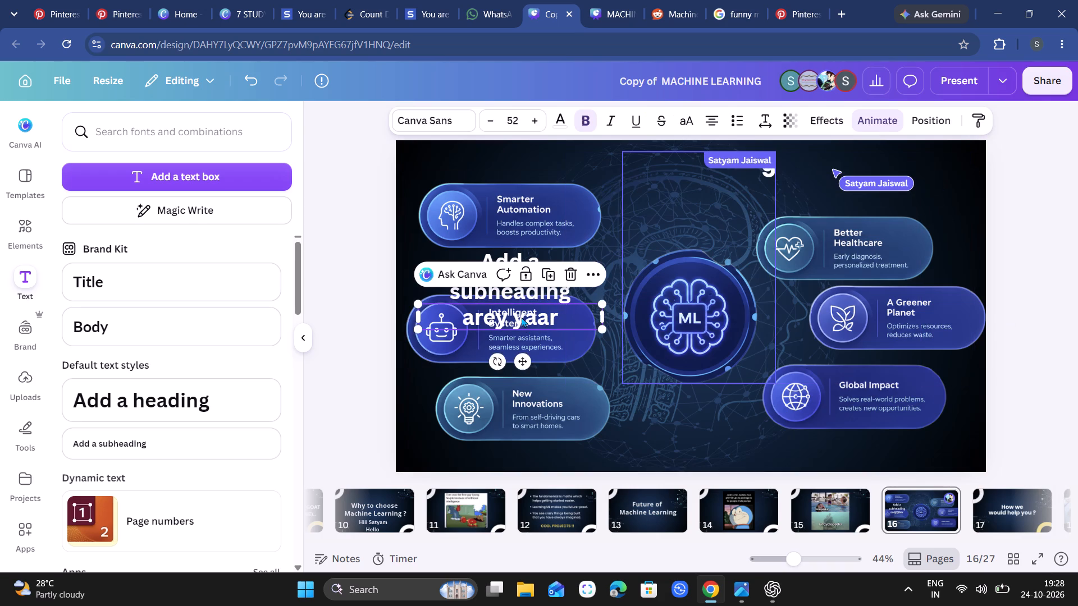
{"action": "left_click_drag", "start_coordinate": [522, 317], "coordinate": [697, 437]}
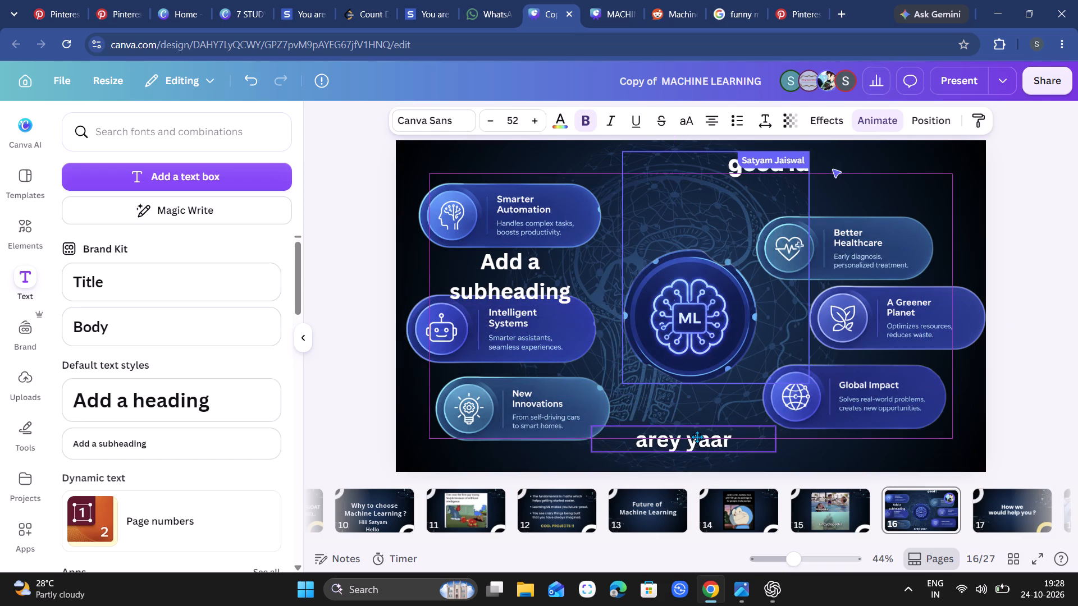
{"action": "left_click_drag", "start_coordinate": [697, 437], "coordinate": [697, 436]}
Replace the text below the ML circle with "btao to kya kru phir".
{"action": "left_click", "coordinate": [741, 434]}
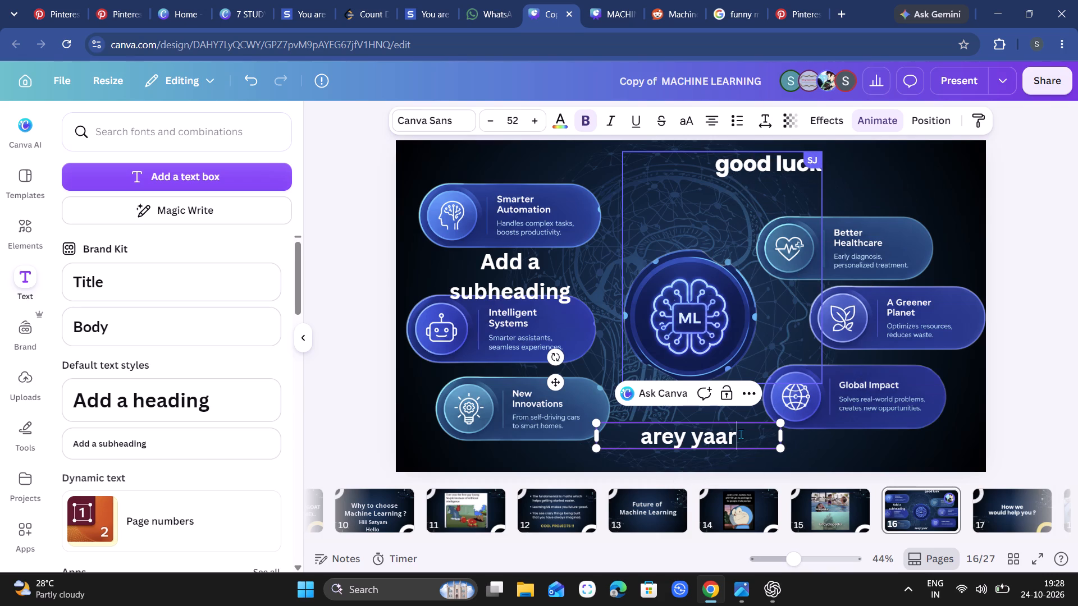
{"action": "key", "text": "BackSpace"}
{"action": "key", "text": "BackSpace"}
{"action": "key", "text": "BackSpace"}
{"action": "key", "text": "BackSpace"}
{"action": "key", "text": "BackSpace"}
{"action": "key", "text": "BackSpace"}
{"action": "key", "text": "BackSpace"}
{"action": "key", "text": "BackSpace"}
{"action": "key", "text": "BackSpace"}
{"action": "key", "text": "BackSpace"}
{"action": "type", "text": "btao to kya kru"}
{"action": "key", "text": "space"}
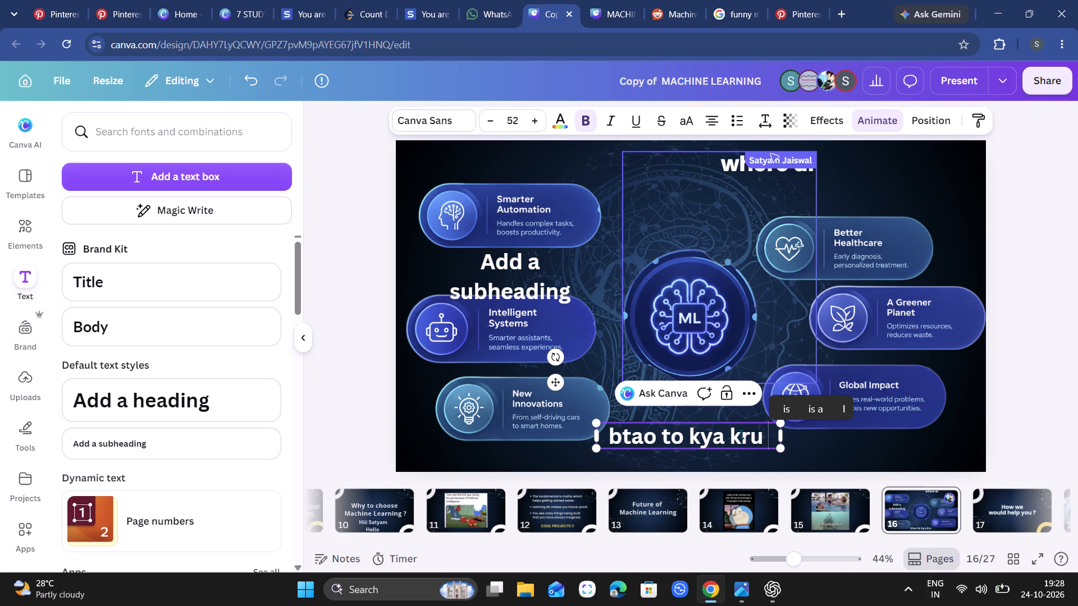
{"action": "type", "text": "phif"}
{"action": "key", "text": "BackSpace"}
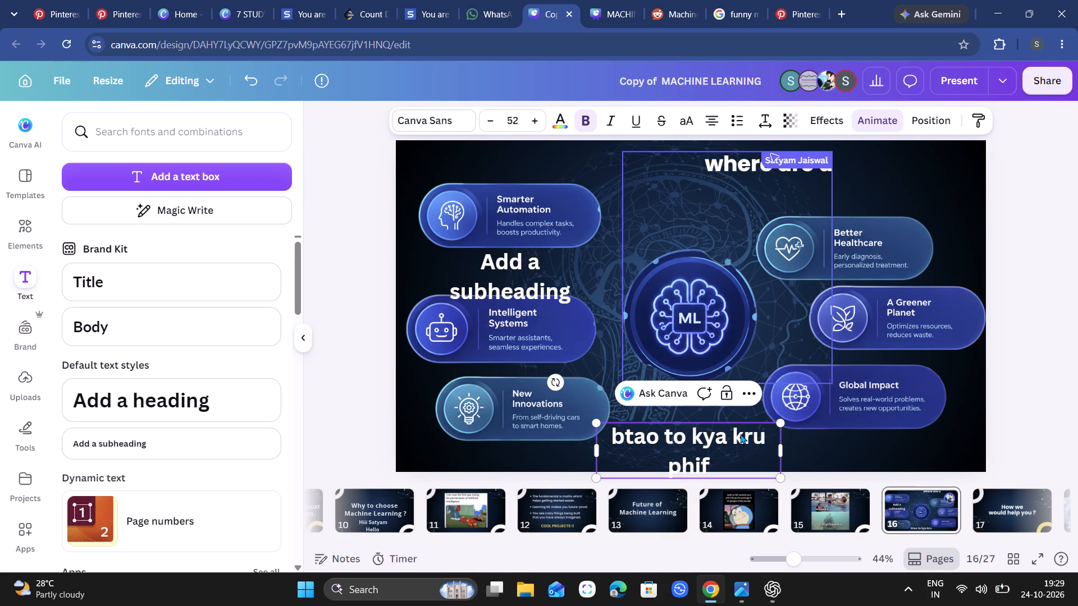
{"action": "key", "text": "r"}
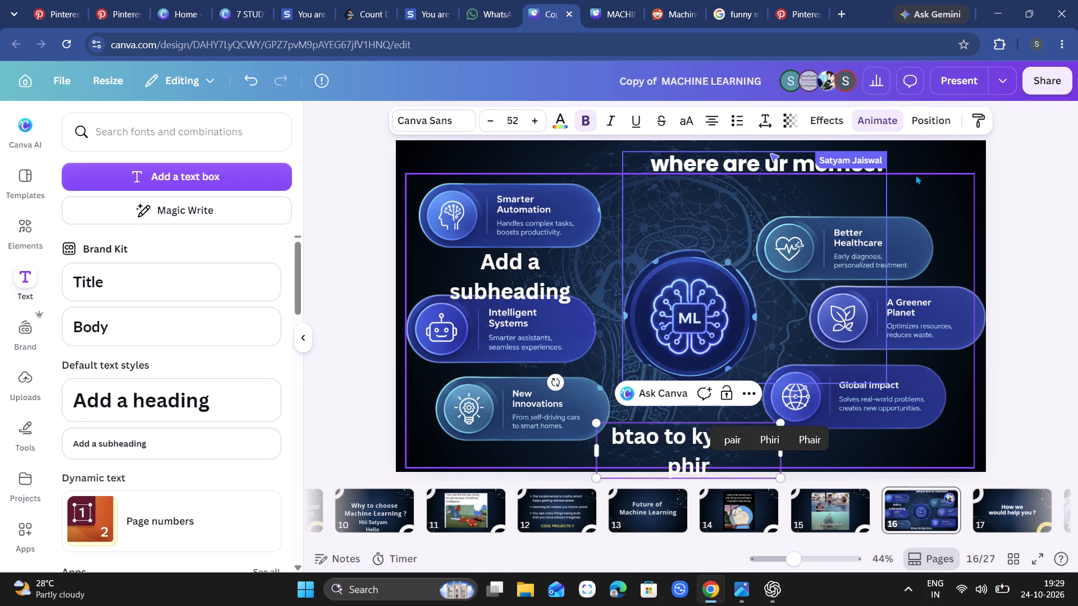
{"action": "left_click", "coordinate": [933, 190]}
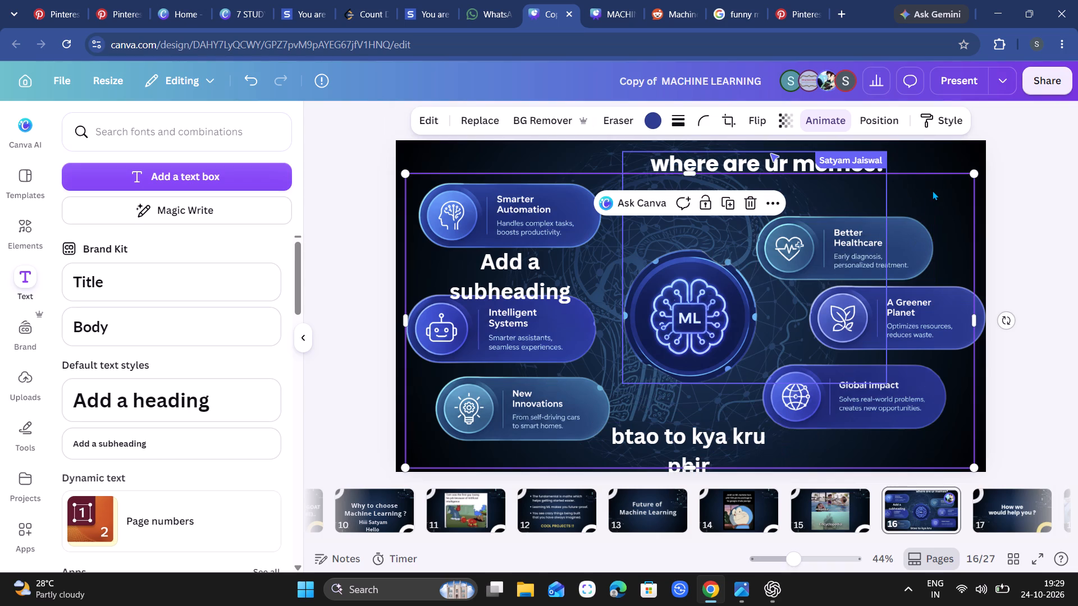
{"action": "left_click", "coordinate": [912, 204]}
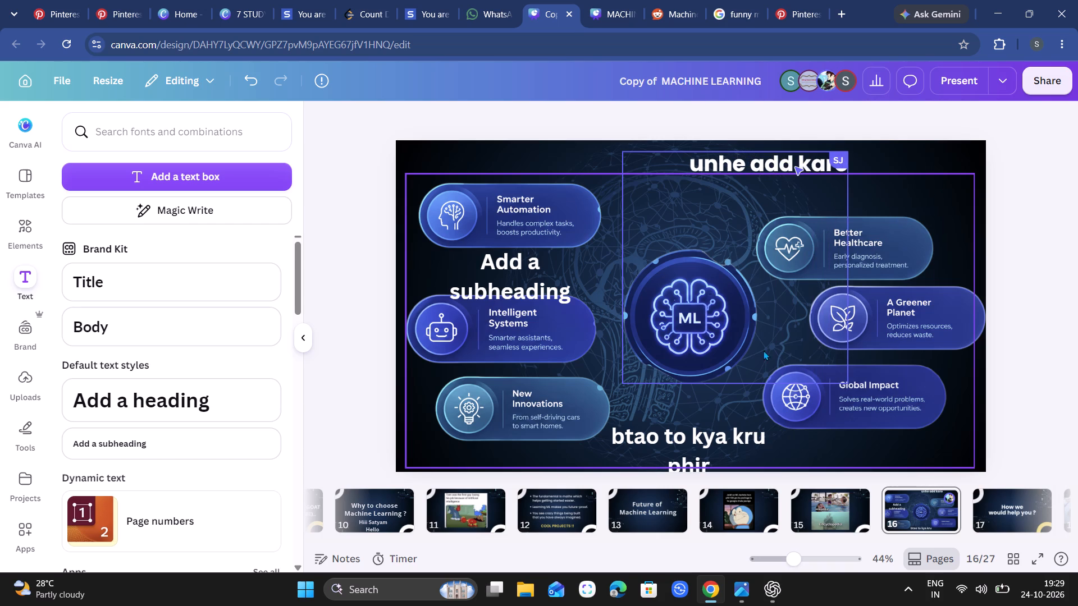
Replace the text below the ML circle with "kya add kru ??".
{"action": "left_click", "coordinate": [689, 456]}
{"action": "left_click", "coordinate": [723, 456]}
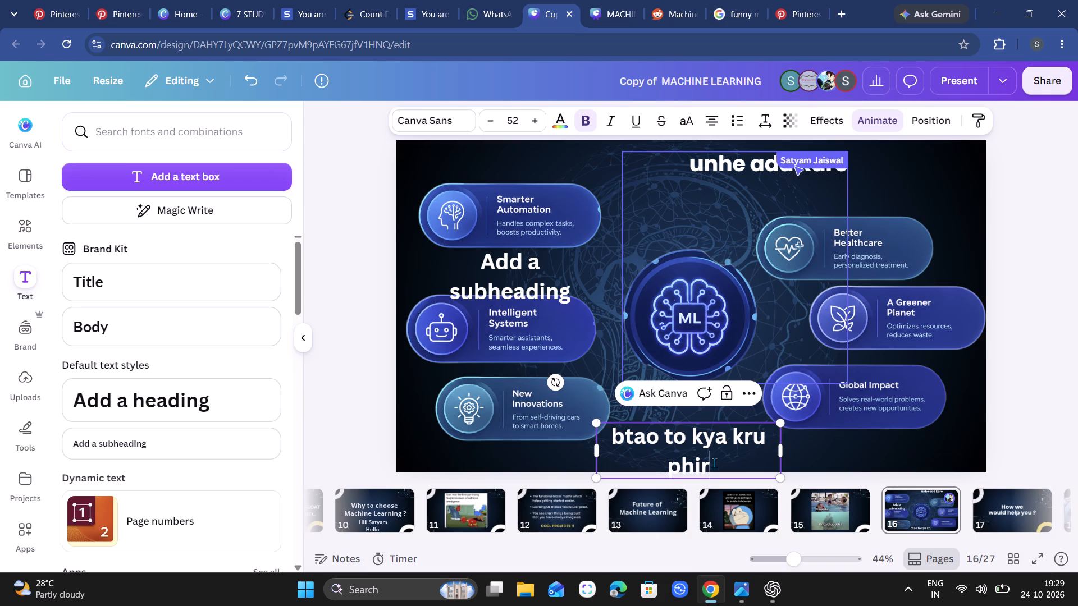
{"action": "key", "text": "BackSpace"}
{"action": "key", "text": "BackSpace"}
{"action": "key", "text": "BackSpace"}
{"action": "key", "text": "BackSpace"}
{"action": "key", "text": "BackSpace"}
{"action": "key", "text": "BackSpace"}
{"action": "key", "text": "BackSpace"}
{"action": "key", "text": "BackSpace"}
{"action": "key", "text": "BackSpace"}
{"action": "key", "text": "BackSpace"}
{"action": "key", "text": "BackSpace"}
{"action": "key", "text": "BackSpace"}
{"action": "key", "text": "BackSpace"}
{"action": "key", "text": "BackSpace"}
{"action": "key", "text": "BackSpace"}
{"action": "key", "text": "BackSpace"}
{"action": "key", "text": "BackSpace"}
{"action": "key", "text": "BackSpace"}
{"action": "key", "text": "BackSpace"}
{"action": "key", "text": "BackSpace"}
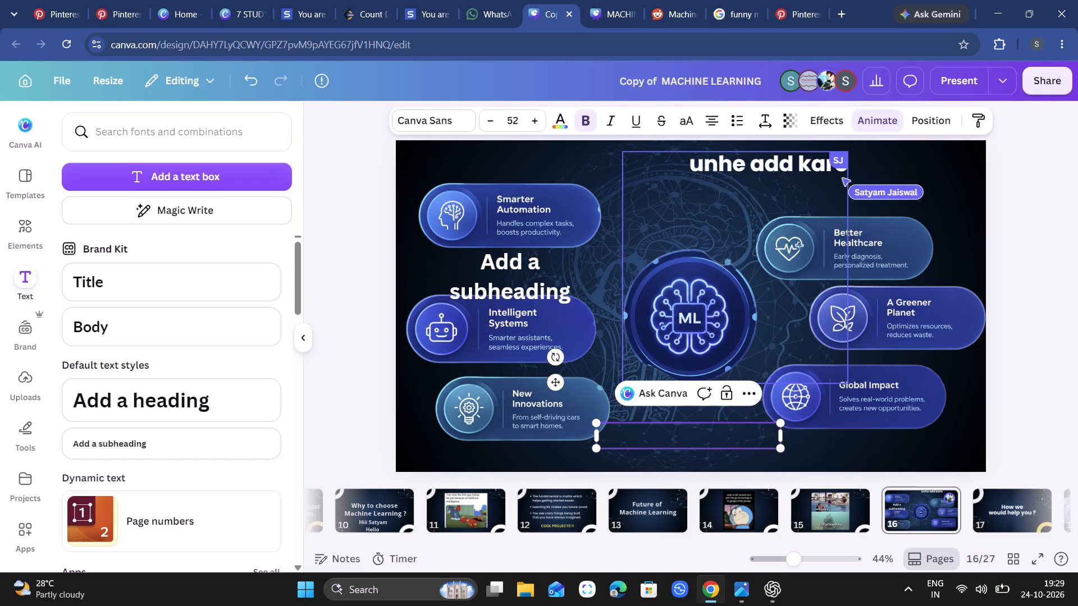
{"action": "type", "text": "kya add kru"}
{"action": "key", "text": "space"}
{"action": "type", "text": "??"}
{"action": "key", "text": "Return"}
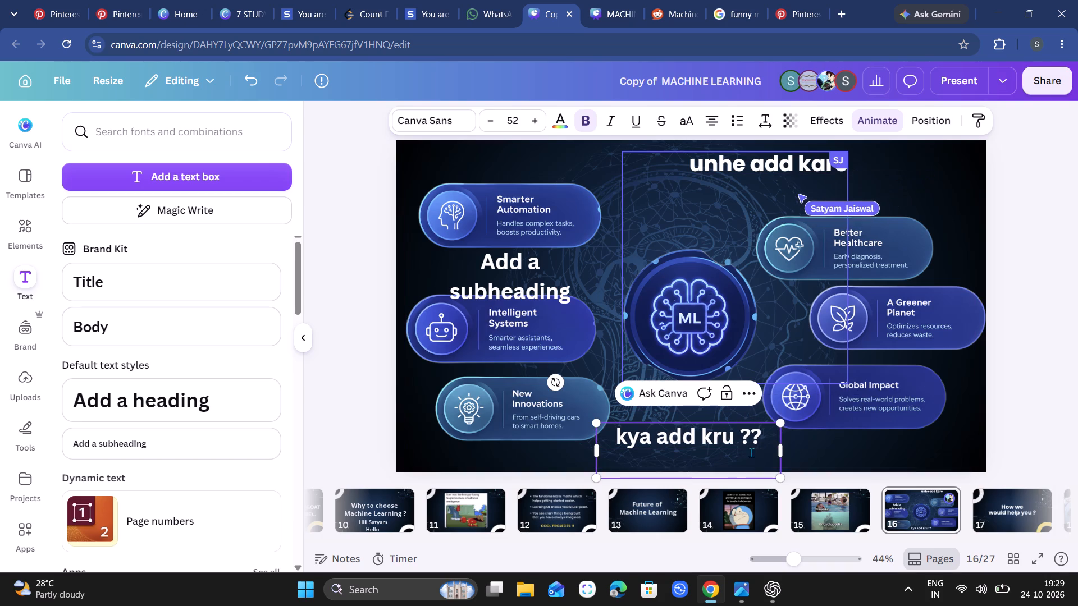
Delete all the text from the box below the ML circle and leave it empty so the box is removed.
{"action": "key", "text": "BackSpace"}
{"action": "key", "text": "BackSpace"}
{"action": "key", "text": "BackSpace"}
{"action": "key", "text": "BackSpace"}
{"action": "key", "text": "BackSpace"}
{"action": "key", "text": "BackSpace"}
{"action": "key", "text": "BackSpace"}
{"action": "key", "text": "BackSpace"}
{"action": "key", "text": "BackSpace"}
{"action": "key", "text": "BackSpace"}
{"action": "key", "text": "BackSpace"}
{"action": "key", "text": "BackSpace"}
{"action": "key", "text": "BackSpace"}
{"action": "key", "text": "BackSpace"}
{"action": "key", "text": "BackSpace"}
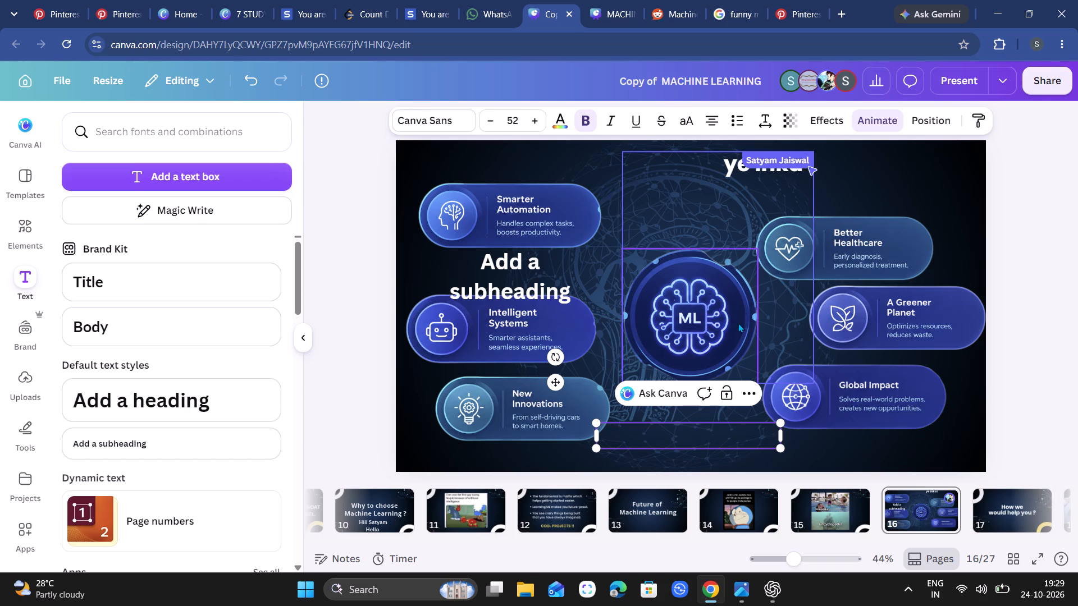
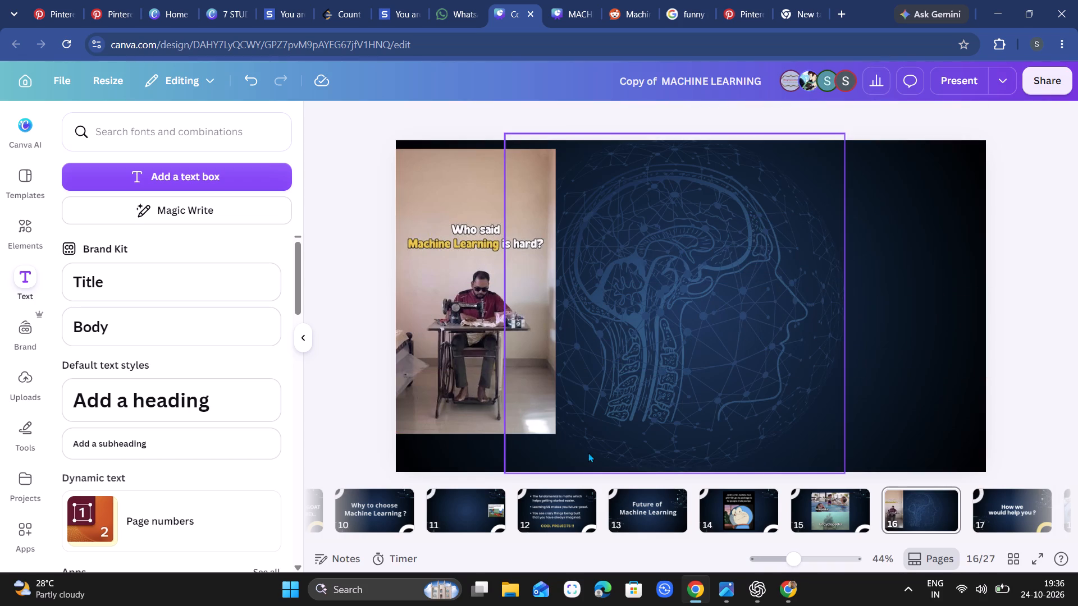
Look over the memes on pages 14 and 15 of the presentation copy.
{"action": "left_click", "coordinate": [828, 500]}
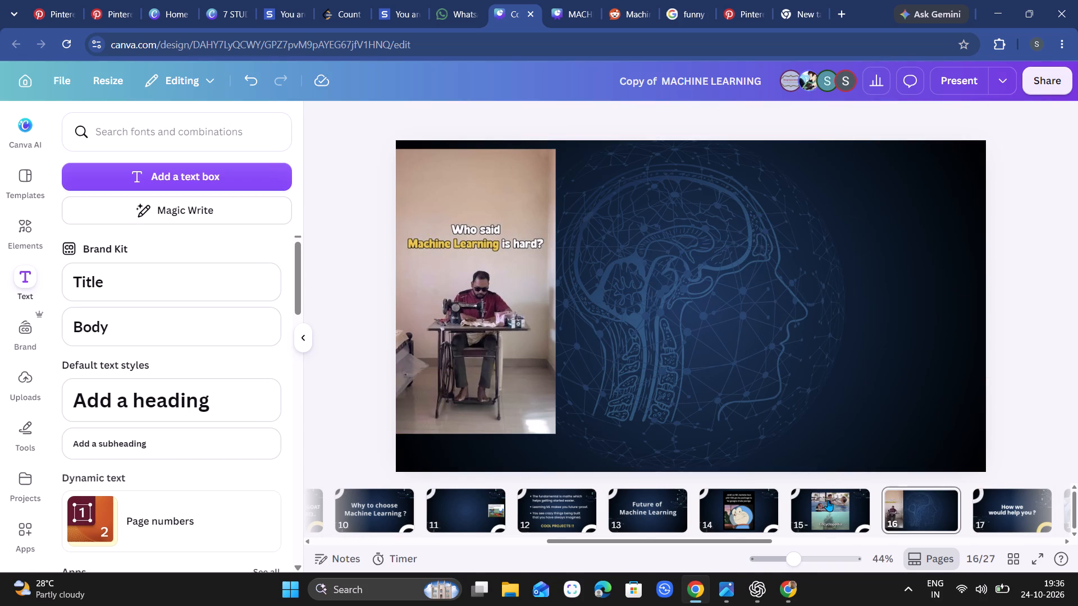
{"action": "left_click", "coordinate": [774, 497]}
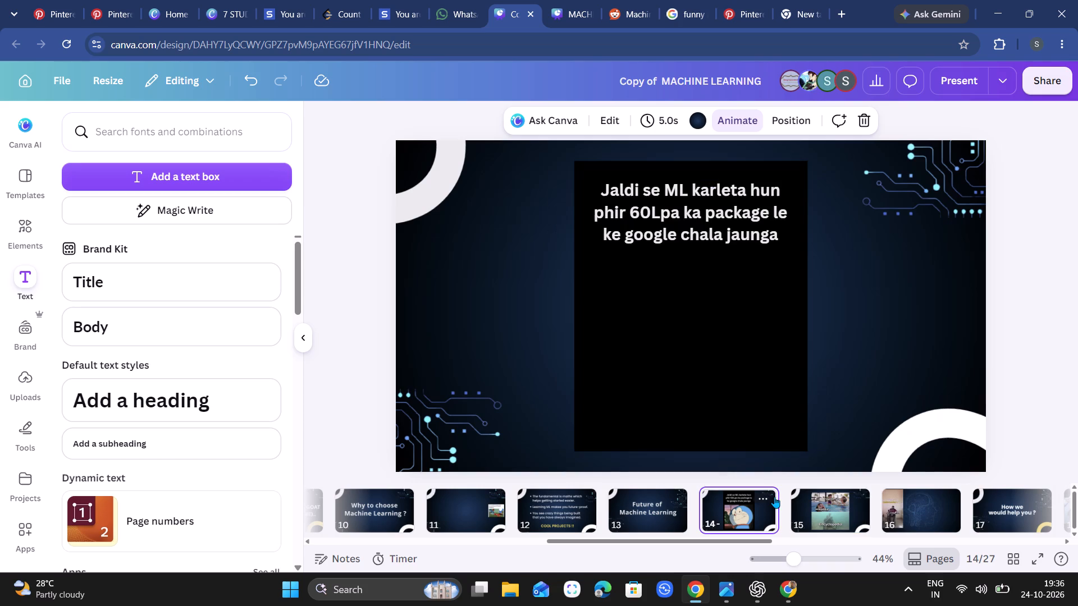
{"action": "left_click", "coordinate": [825, 508]}
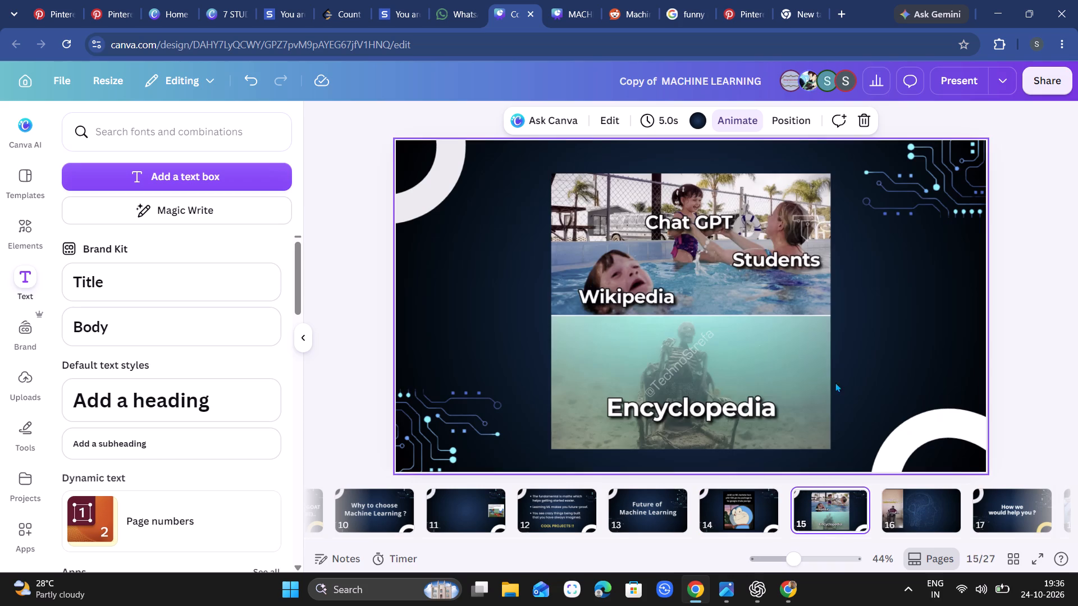
Browse the Google image results for "funny machine learning memes" for further meme ideas.
{"action": "left_click", "coordinate": [692, 4]}
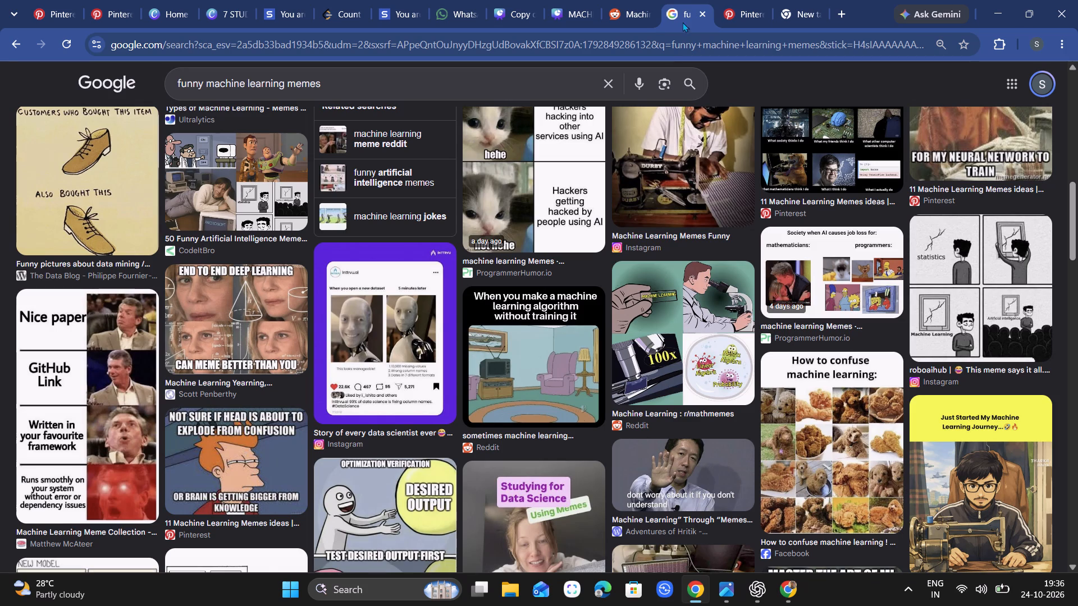
{"action": "scroll", "coordinate": [621, 230], "scroll_direction": "up", "scroll_amount": 1}
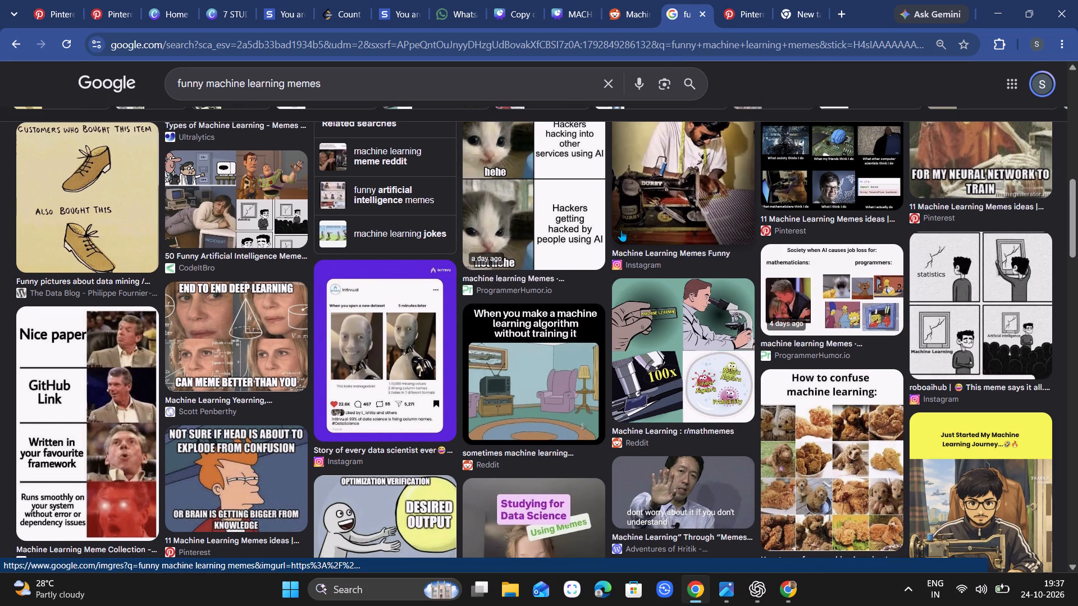
{"action": "scroll", "coordinate": [621, 230], "scroll_direction": "down", "scroll_amount": 2}
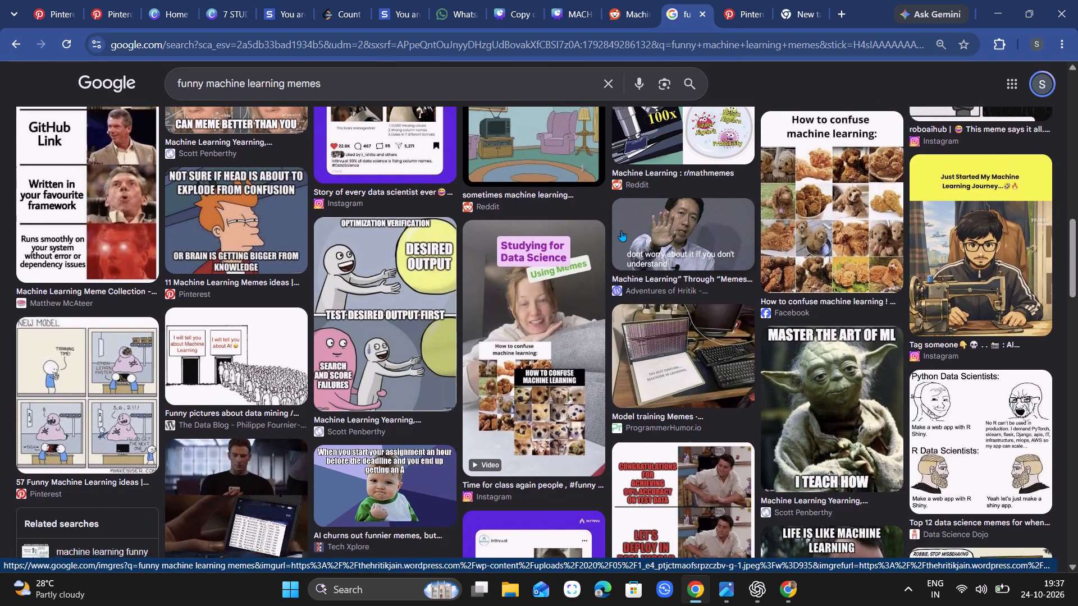
{"action": "scroll", "coordinate": [621, 230], "scroll_direction": "down", "scroll_amount": 2}
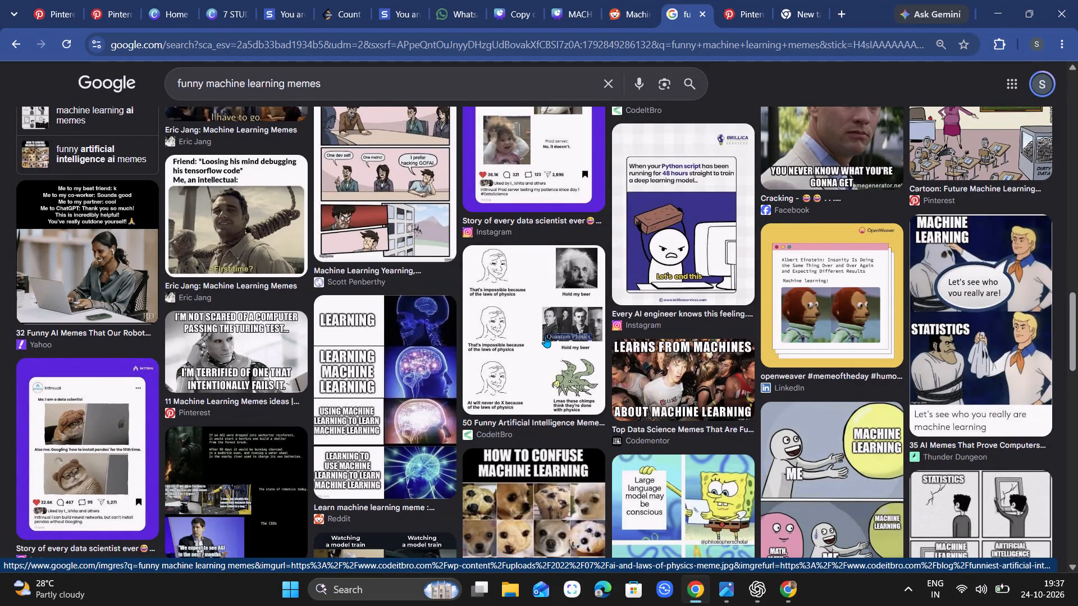
{"action": "scroll", "coordinate": [545, 336], "scroll_direction": "down", "scroll_amount": 3}
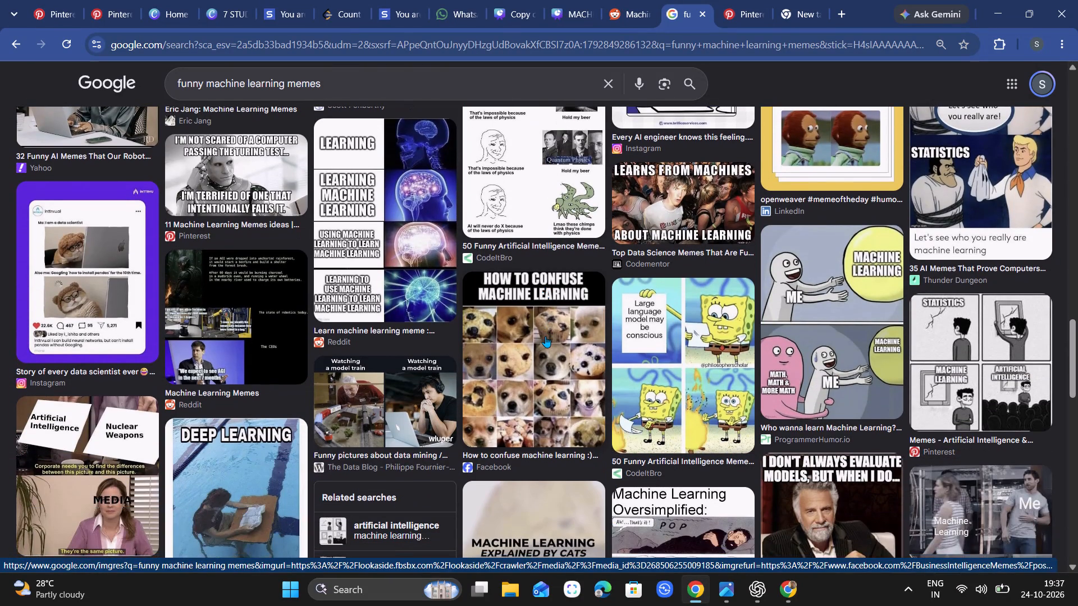
{"action": "scroll", "coordinate": [545, 336], "scroll_direction": "down", "scroll_amount": 1}
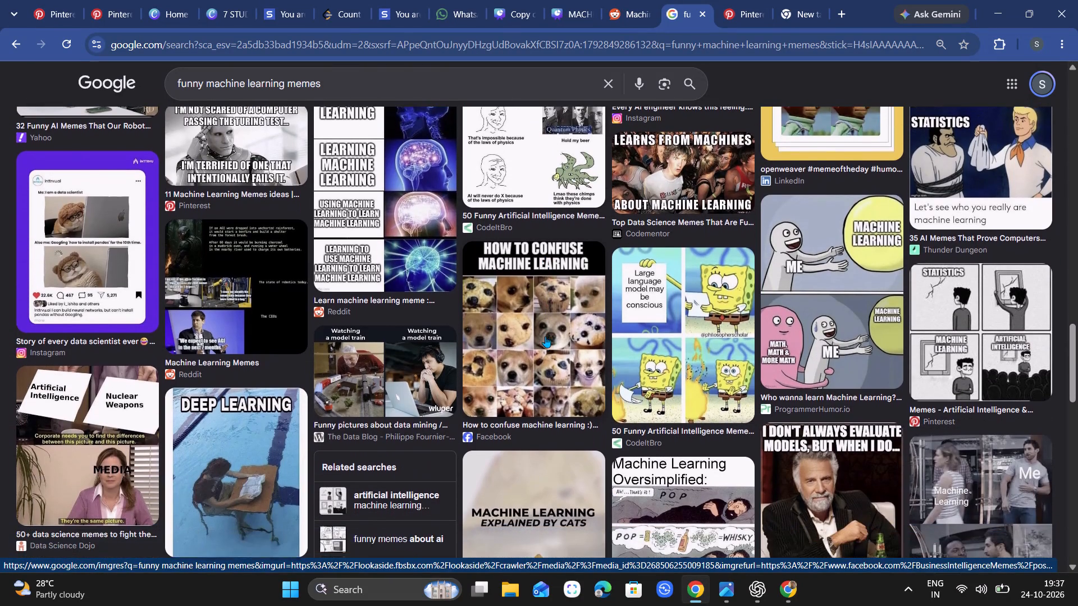
{"action": "scroll", "coordinate": [545, 336], "scroll_direction": "down", "scroll_amount": 2}
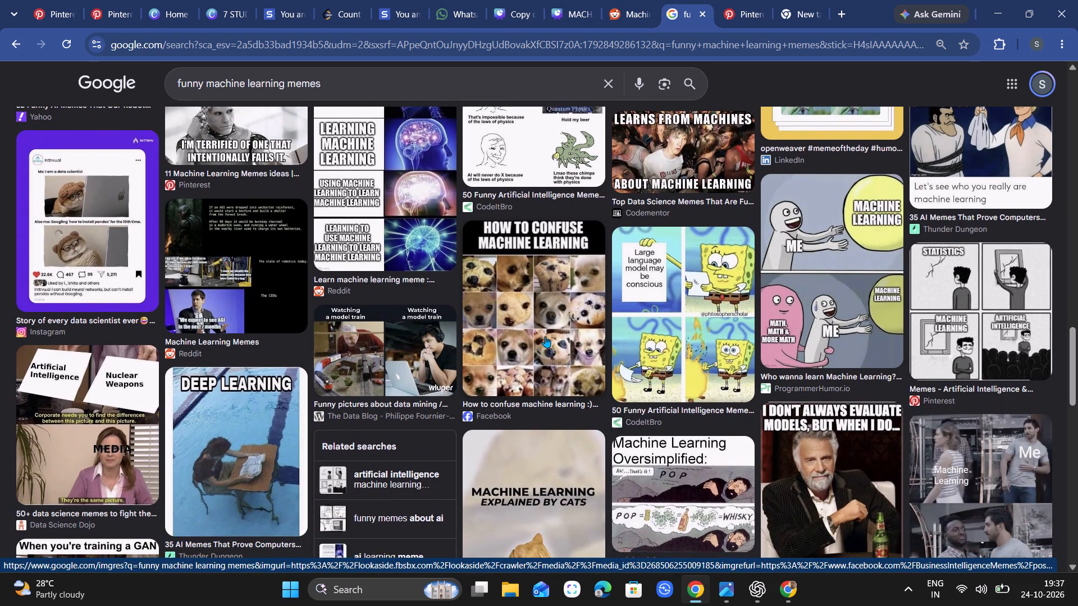
{"action": "scroll", "coordinate": [545, 336], "scroll_direction": "down", "scroll_amount": 2}
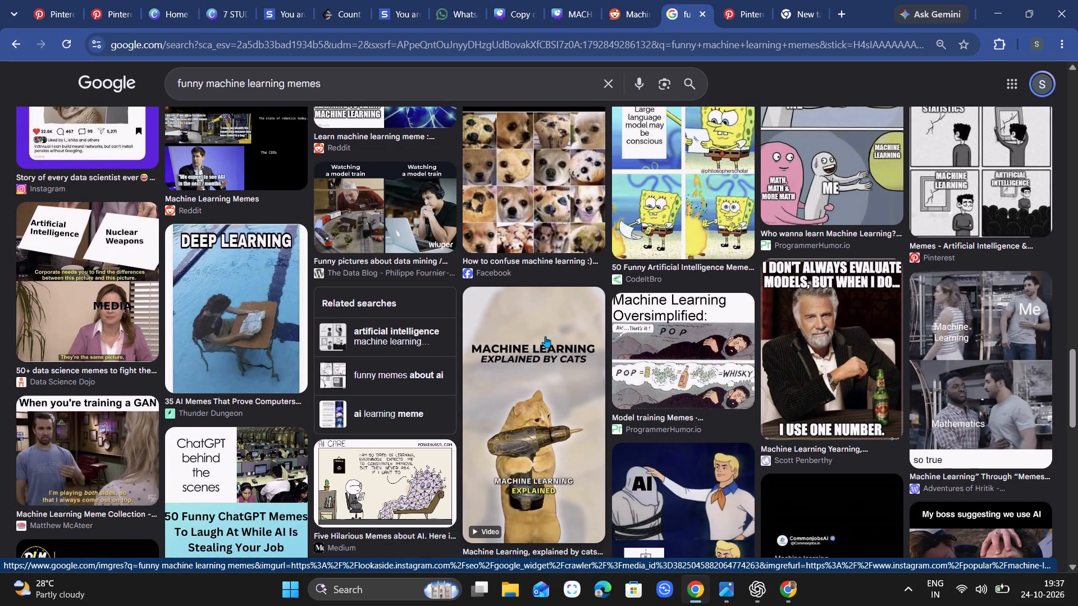
{"action": "scroll", "coordinate": [545, 336], "scroll_direction": "down", "scroll_amount": 2}
{"action": "scroll", "coordinate": [545, 336], "scroll_direction": "up", "scroll_amount": 1}
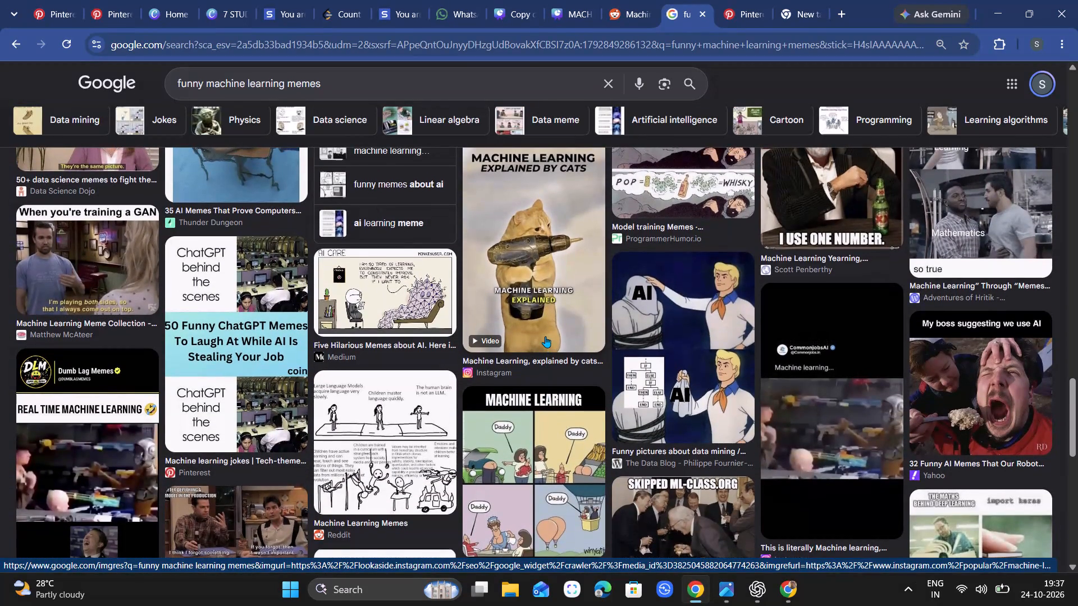
{"action": "scroll", "coordinate": [545, 336], "scroll_direction": "down", "scroll_amount": 4}
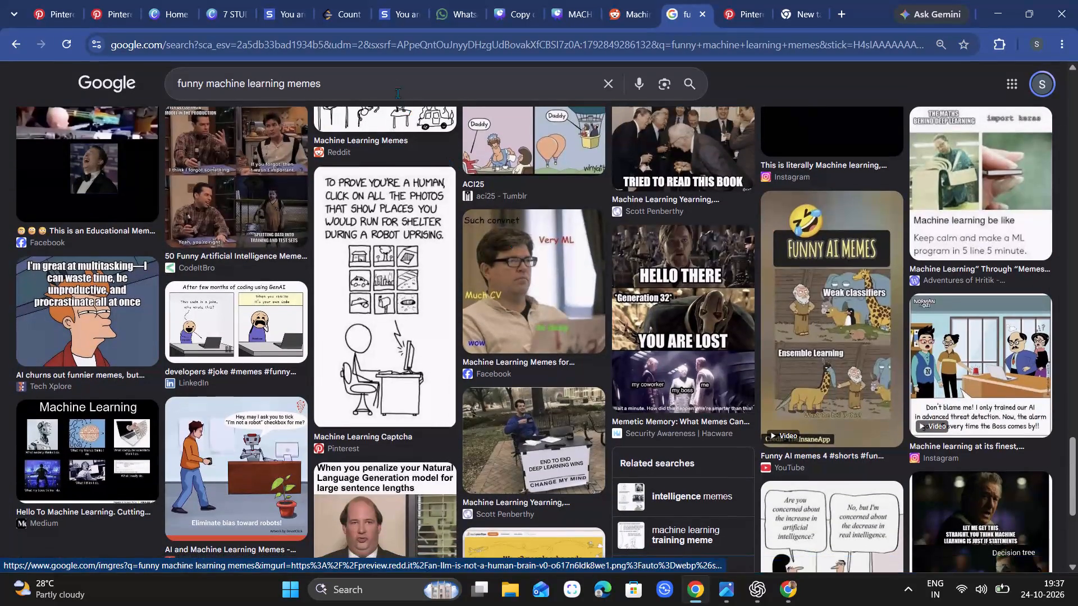
Search Google Images for "future of machine learning funny meme" in place of the current query.
{"action": "left_click", "coordinate": [382, 88]}
{"action": "left_click_drag", "start_coordinate": [382, 88], "coordinate": [172, 80]}
{"action": "key", "text": "BackSpace"}
{"action": "type", "text": "futu"}
{"action": "type", "text": "re of machie"}
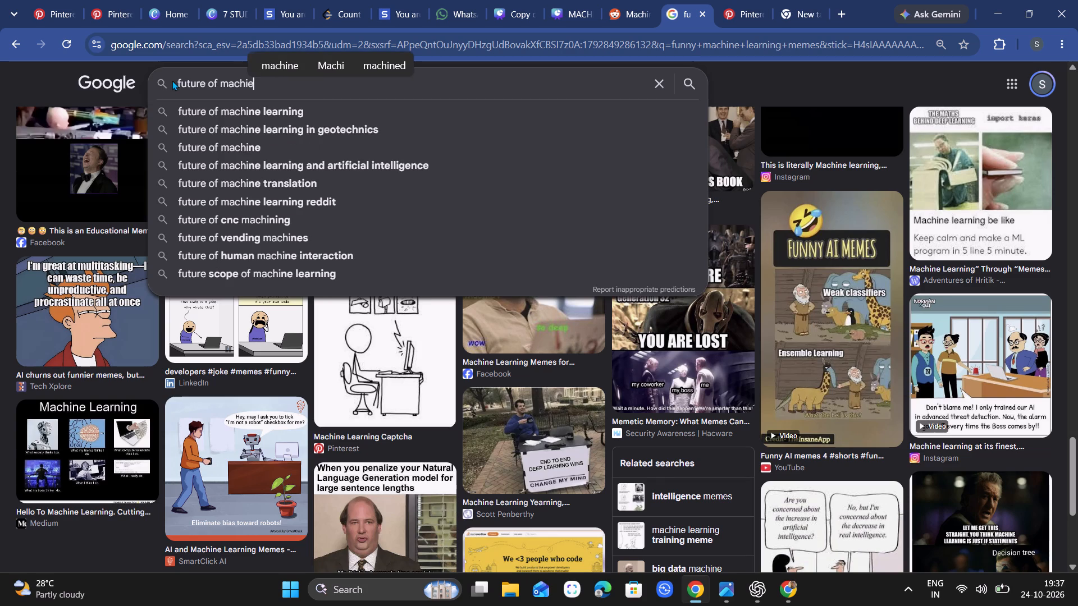
{"action": "key", "text": "BackSpace"}
{"action": "type", "text": "ne learning funny meme"}
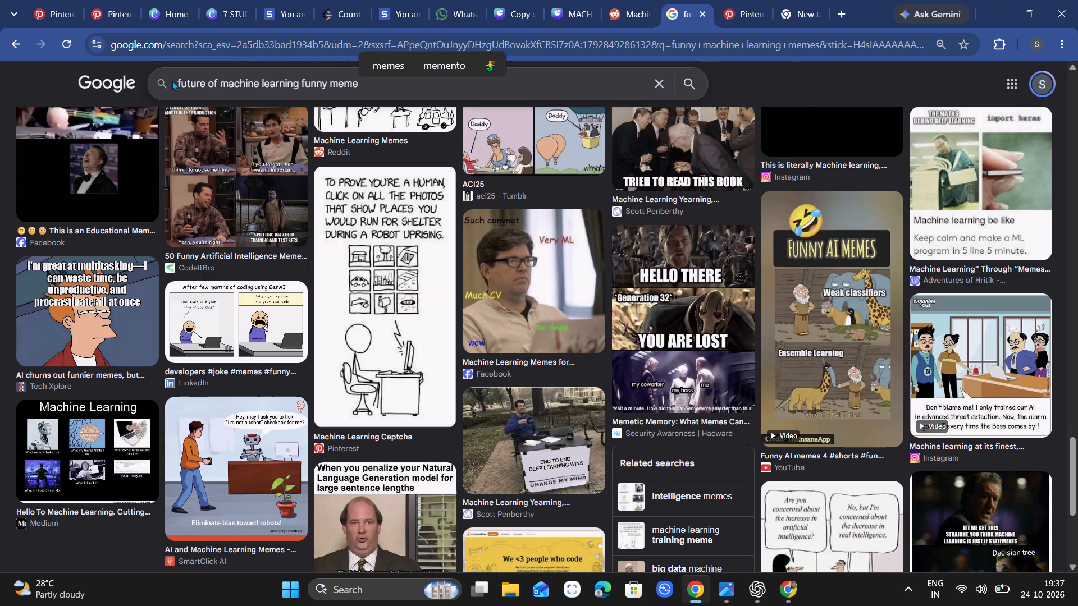
{"action": "key", "text": "Return"}
{"action": "left_click", "coordinate": [172, 80]}
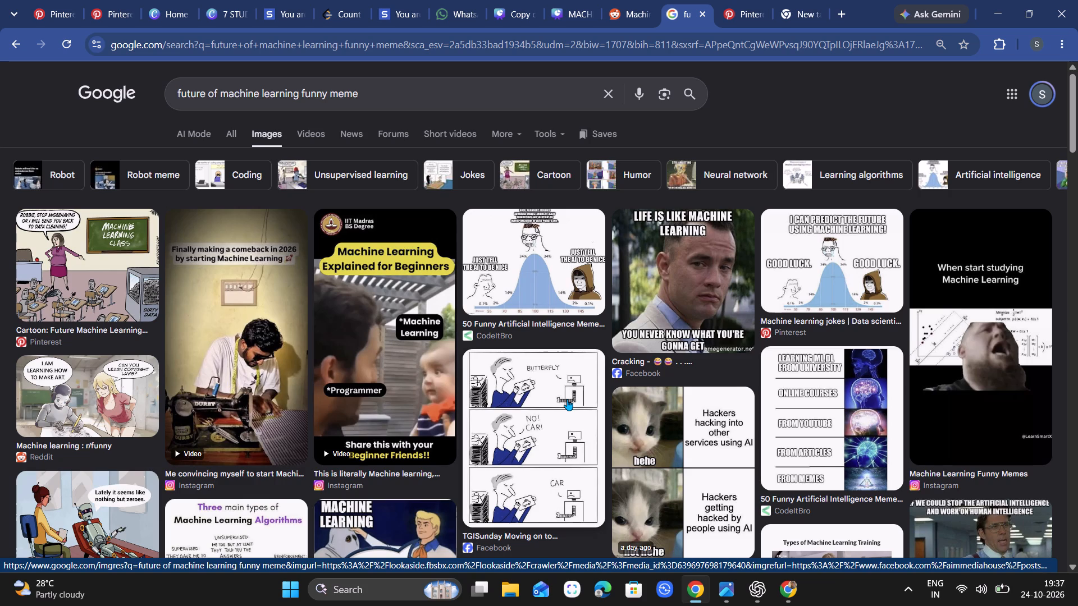
Browse the Google image results for memes about the future of machine learning that suit the presentation.
{"action": "scroll", "coordinate": [567, 399], "scroll_direction": "down", "scroll_amount": 3}
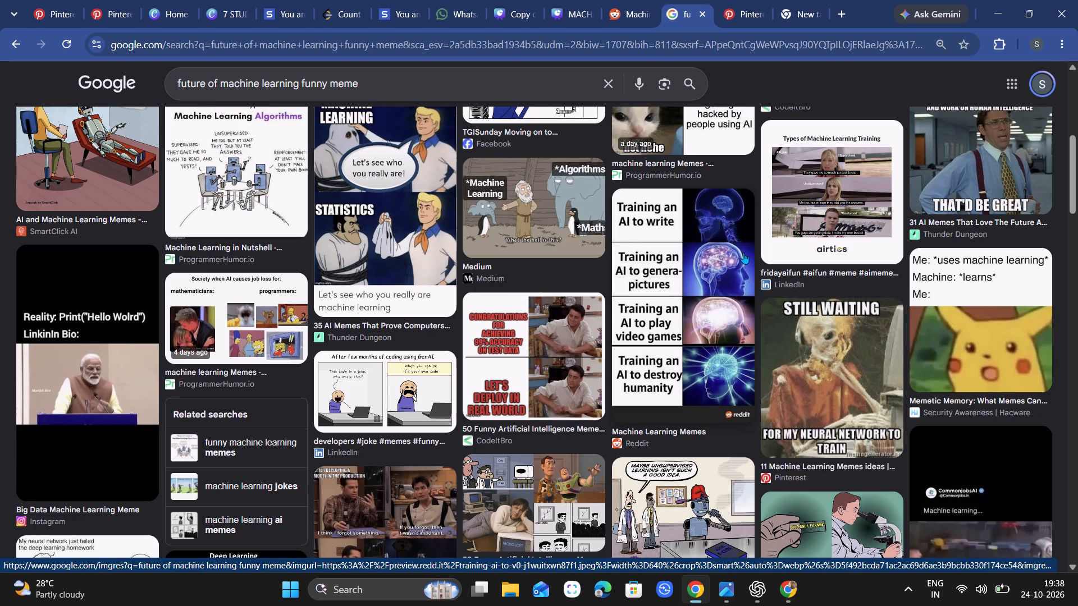
{"action": "scroll", "coordinate": [743, 252], "scroll_direction": "down", "scroll_amount": 2}
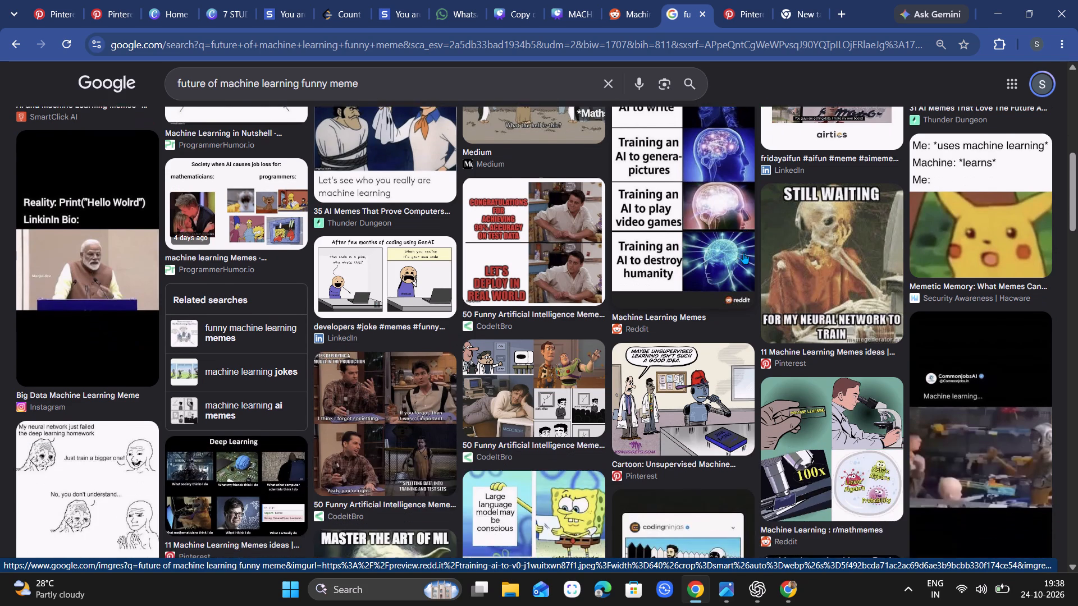
{"action": "scroll", "coordinate": [743, 252], "scroll_direction": "down", "scroll_amount": 5}
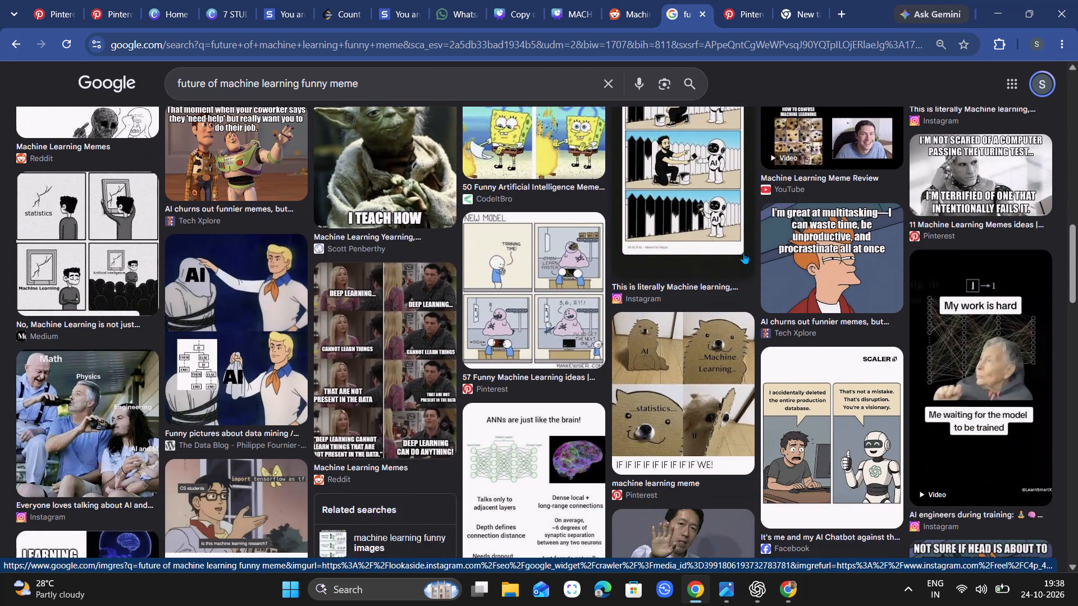
{"action": "scroll", "coordinate": [743, 252], "scroll_direction": "down", "scroll_amount": 5}
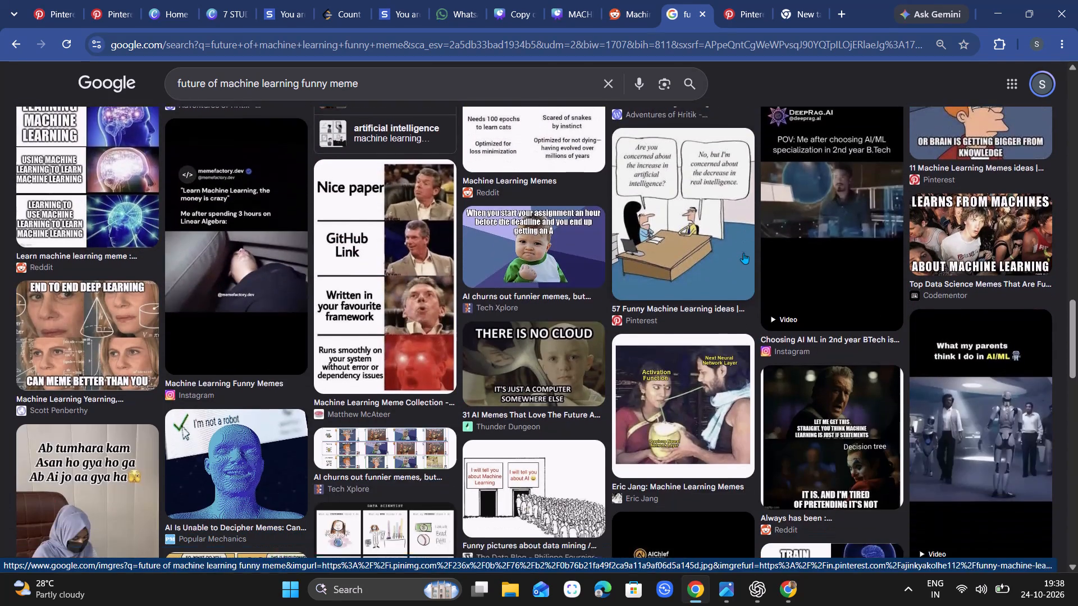
{"action": "scroll", "coordinate": [743, 252], "scroll_direction": "down", "scroll_amount": 8}
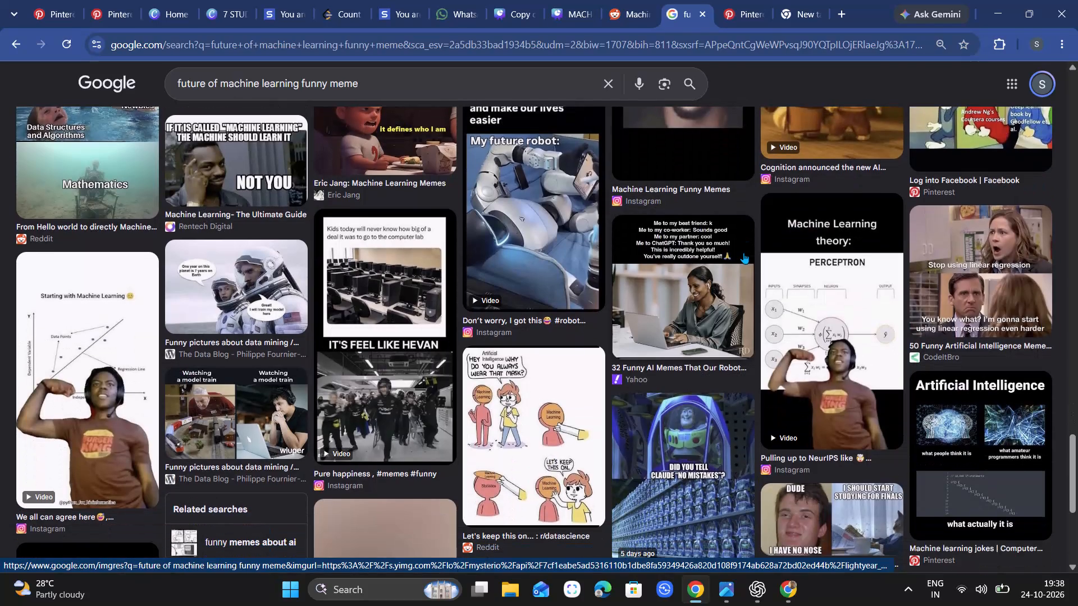
{"action": "scroll", "coordinate": [743, 252], "scroll_direction": "down", "scroll_amount": 1}
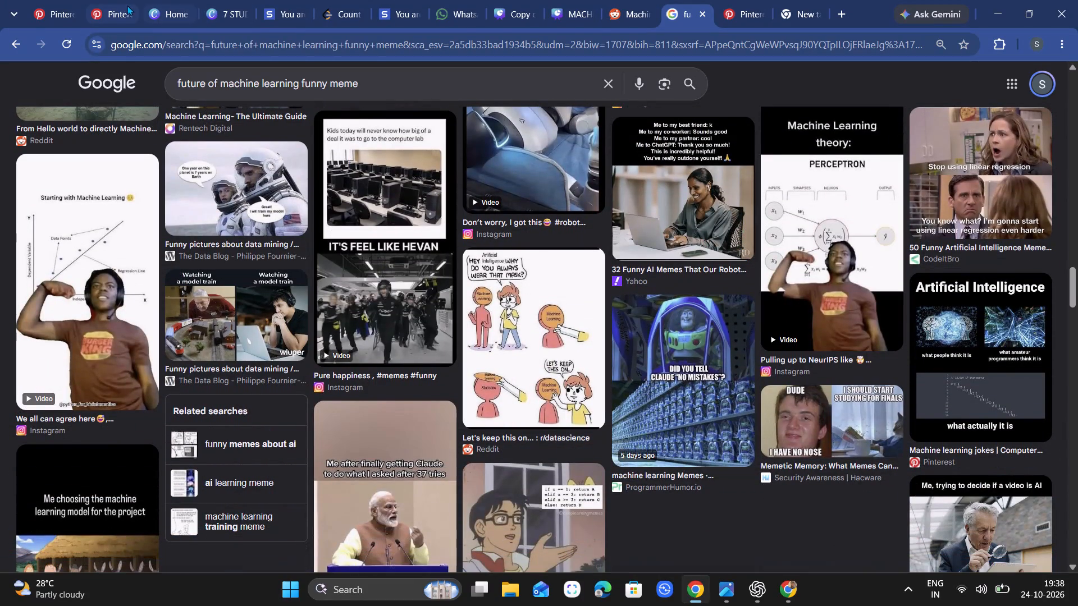
Switch to Pinterest and search for "memes related to future of machine learning".
{"action": "left_click", "coordinate": [118, 4]}
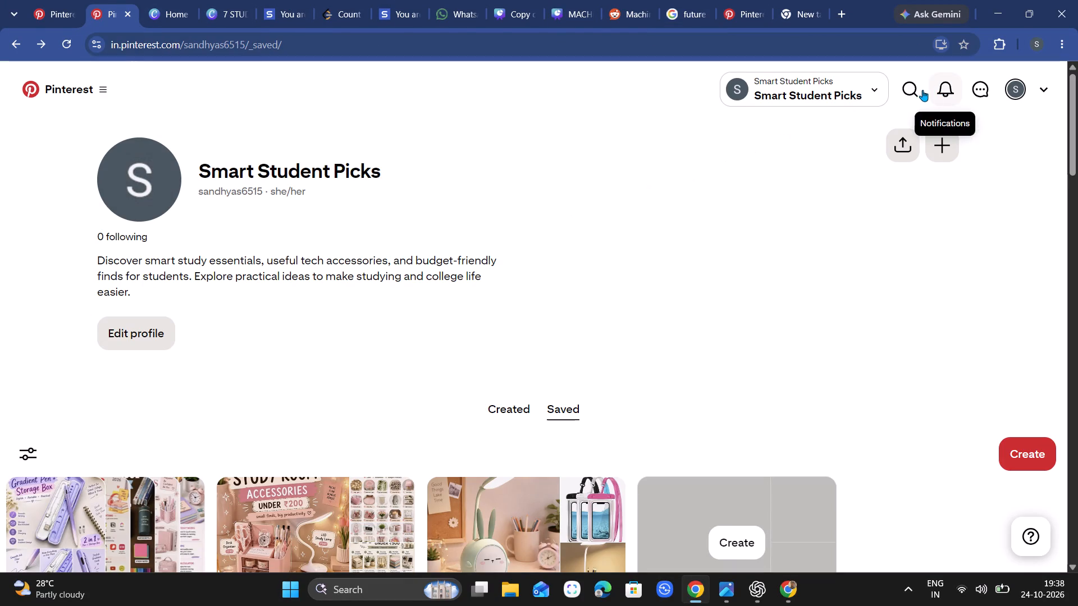
{"action": "left_click", "coordinate": [917, 90]}
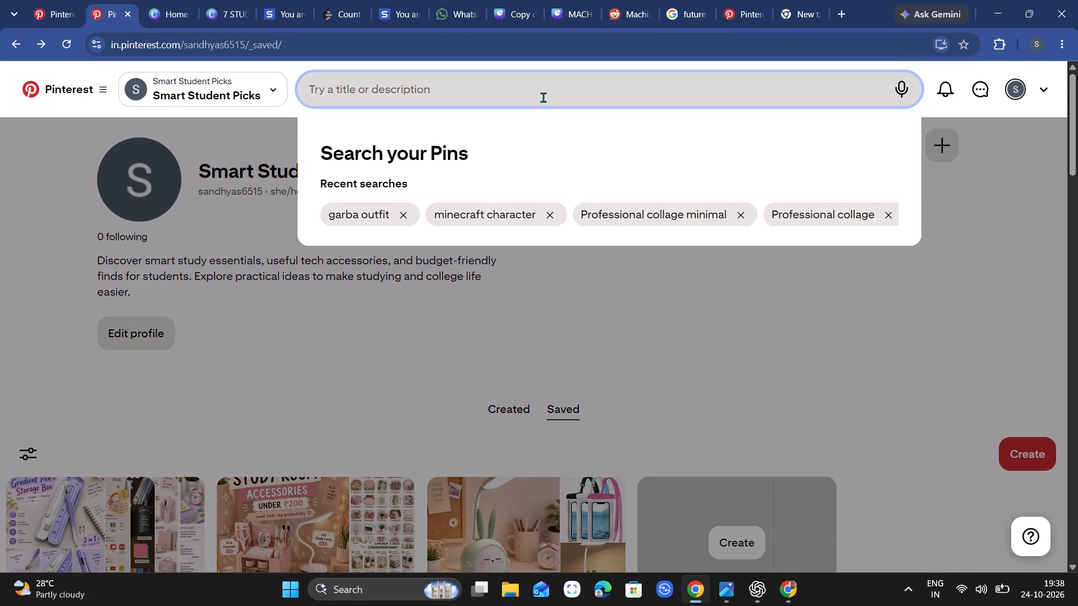
{"action": "type", "text": "memes related to fut"}
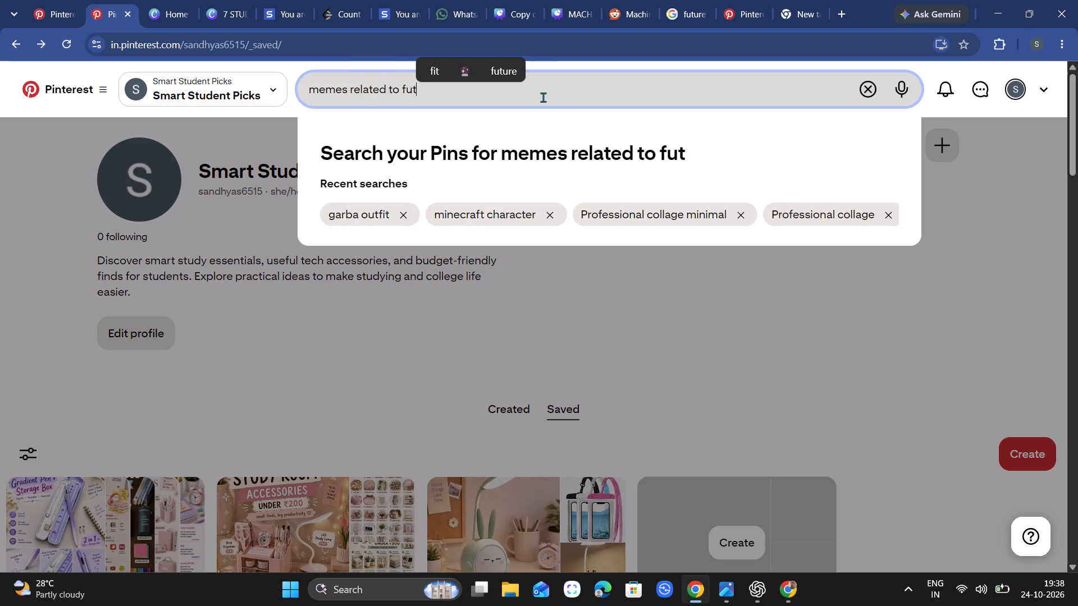
{"action": "type", "text": "ure of machie"}
{"action": "key", "text": "BackSpace"}
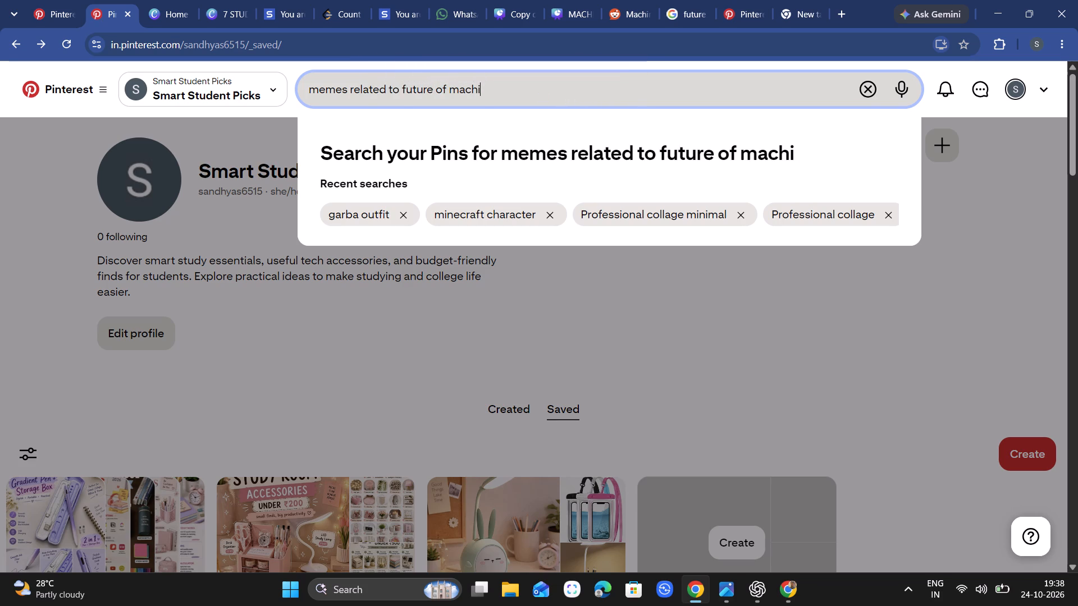
{"action": "type", "text": "ne learning"}
{"action": "key", "text": "Return"}
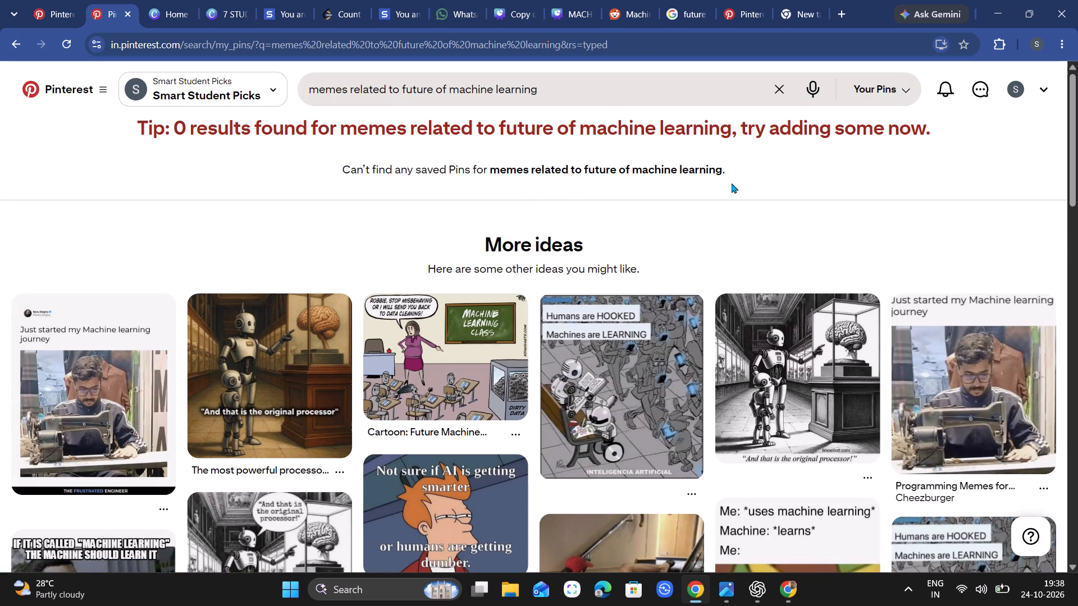
Browse the suggested Pinterest pins for a meme about the future of machine learning to use in the presentation.
{"action": "scroll", "coordinate": [732, 183], "scroll_direction": "down", "scroll_amount": 1}
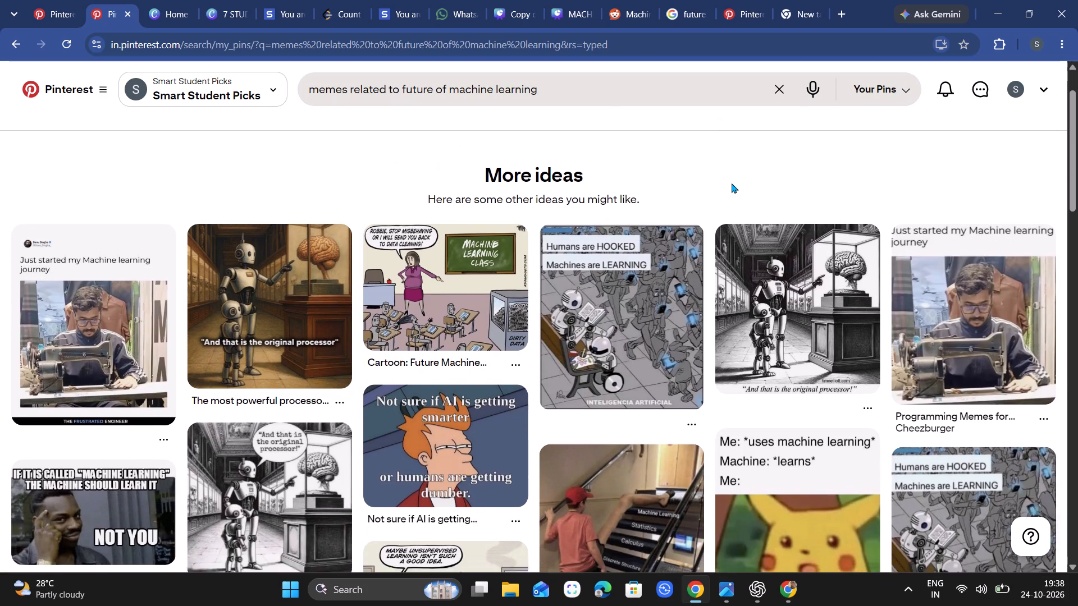
{"action": "scroll", "coordinate": [732, 183], "scroll_direction": "down", "scroll_amount": 1}
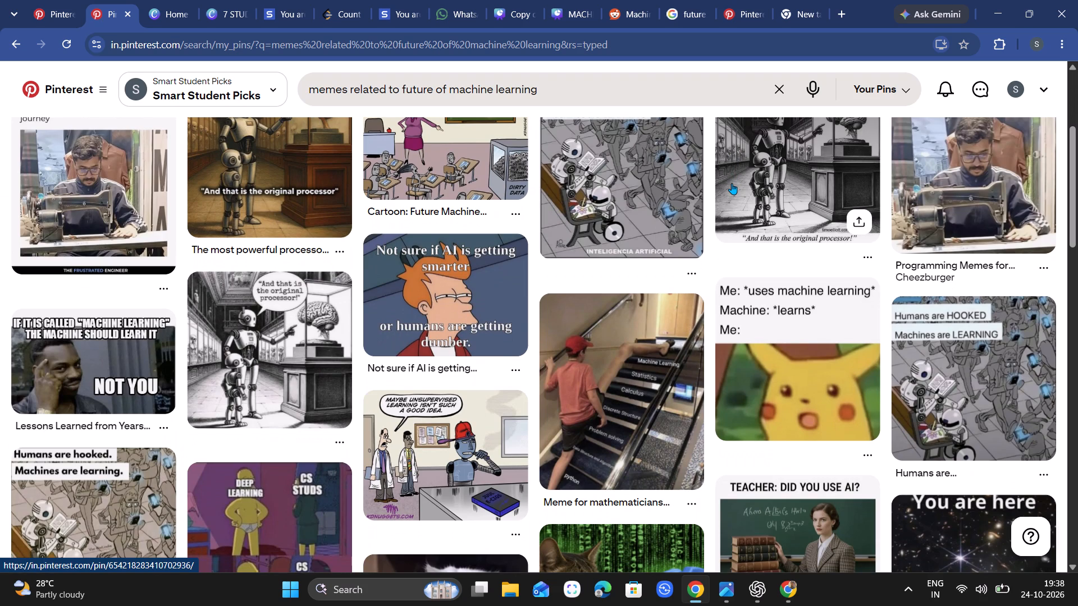
{"action": "scroll", "coordinate": [732, 183], "scroll_direction": "down", "scroll_amount": 3}
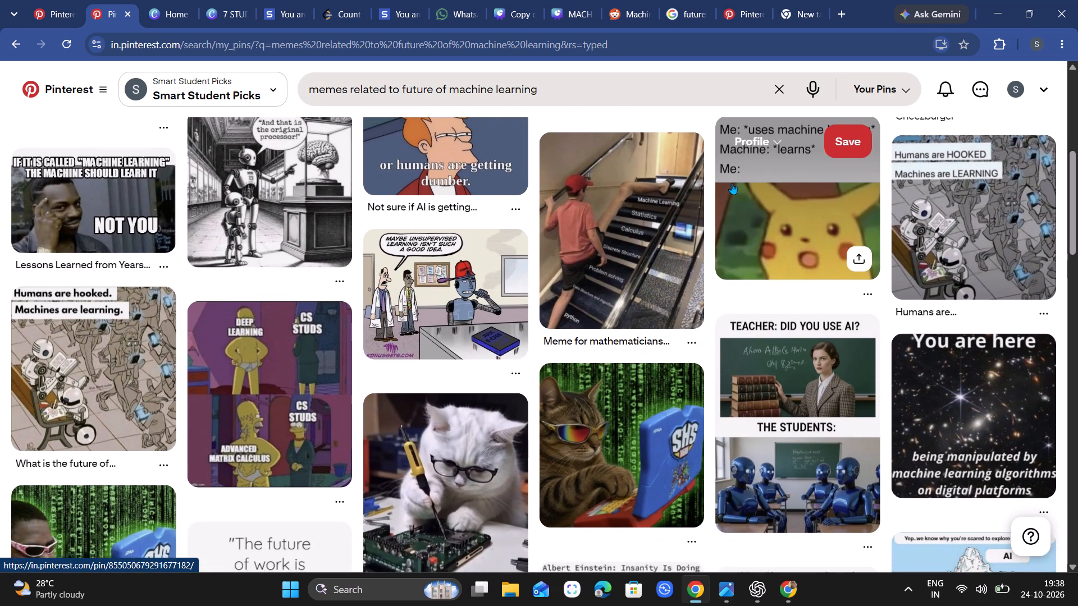
{"action": "scroll", "coordinate": [732, 183], "scroll_direction": "down", "scroll_amount": 1}
{"action": "scroll", "coordinate": [699, 387], "scroll_direction": "down", "scroll_amount": 2}
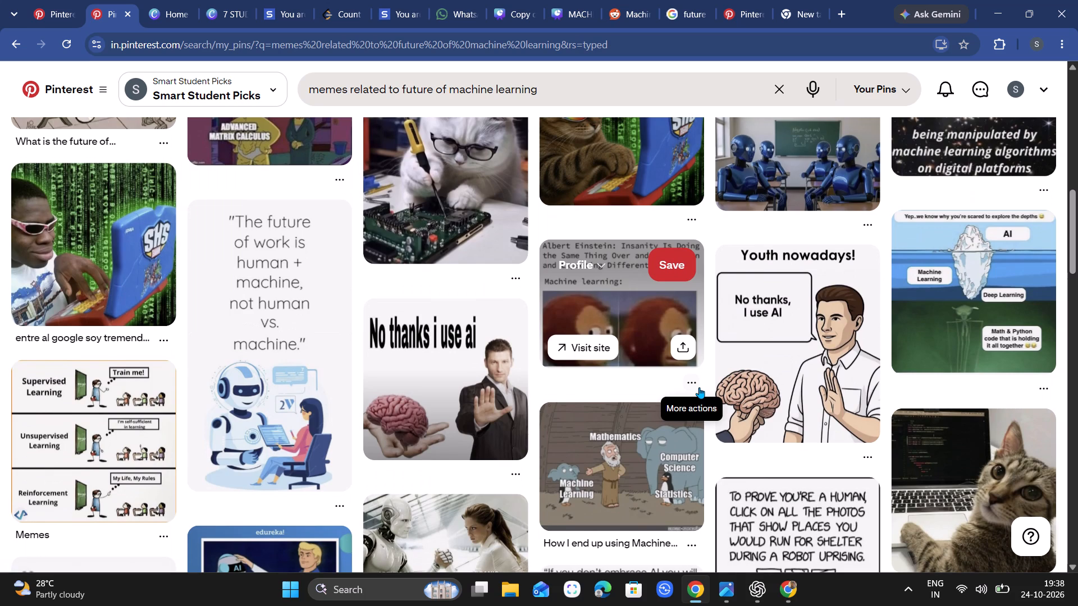
{"action": "scroll", "coordinate": [699, 387], "scroll_direction": "down", "scroll_amount": 3}
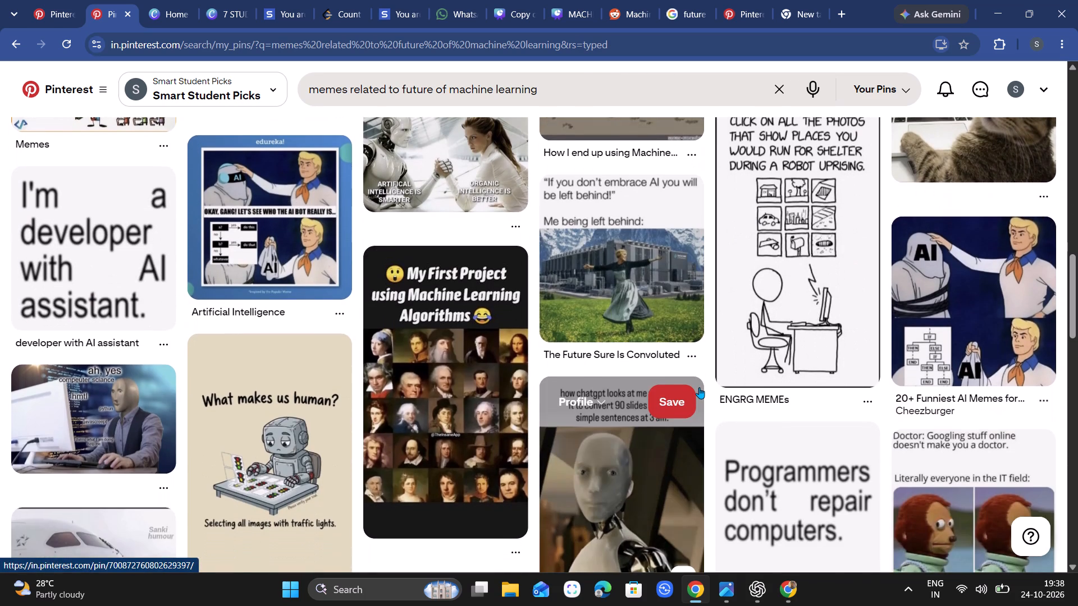
{"action": "scroll", "coordinate": [702, 328], "scroll_direction": "down", "scroll_amount": 4}
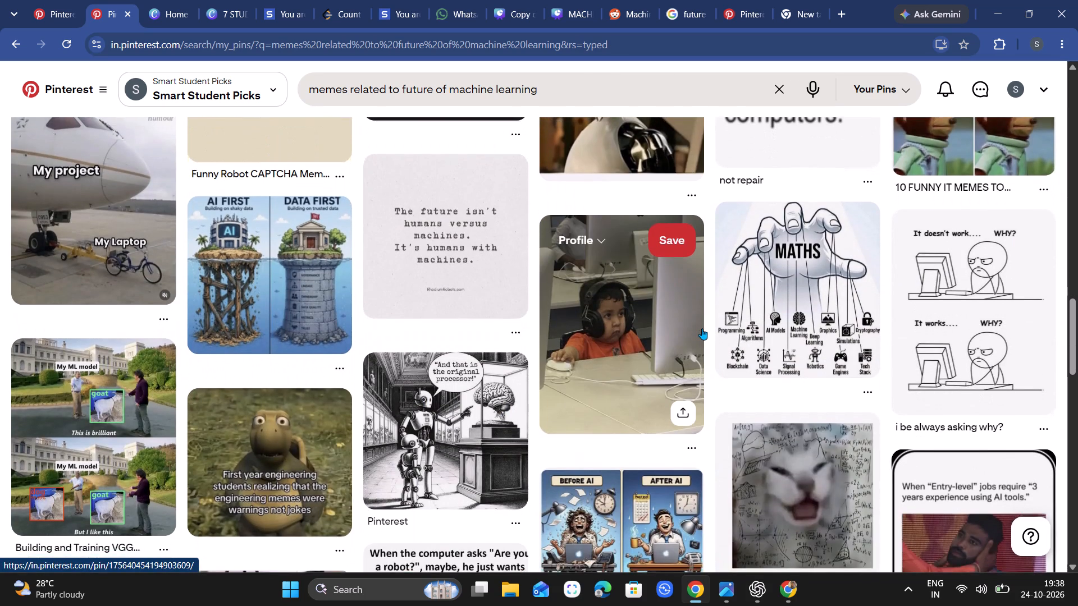
{"action": "scroll", "coordinate": [702, 328], "scroll_direction": "down", "scroll_amount": 12}
{"action": "scroll", "coordinate": [702, 328], "scroll_direction": "up", "scroll_amount": 2}
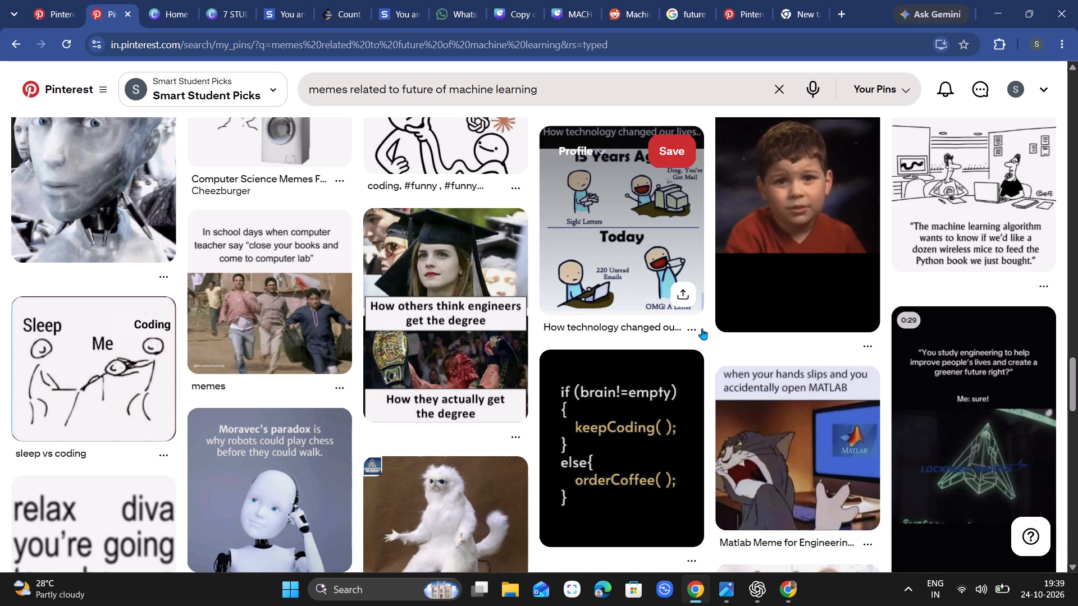
{"action": "scroll", "coordinate": [702, 328], "scroll_direction": "down", "scroll_amount": 4}
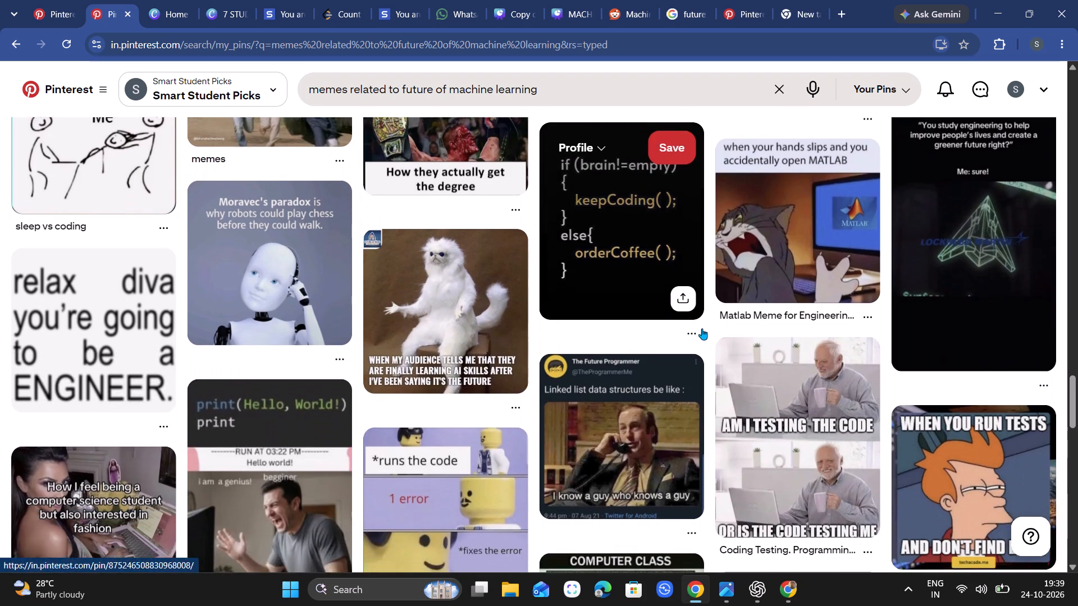
{"action": "scroll", "coordinate": [702, 328], "scroll_direction": "down", "scroll_amount": 4}
{"action": "scroll", "coordinate": [702, 328], "scroll_direction": "up", "scroll_amount": 1}
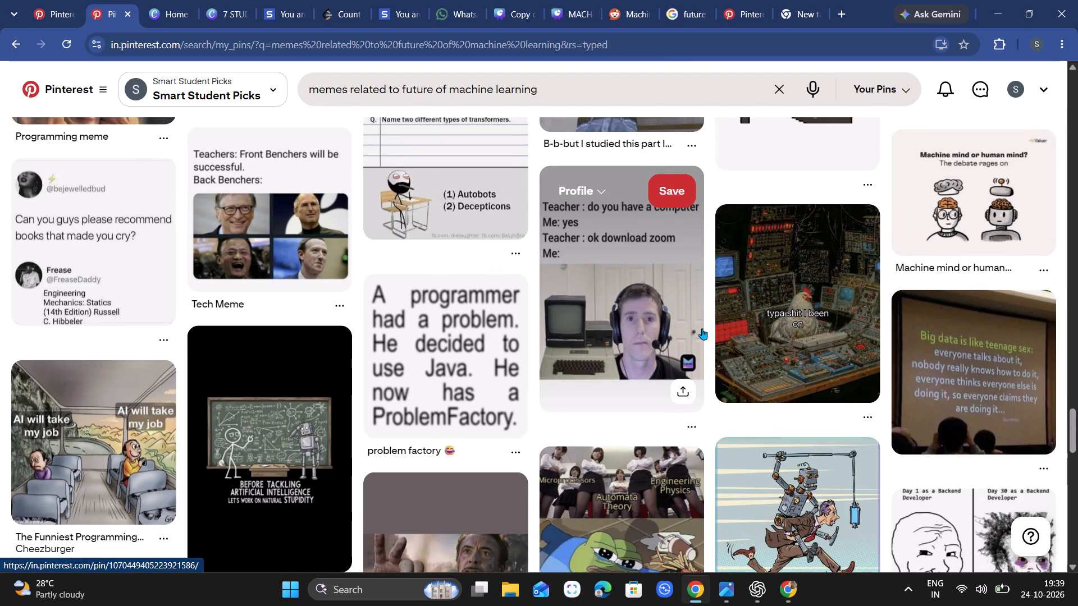
{"action": "scroll", "coordinate": [702, 328], "scroll_direction": "up", "scroll_amount": 2}
{"action": "scroll", "coordinate": [702, 328], "scroll_direction": "down", "scroll_amount": 5}
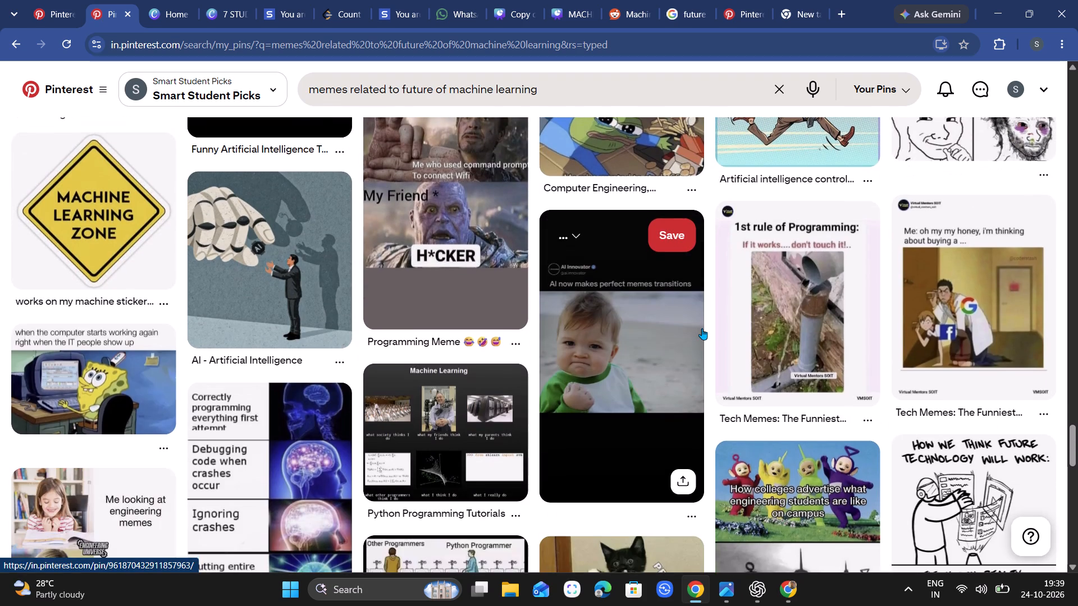
{"action": "scroll", "coordinate": [702, 328], "scroll_direction": "down", "scroll_amount": 9}
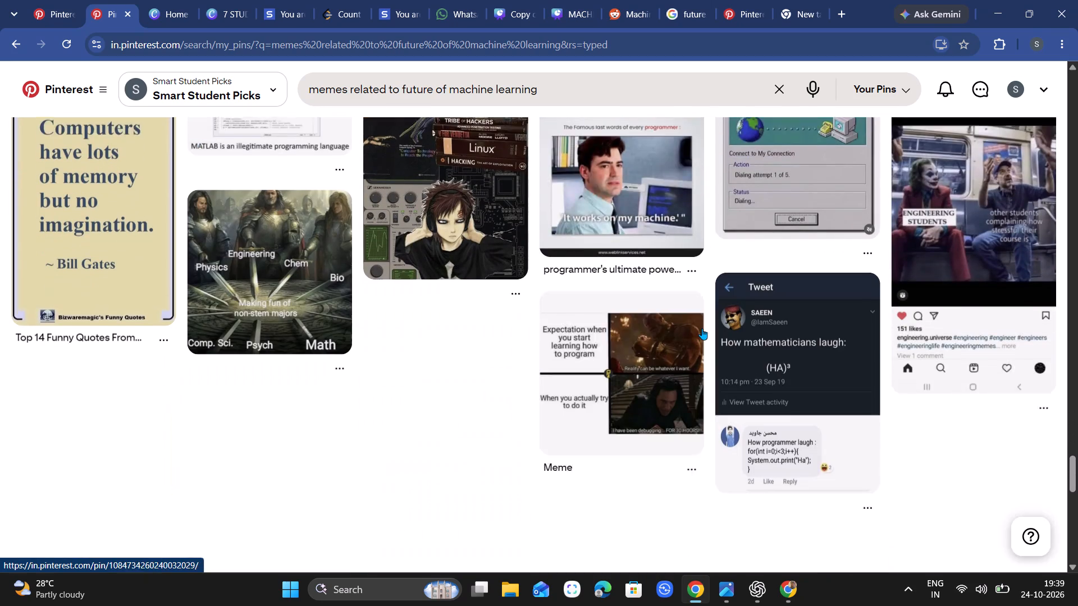
{"action": "scroll", "coordinate": [702, 328], "scroll_direction": "down", "scroll_amount": 3}
{"action": "scroll", "coordinate": [702, 328], "scroll_direction": "up", "scroll_amount": 2}
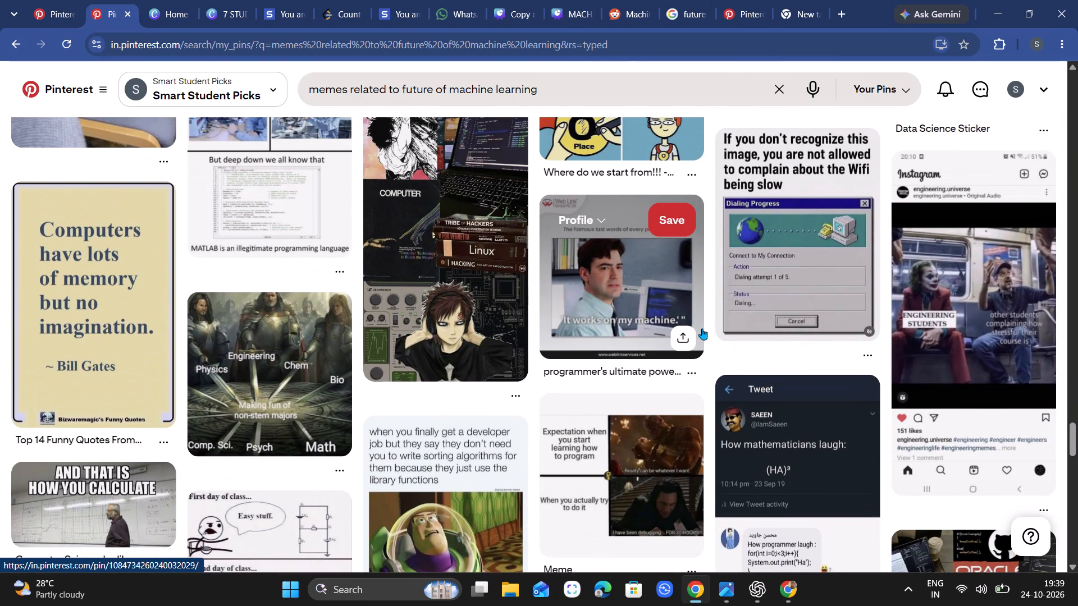
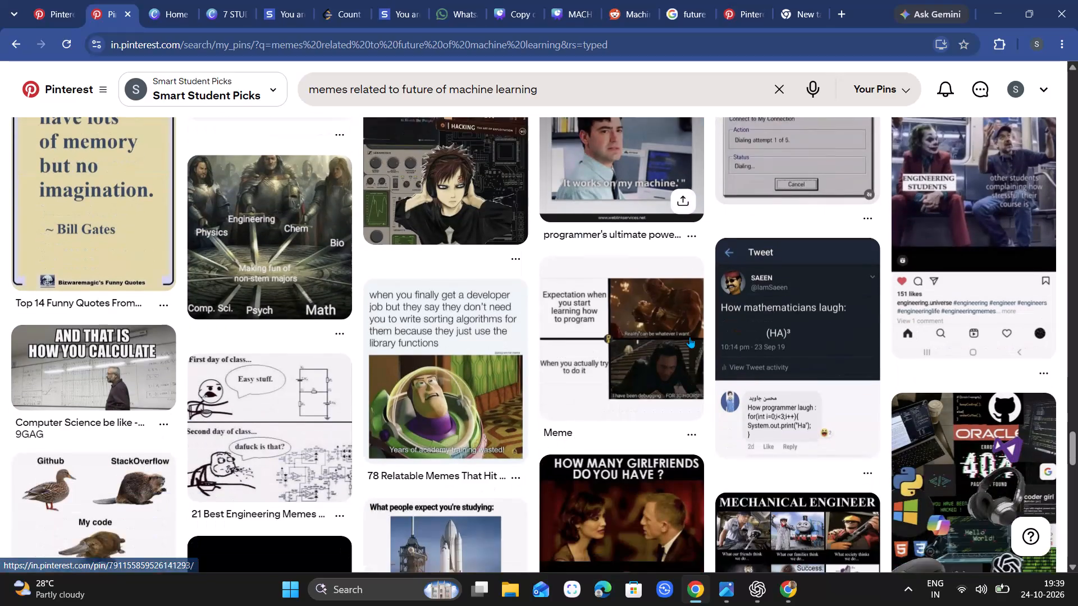
Continue browsing the suggested Pinterest pins for a meme about the future of machine learning.
{"action": "scroll", "coordinate": [689, 337], "scroll_direction": "up", "scroll_amount": 1}
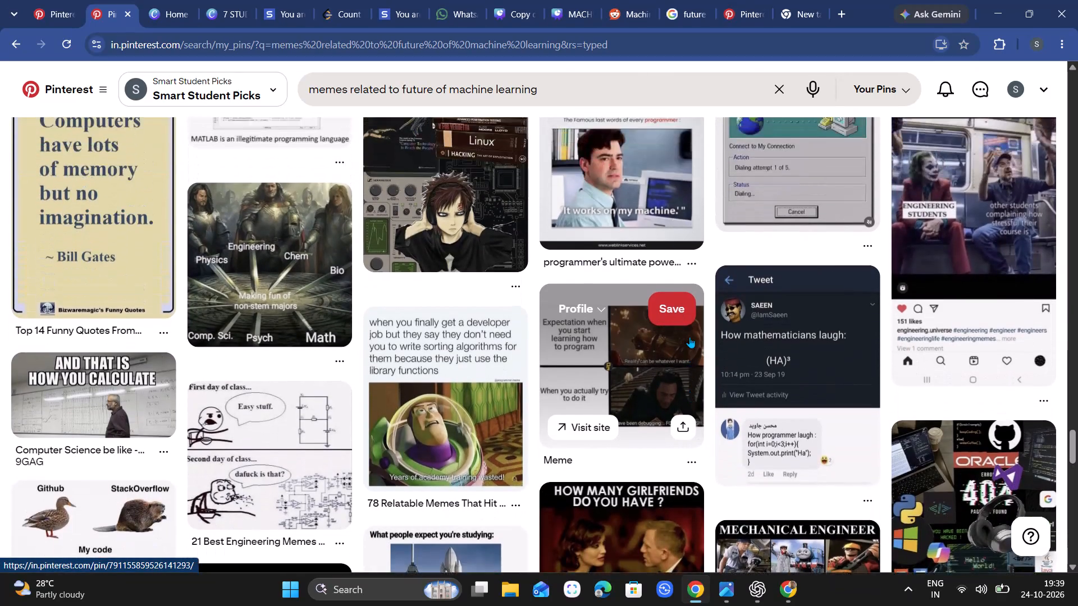
{"action": "scroll", "coordinate": [689, 337], "scroll_direction": "down", "scroll_amount": 5}
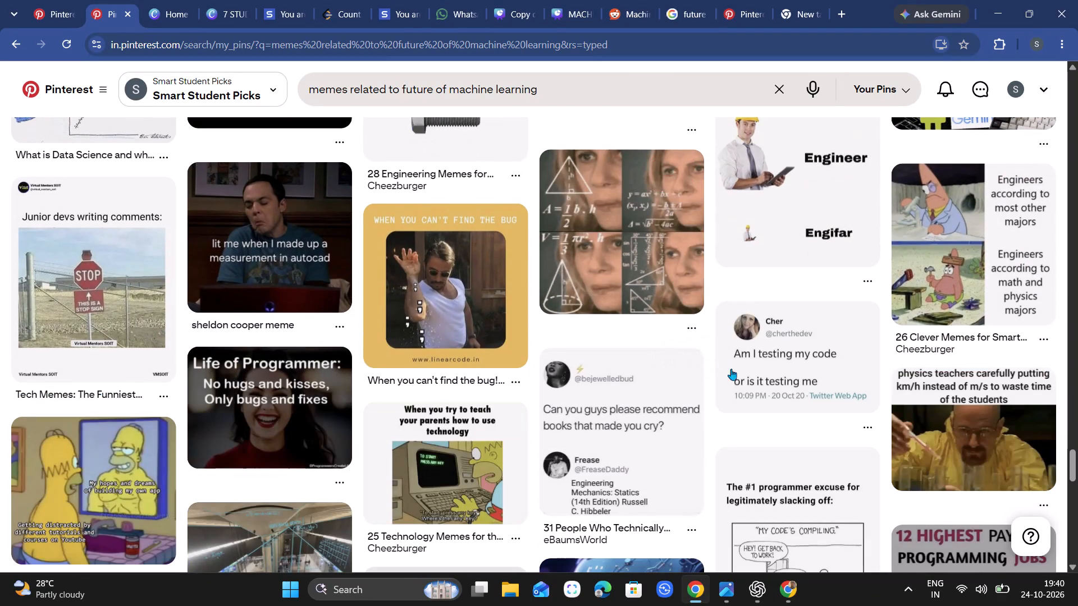
{"action": "scroll", "coordinate": [750, 403], "scroll_direction": "down", "scroll_amount": 1}
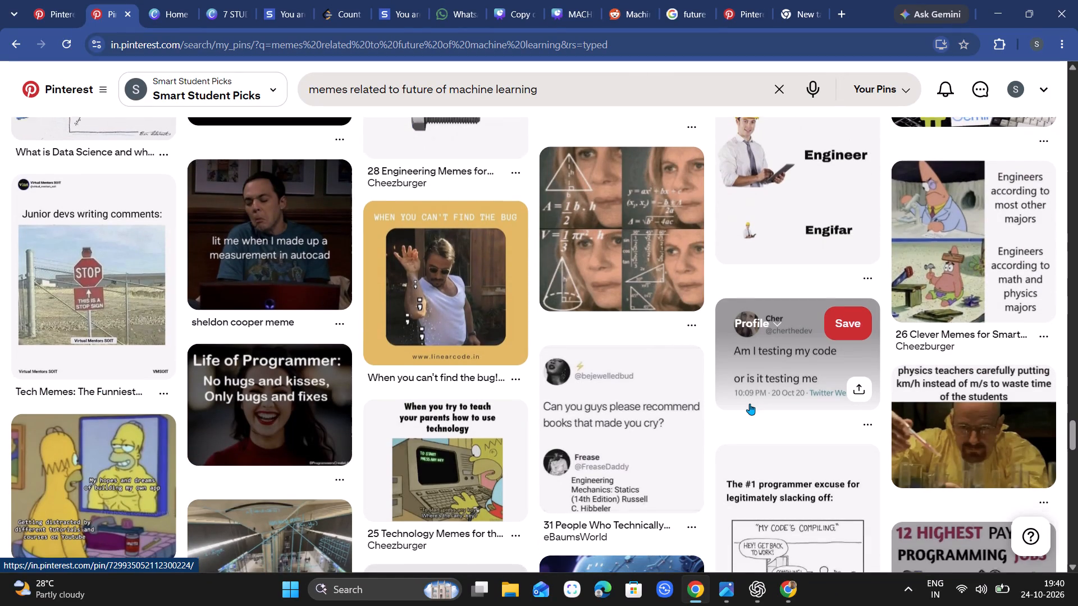
{"action": "scroll", "coordinate": [750, 403], "scroll_direction": "down", "scroll_amount": 3}
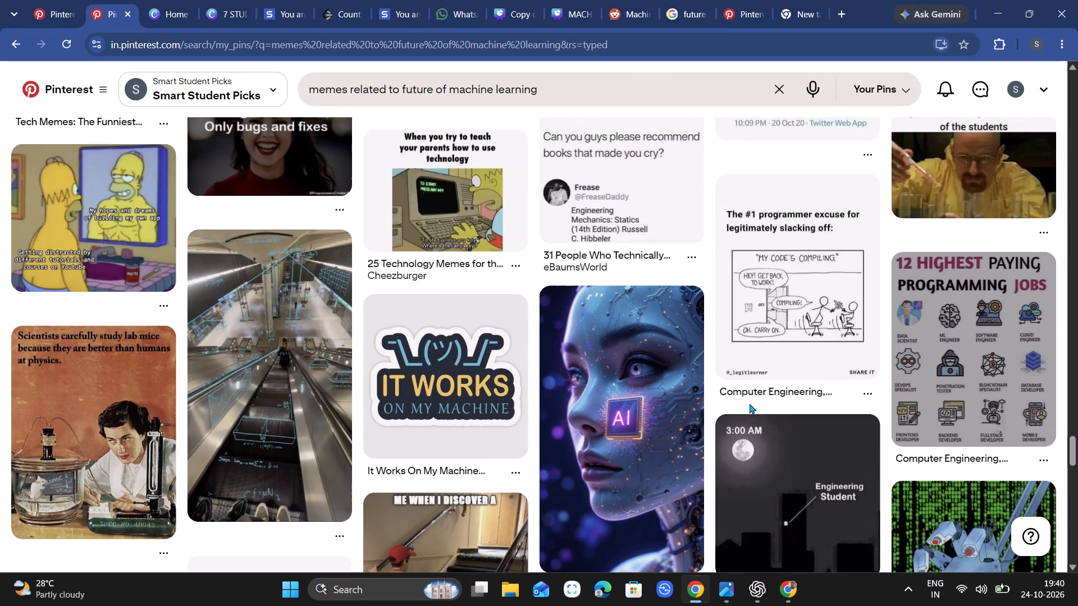
{"action": "scroll", "coordinate": [750, 403], "scroll_direction": "down", "scroll_amount": 5}
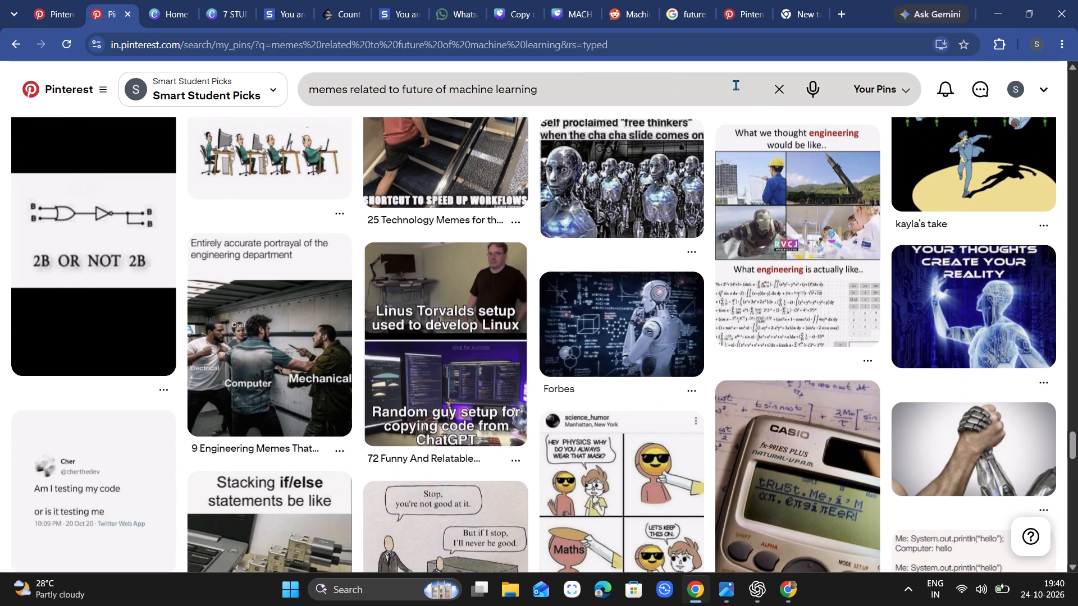
Search Pinterest for "machine learning funny memes" in place of the current query.
{"action": "left_click", "coordinate": [769, 90]}
{"action": "type", "text": "machibe"}
{"action": "key", "text": "BackSpace"}
{"action": "key", "text": "BackSpace"}
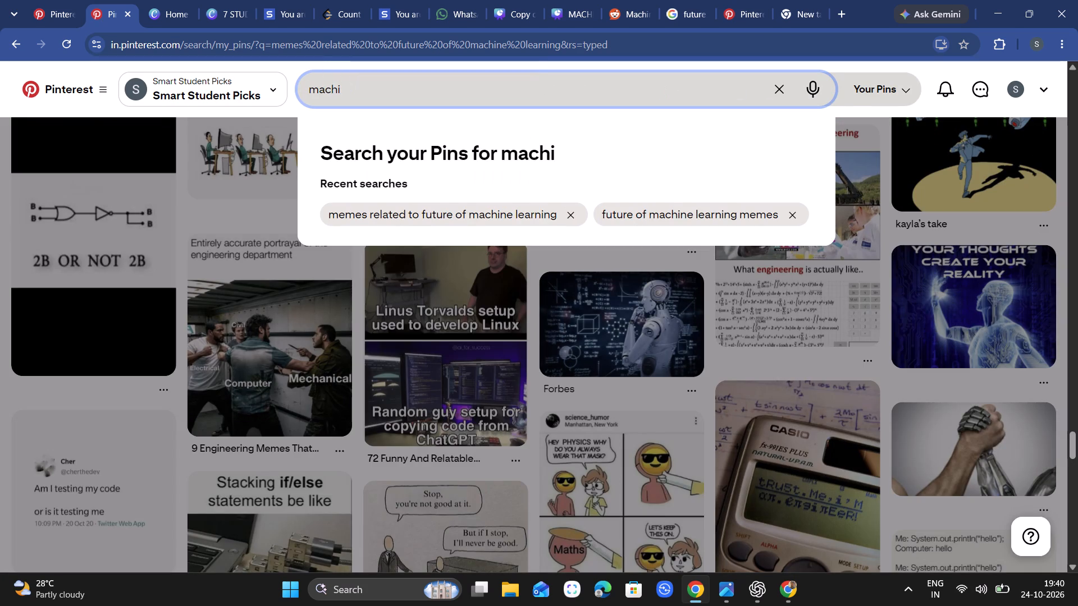
{"action": "type", "text": "ne learning funny"}
{"action": "key", "text": "space"}
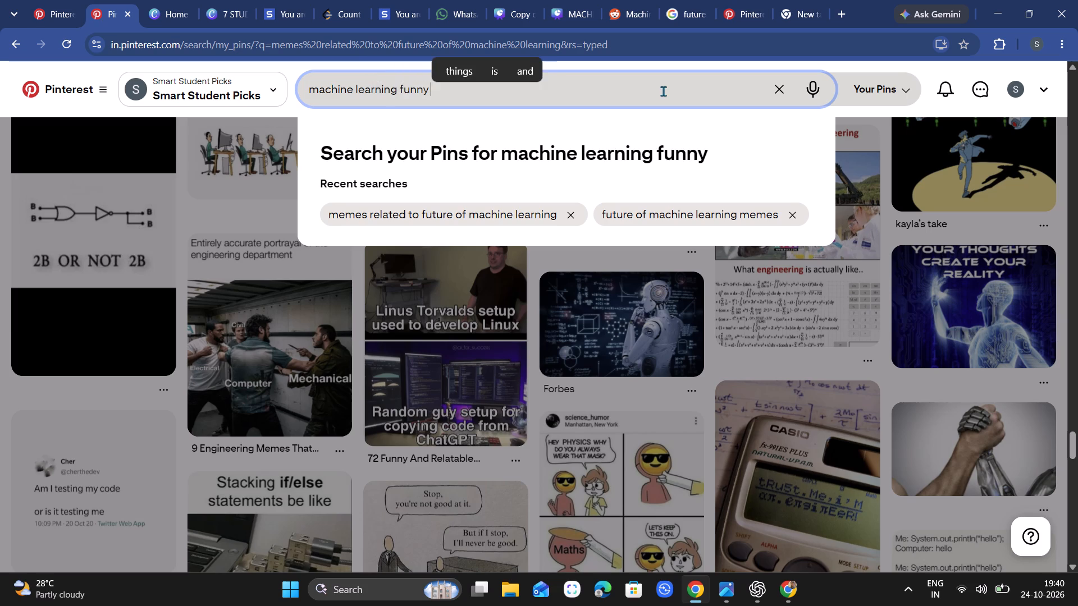
{"action": "type", "text": "memes"}
{"action": "key", "text": "Return"}
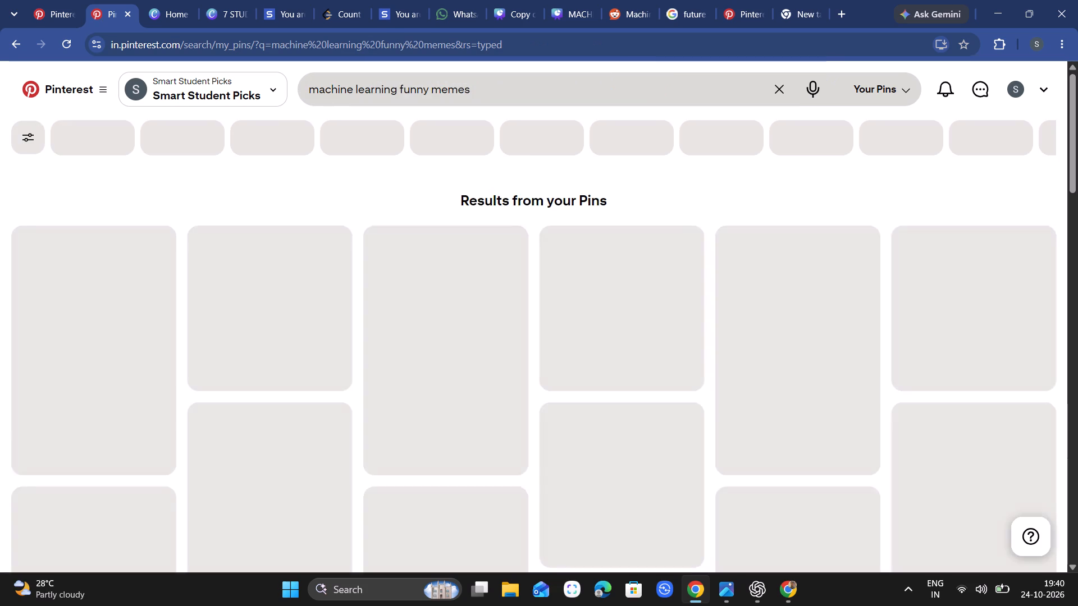
Find the AI/ML/DL iceberg meme among the suggested pins, open it and copy its image.
{"action": "scroll", "coordinate": [637, 320], "scroll_direction": "down", "scroll_amount": 1}
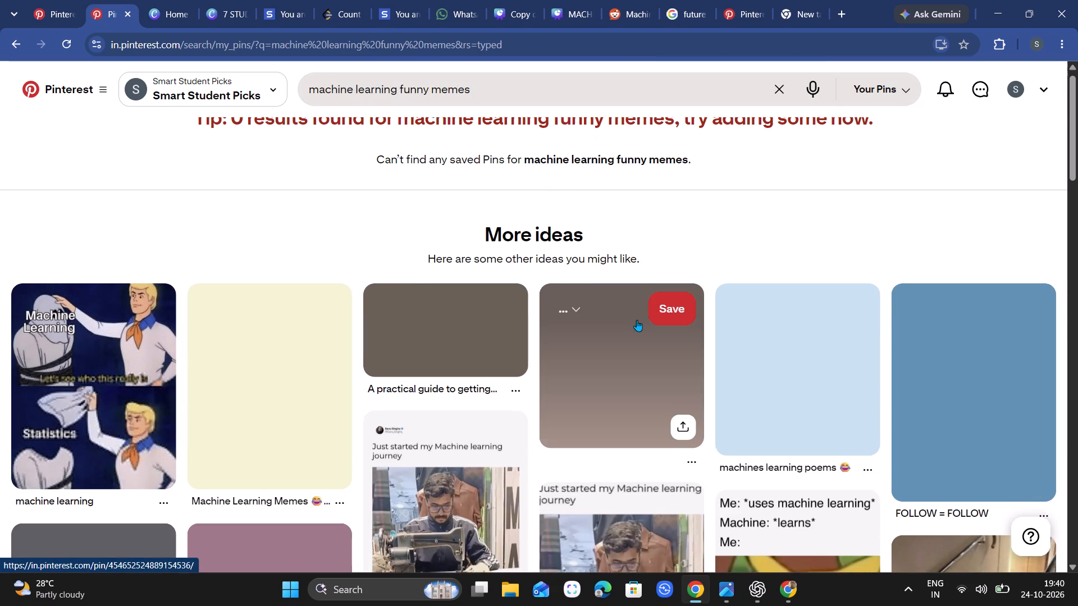
{"action": "scroll", "coordinate": [637, 320], "scroll_direction": "down", "scroll_amount": 1}
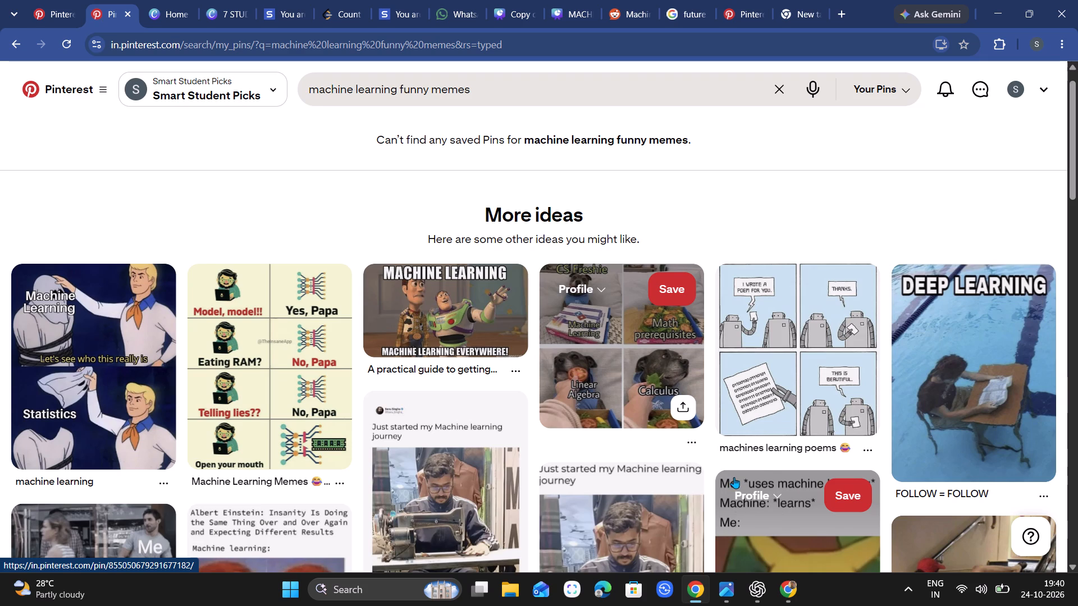
{"action": "scroll", "coordinate": [733, 477], "scroll_direction": "down", "scroll_amount": 3}
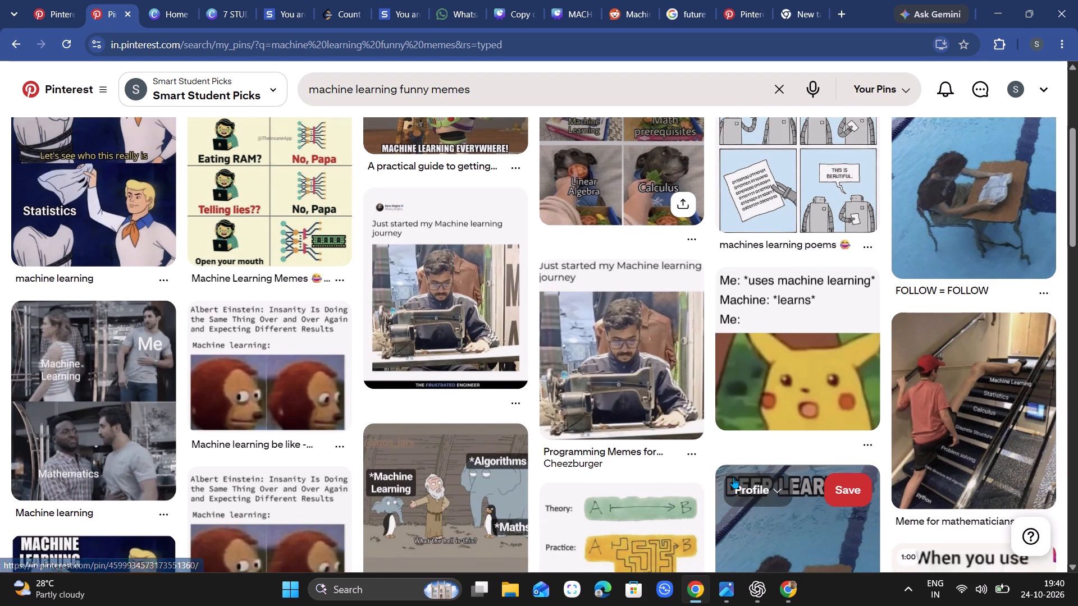
{"action": "scroll", "coordinate": [733, 477], "scroll_direction": "down", "scroll_amount": 3}
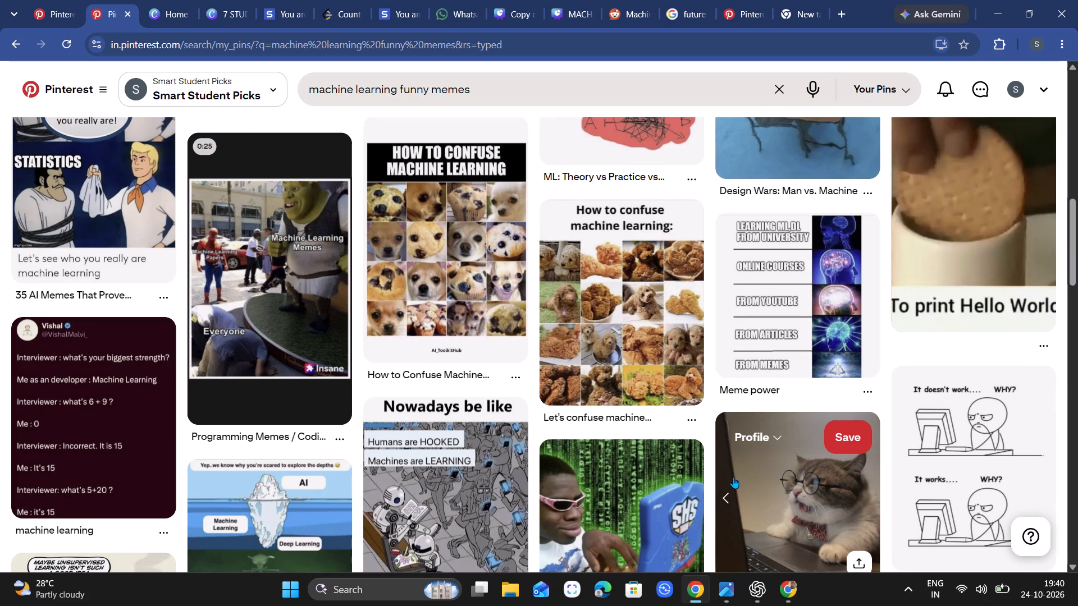
{"action": "scroll", "coordinate": [733, 477], "scroll_direction": "down", "scroll_amount": 2}
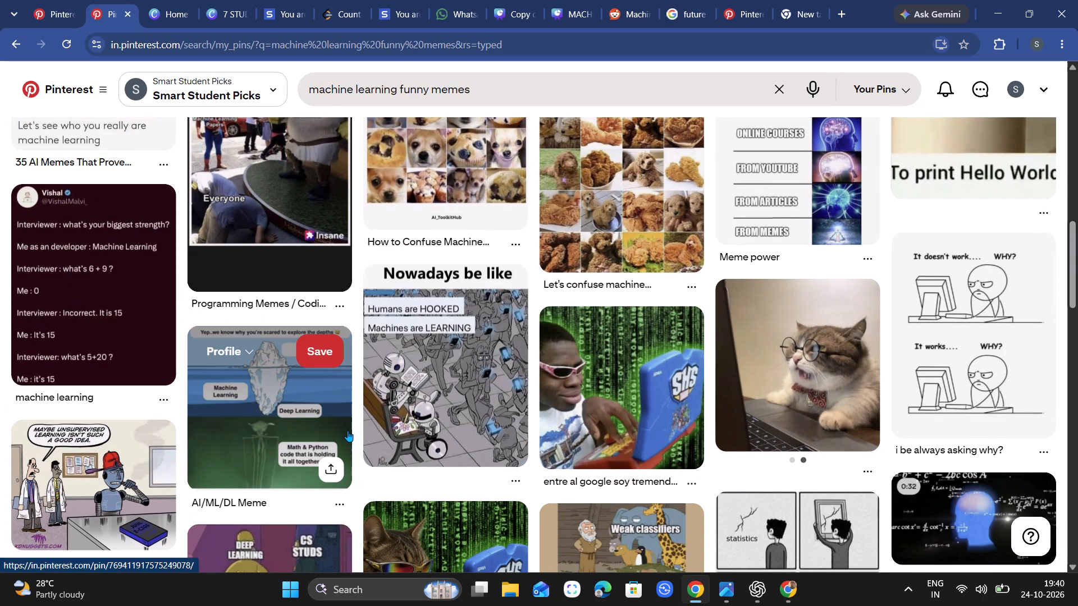
{"action": "left_click", "coordinate": [317, 427]}
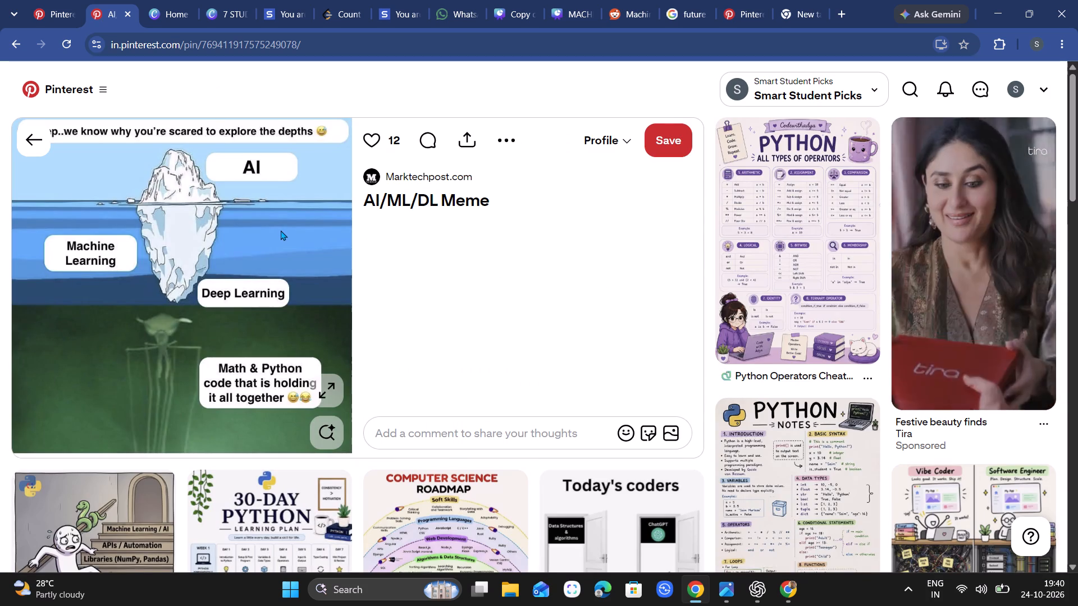
{"action": "scroll", "coordinate": [281, 230], "scroll_direction": "down", "scroll_amount": 1}
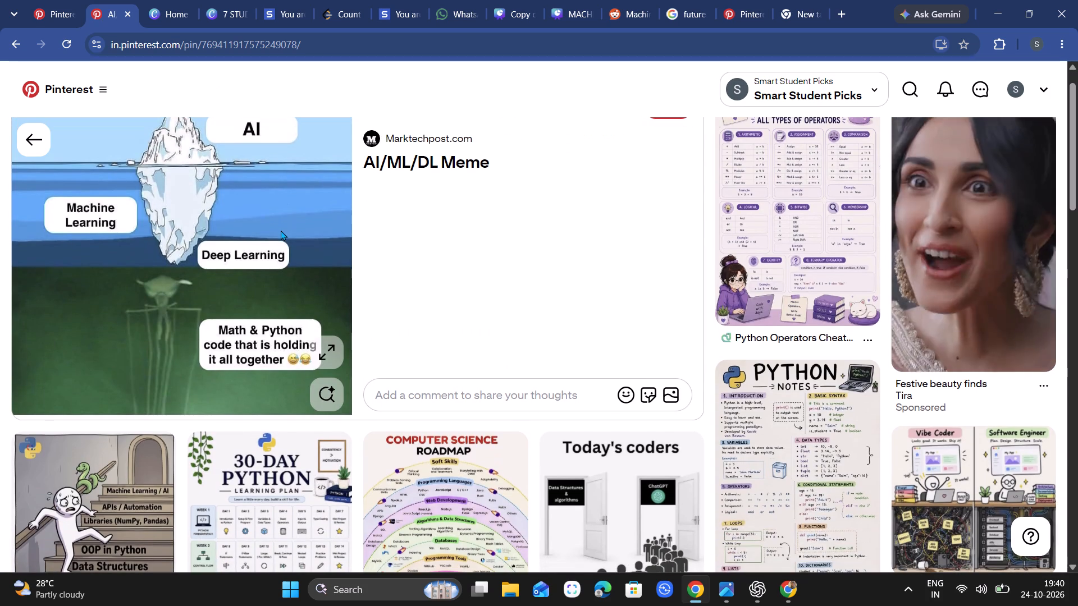
{"action": "scroll", "coordinate": [281, 230], "scroll_direction": "down", "scroll_amount": 1}
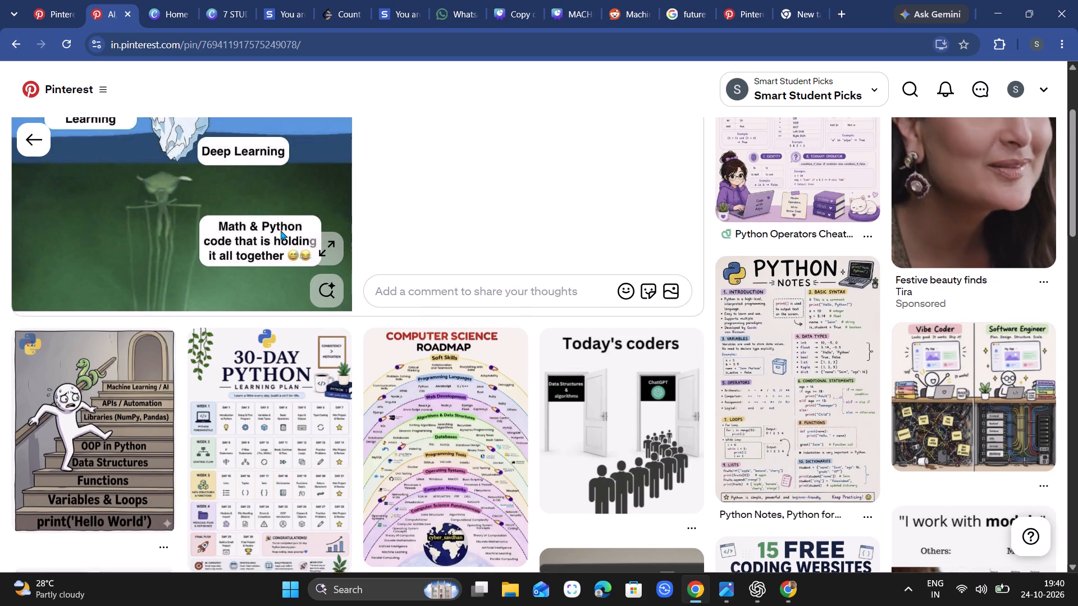
{"action": "scroll", "coordinate": [281, 230], "scroll_direction": "up", "scroll_amount": 3}
{"action": "right_click", "coordinate": [281, 228]}
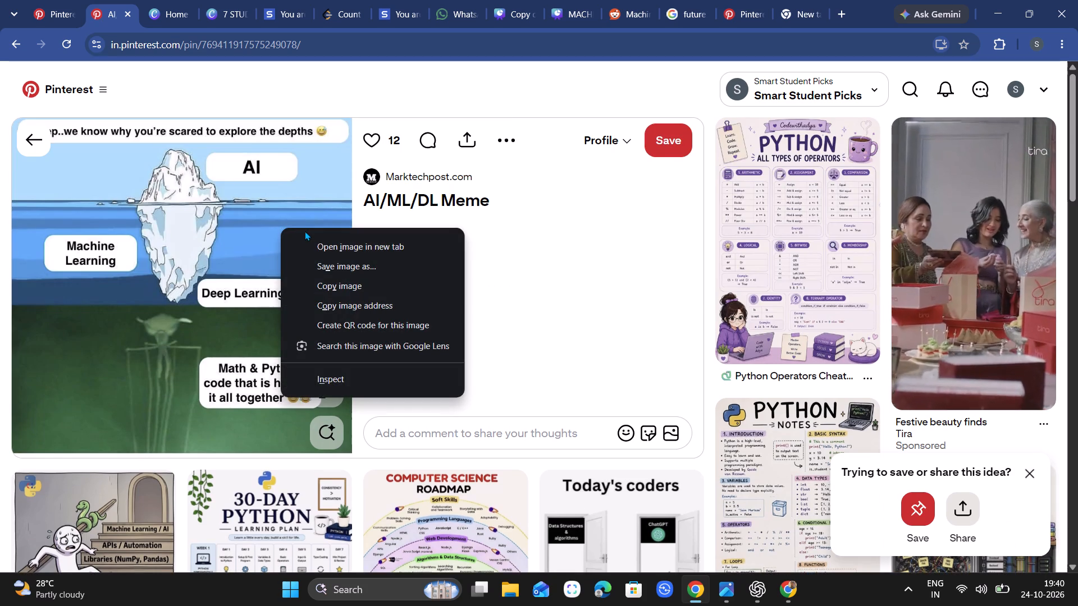
{"action": "left_click", "coordinate": [331, 286]}
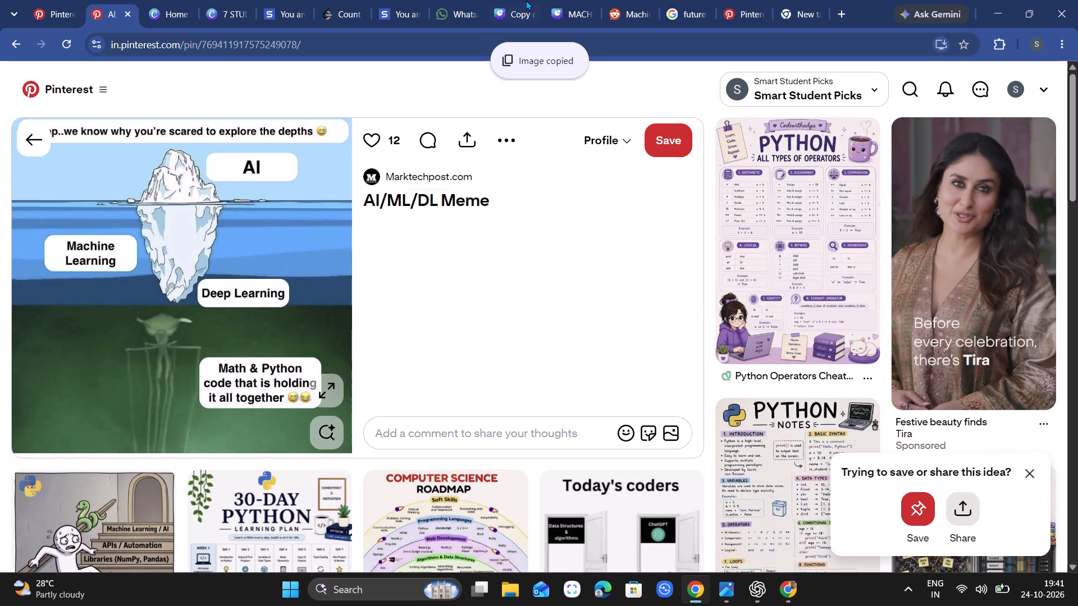
Switch to the Canva presentation copy and move the Chat GPT, Wikipedia and Encyclopedia meme to the left half of page 15.
{"action": "left_click", "coordinate": [515, 12]}
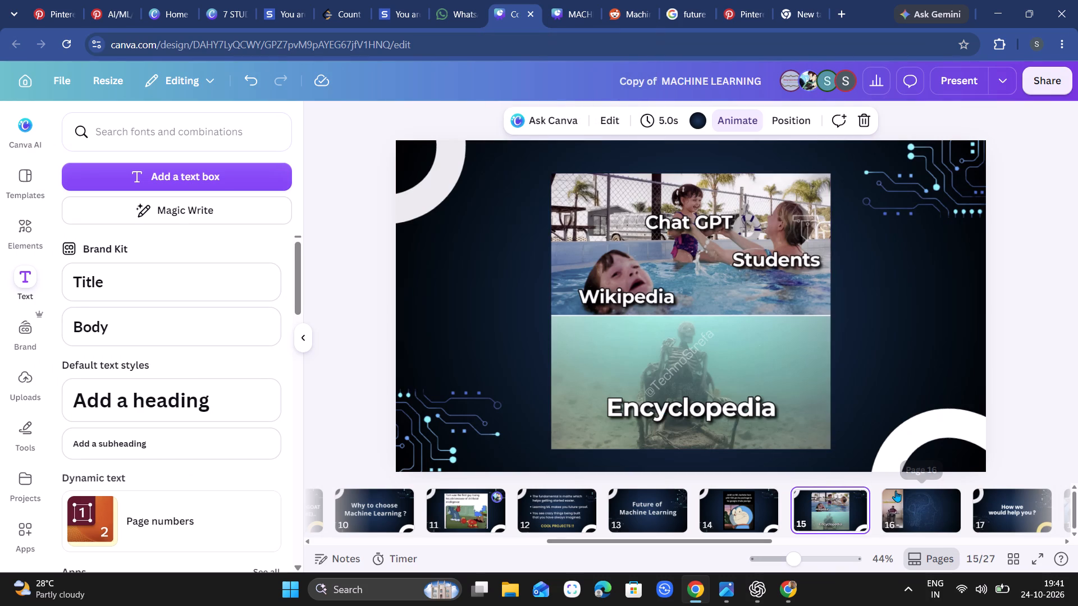
{"action": "left_click", "coordinate": [716, 393]}
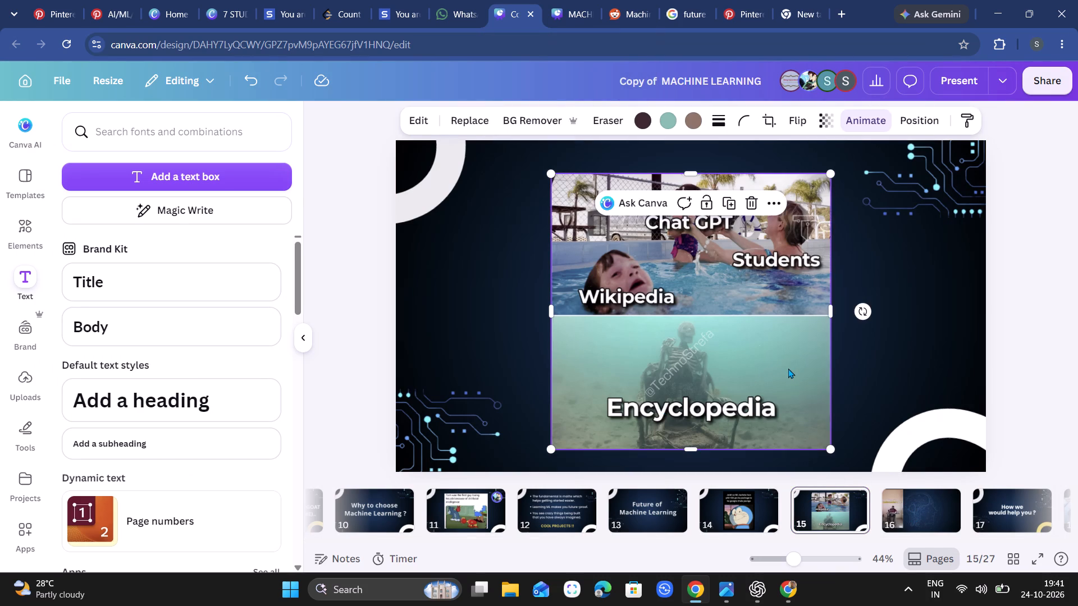
{"action": "left_click_drag", "start_coordinate": [788, 368], "coordinate": [669, 361]}
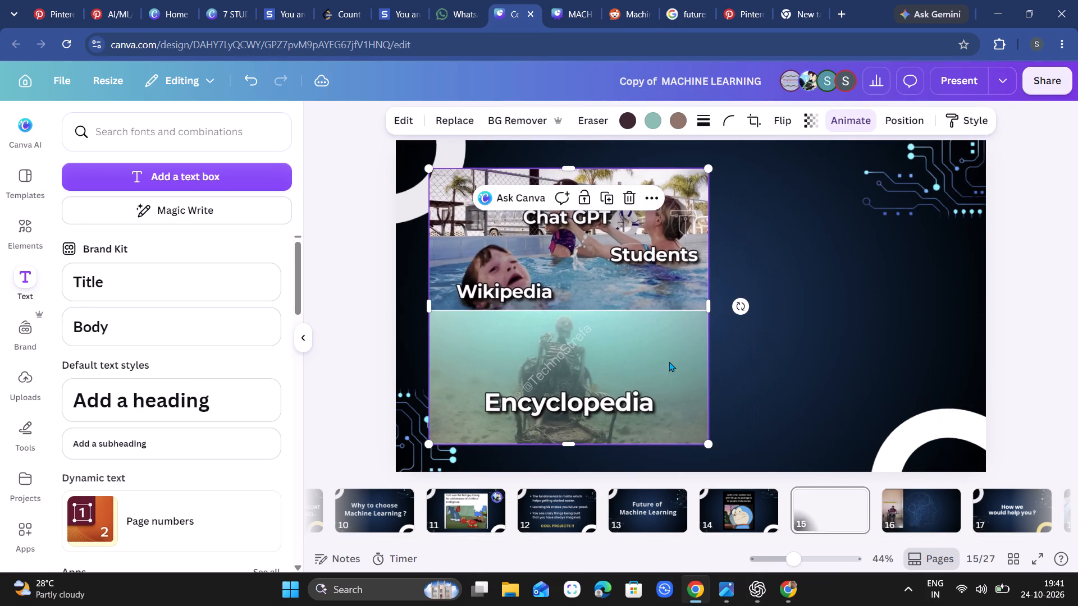
{"action": "left_click", "coordinate": [878, 313]}
{"action": "key", "text": "ctrl+v"}
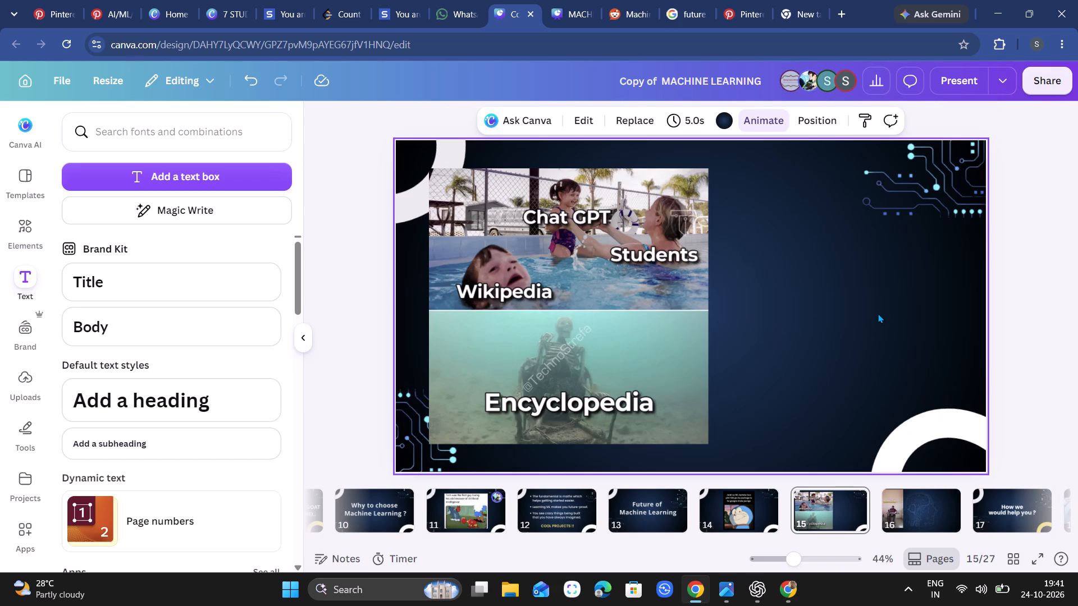
{"action": "left_click_drag", "start_coordinate": [750, 315], "coordinate": [899, 290]}
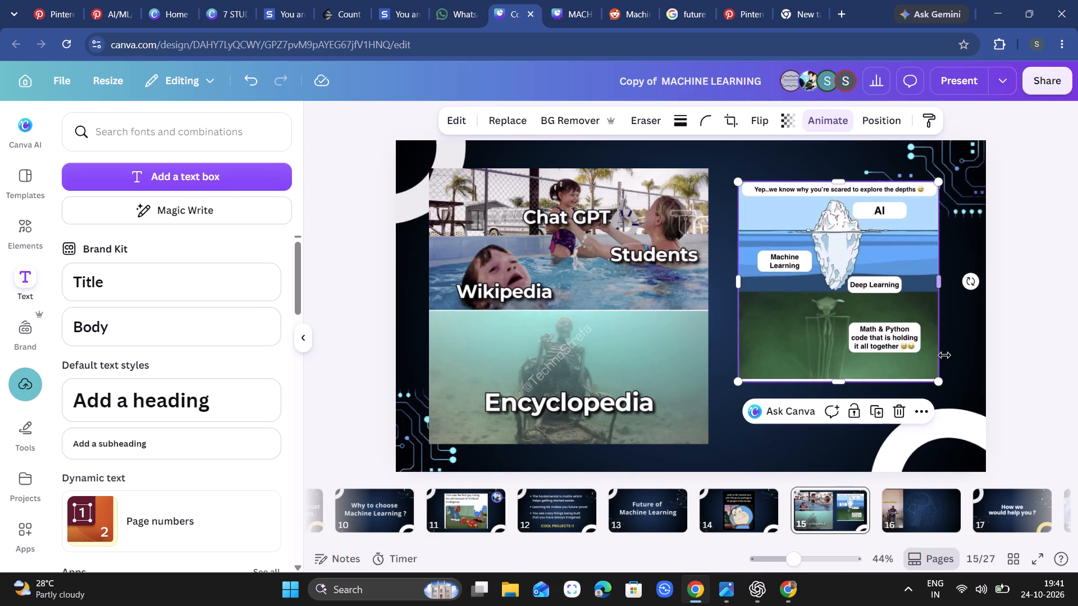
{"action": "left_click_drag", "start_coordinate": [938, 379], "coordinate": [952, 446]}
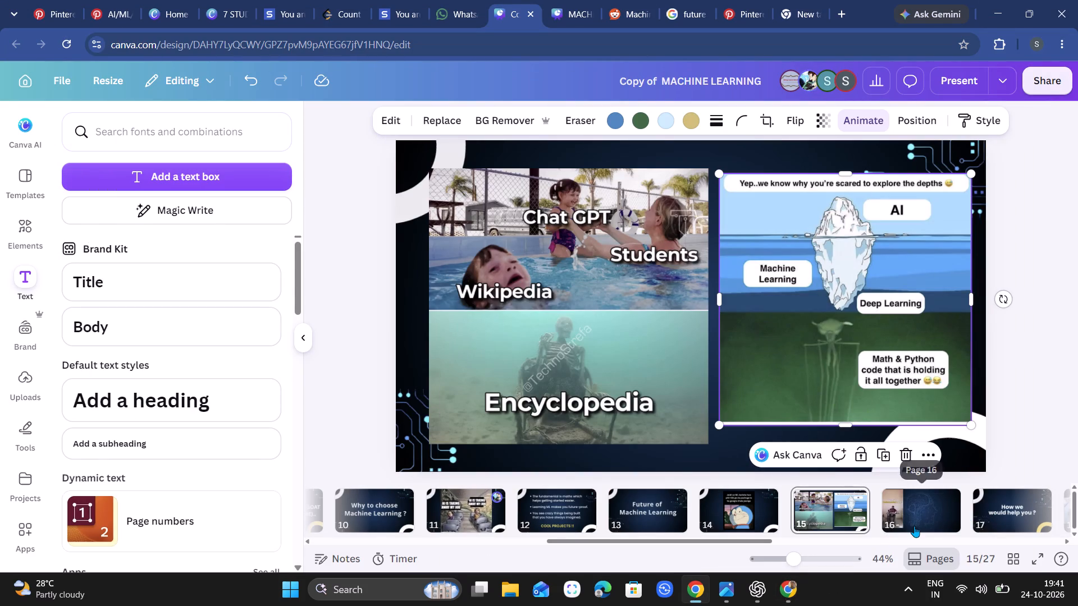
{"action": "left_click", "coordinate": [527, 388]}
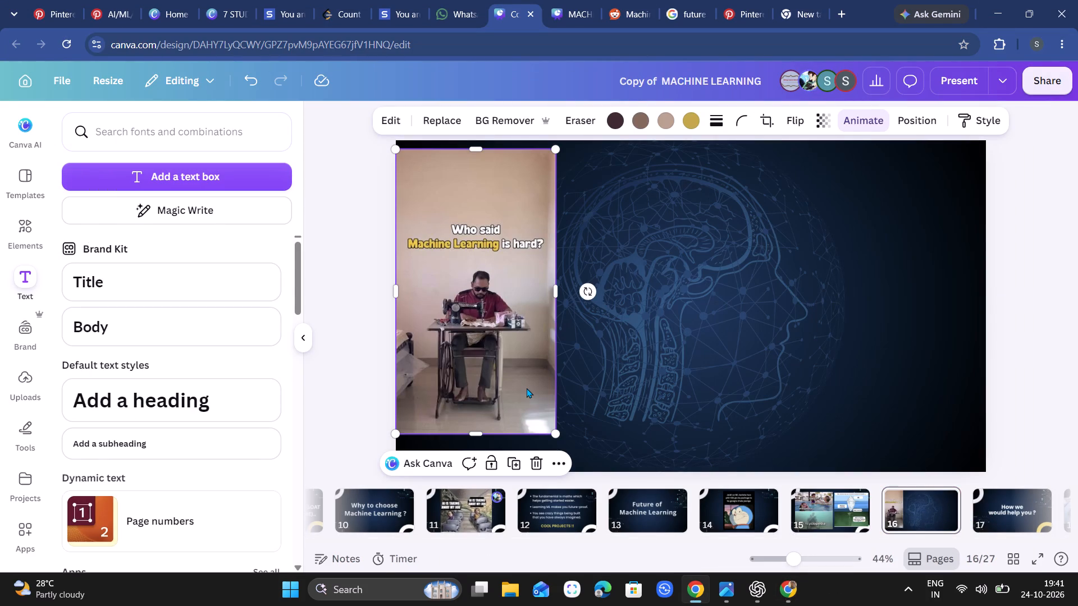
{"action": "left_click", "coordinate": [534, 467]}
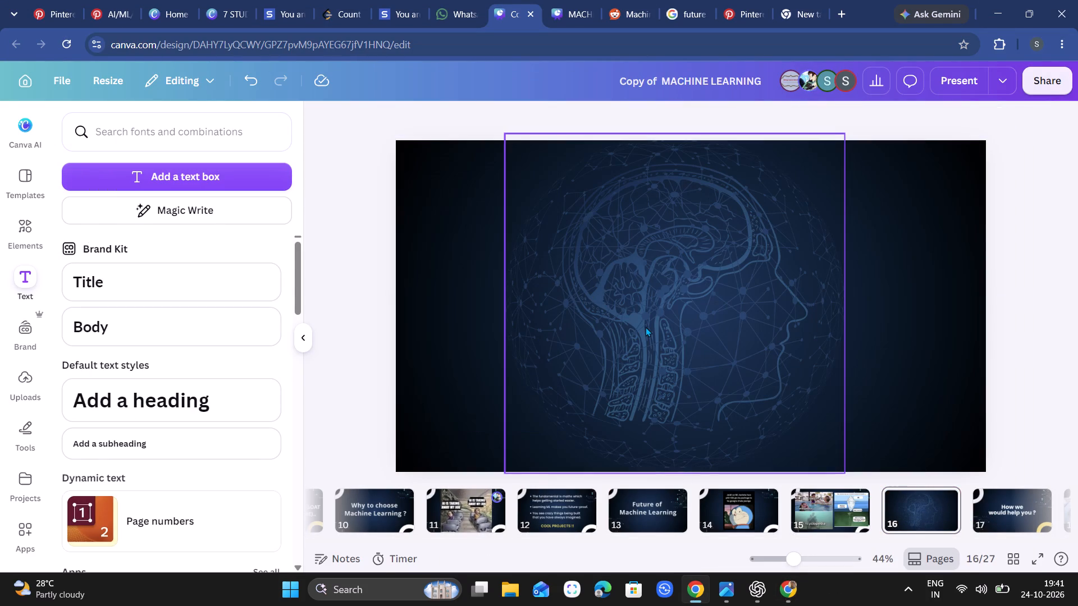
Paste the copied "Future of Machine Learning" infographic onto the brain-graphic slide and enlarge it slightly.
{"action": "key", "text": "ctrl+v"}
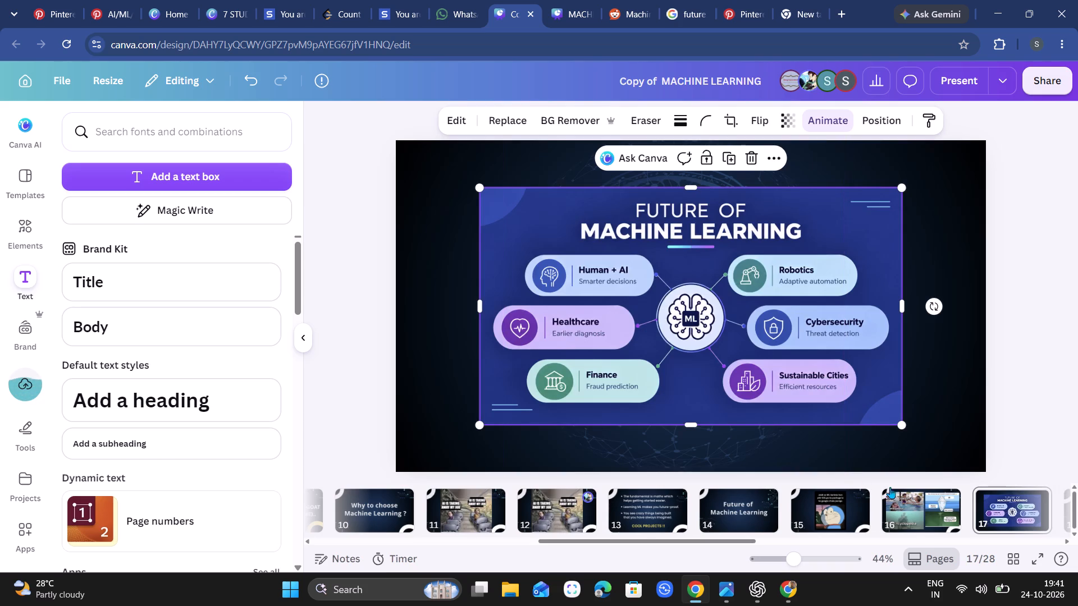
{"action": "scroll", "coordinate": [924, 500], "scroll_direction": "up", "scroll_amount": 1}
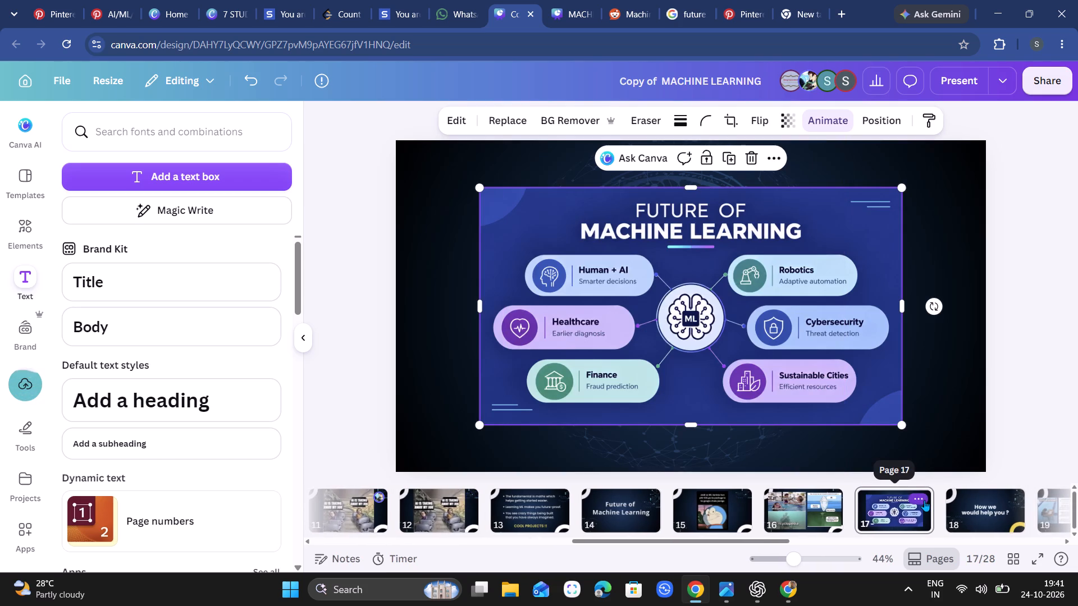
{"action": "scroll", "coordinate": [924, 500], "scroll_direction": "up", "scroll_amount": 1}
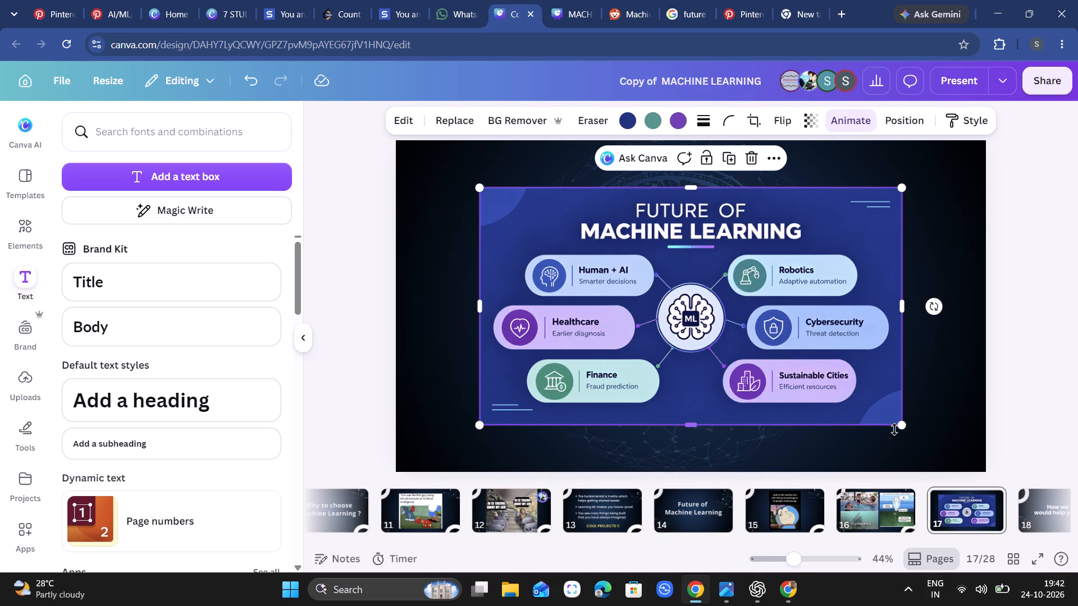
{"action": "left_click_drag", "start_coordinate": [899, 429], "coordinate": [935, 434]}
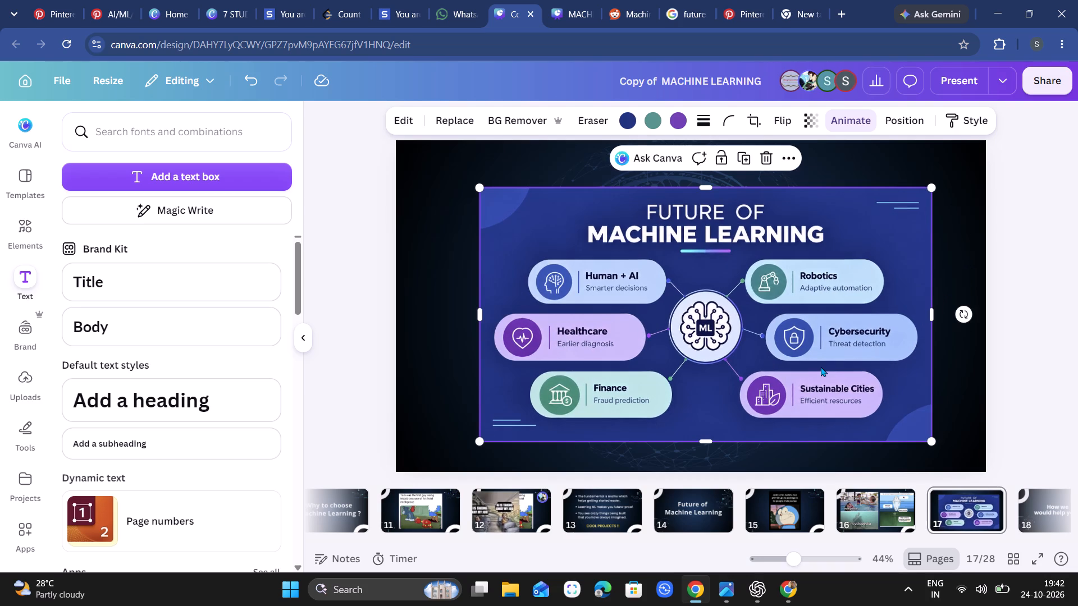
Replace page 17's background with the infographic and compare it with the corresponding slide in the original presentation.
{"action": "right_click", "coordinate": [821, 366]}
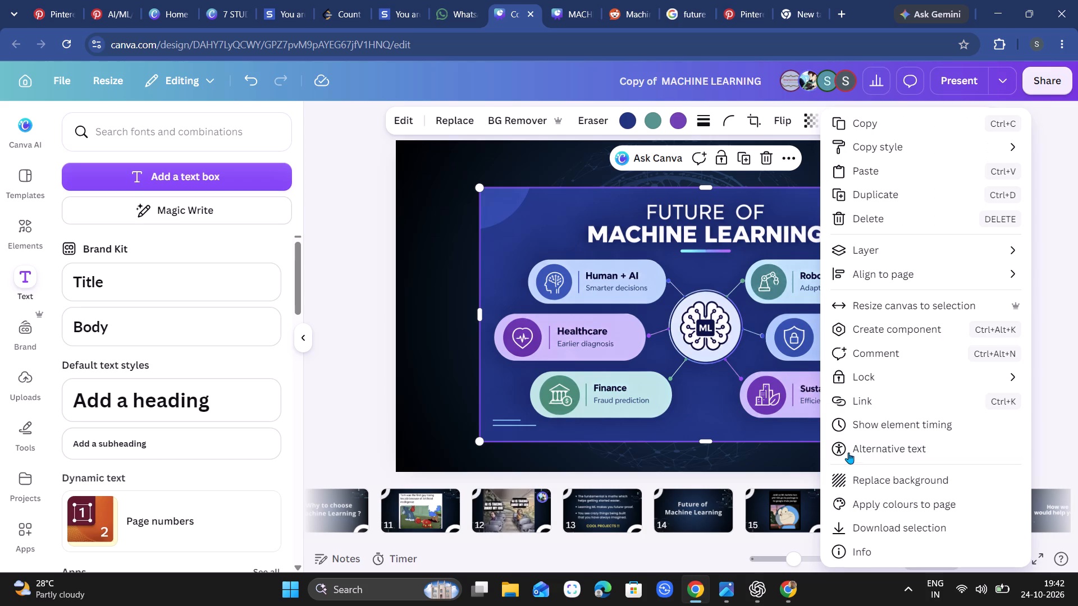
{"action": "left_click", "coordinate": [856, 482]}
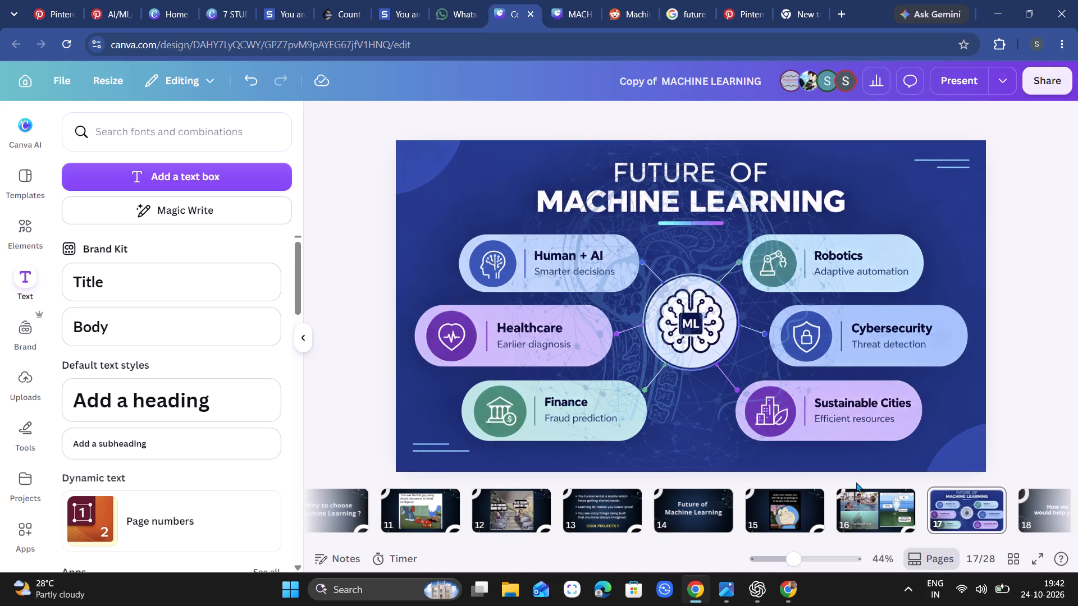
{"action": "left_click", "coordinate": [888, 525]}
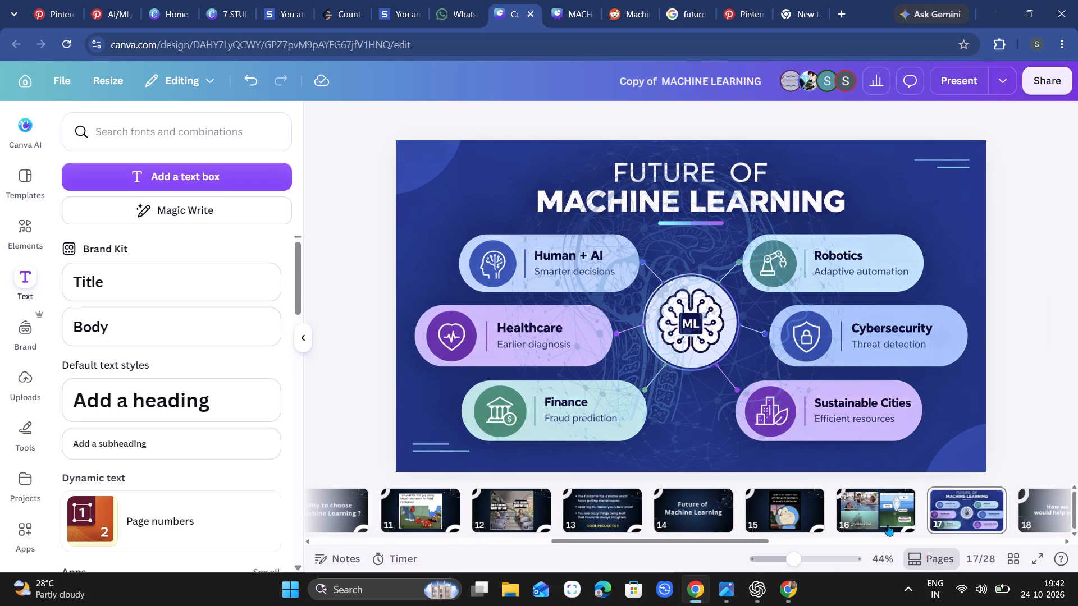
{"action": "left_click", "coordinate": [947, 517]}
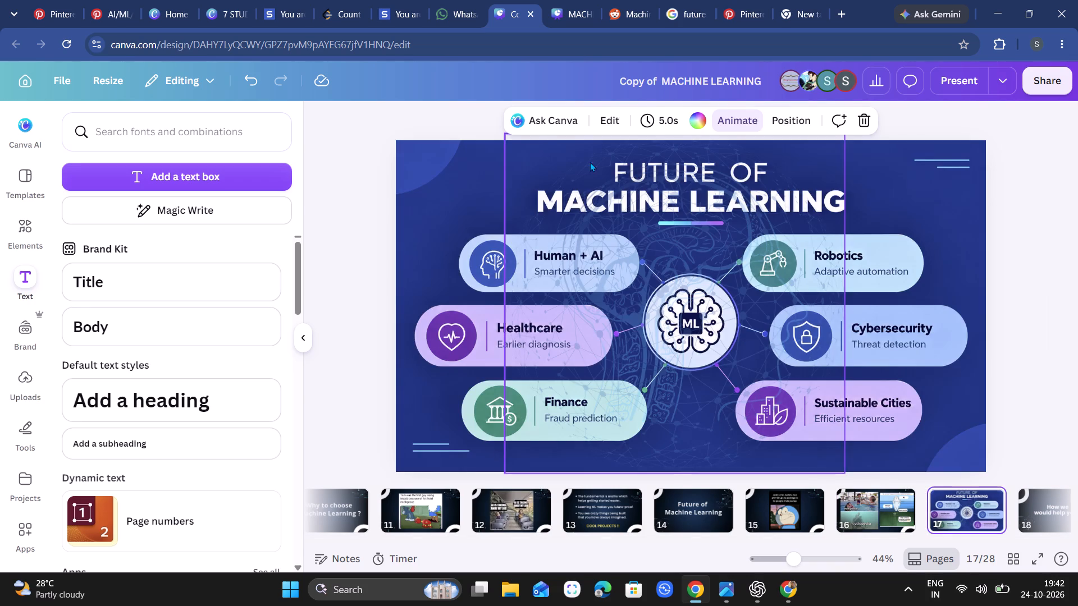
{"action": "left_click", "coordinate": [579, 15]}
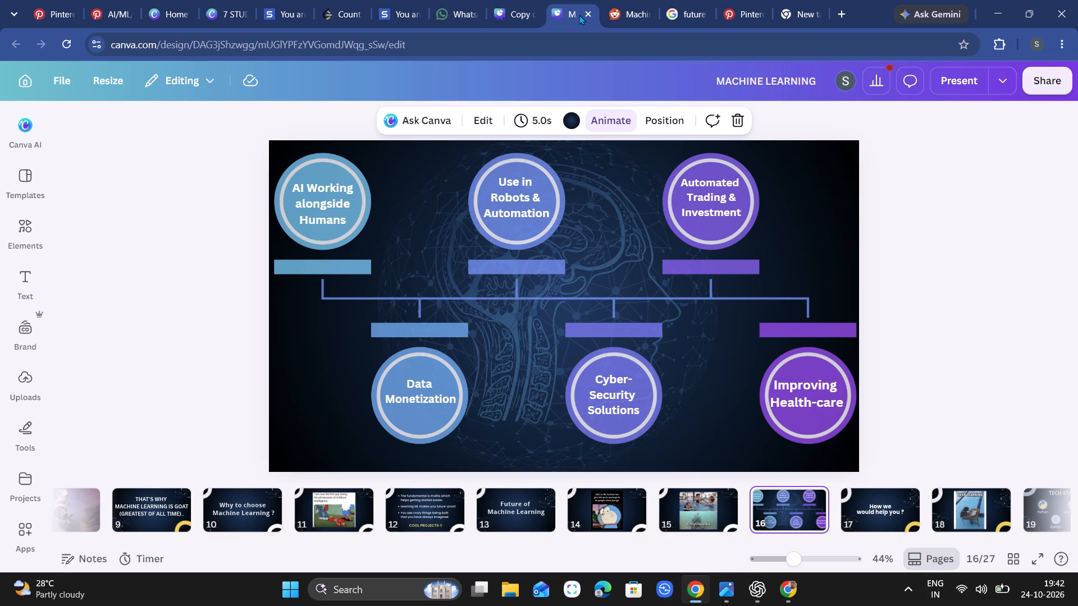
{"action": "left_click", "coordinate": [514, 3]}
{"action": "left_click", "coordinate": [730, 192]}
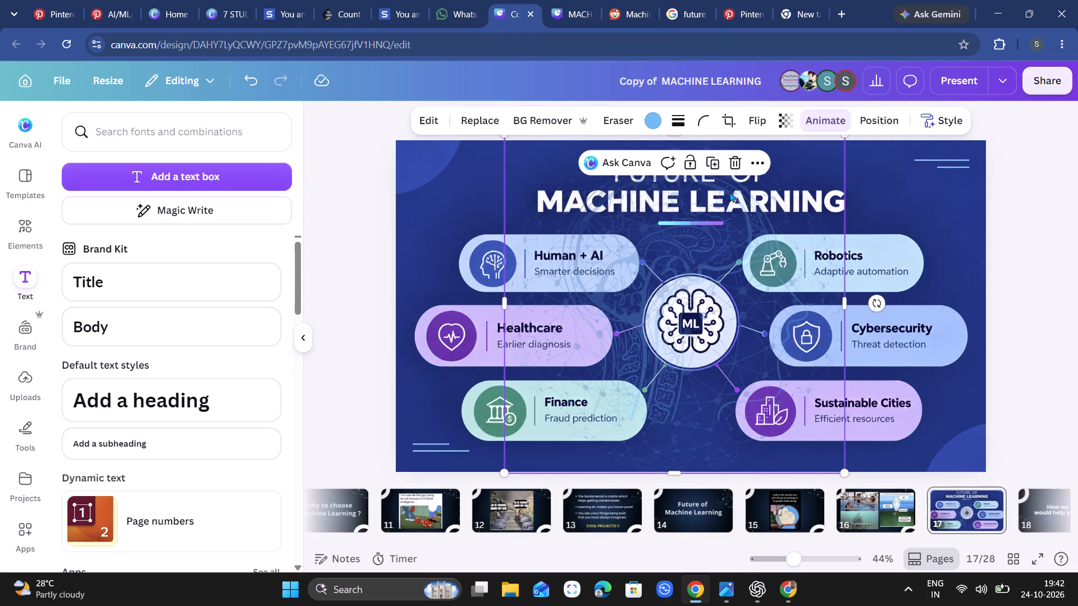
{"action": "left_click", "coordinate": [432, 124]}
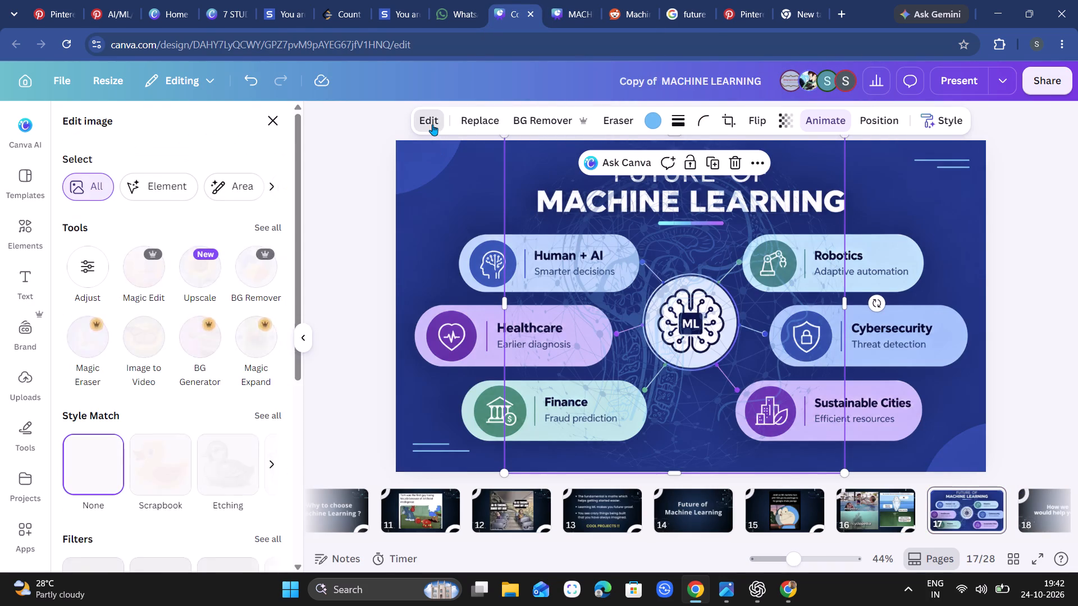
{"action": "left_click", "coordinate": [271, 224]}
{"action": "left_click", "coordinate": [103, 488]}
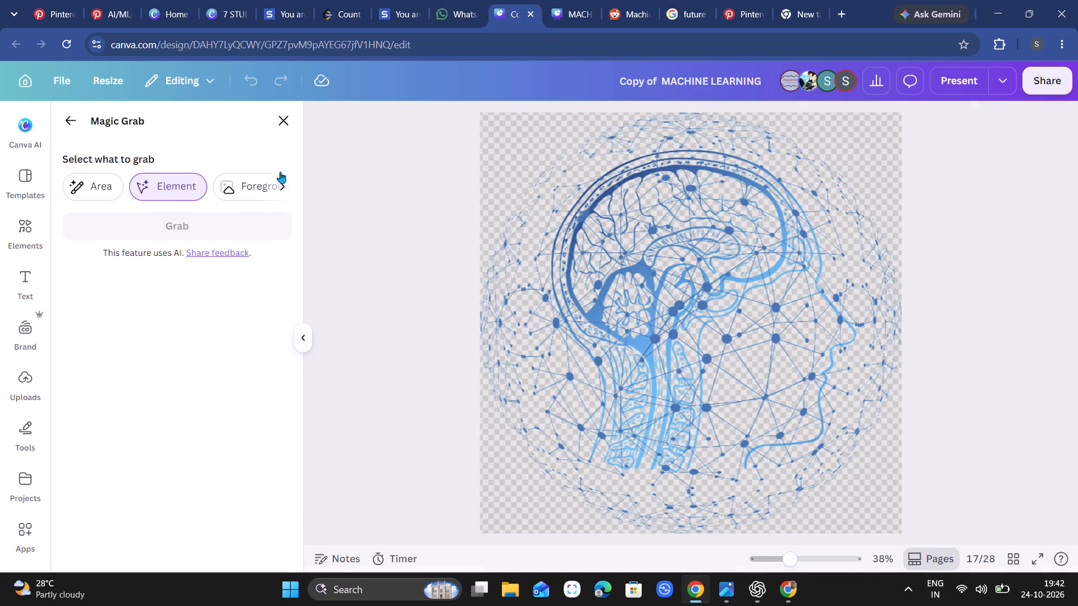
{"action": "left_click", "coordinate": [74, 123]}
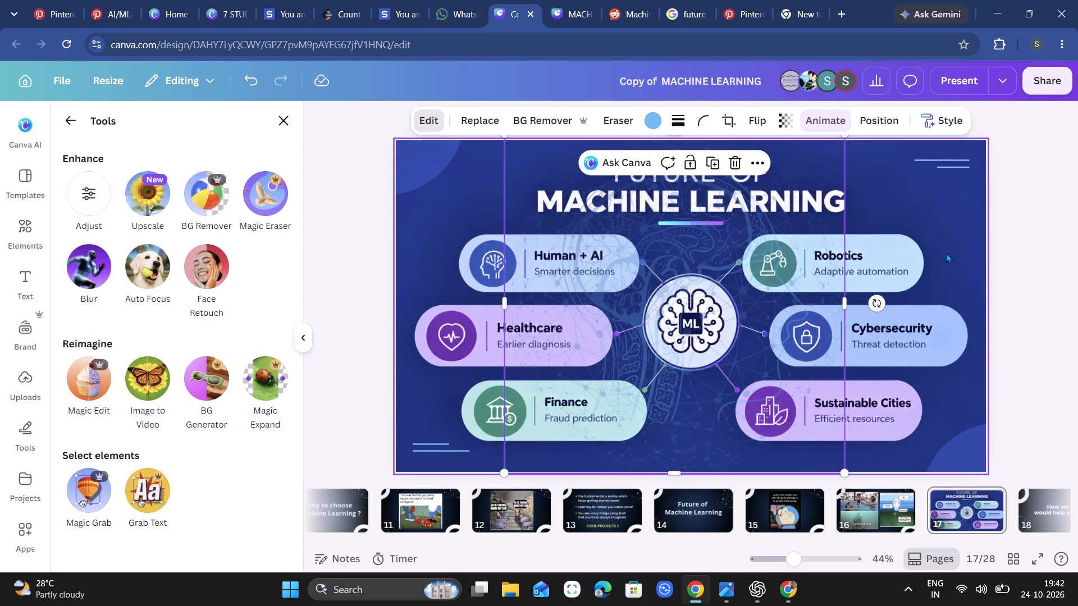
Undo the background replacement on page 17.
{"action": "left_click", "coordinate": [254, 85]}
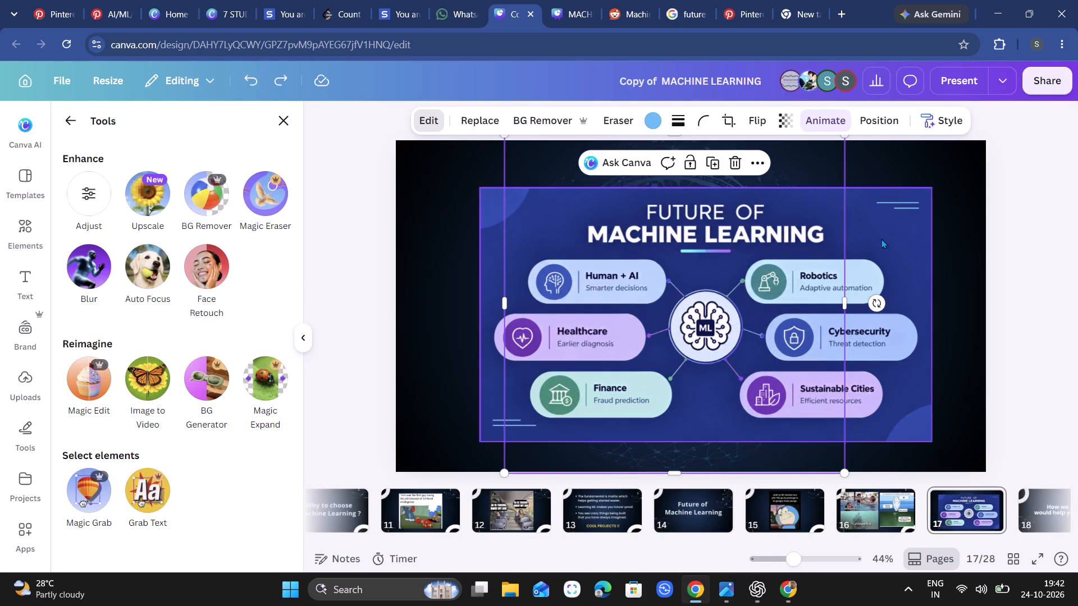
{"action": "left_click", "coordinate": [912, 242]}
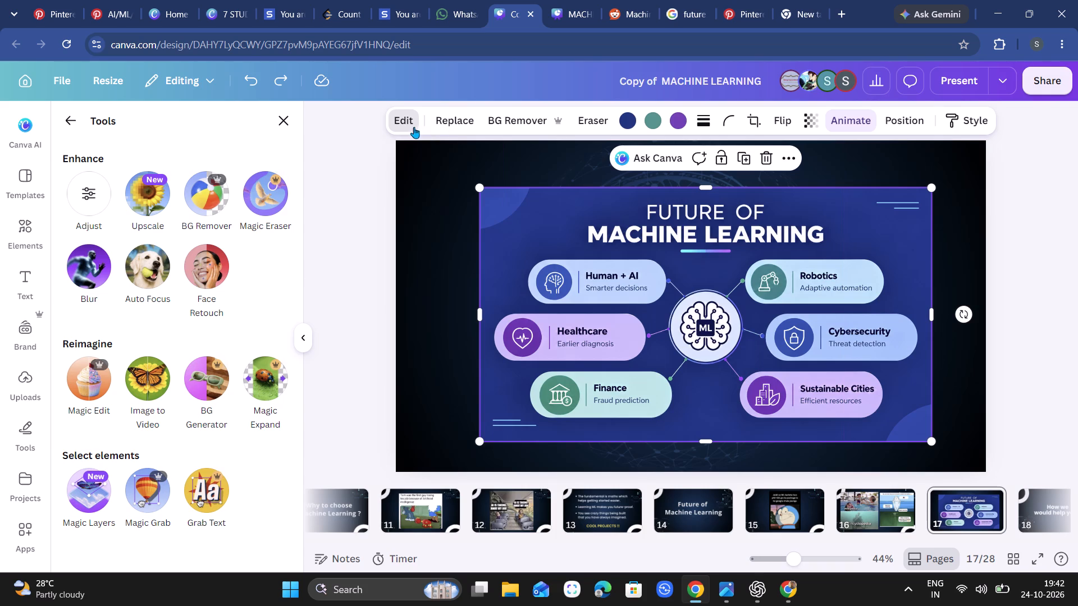
{"action": "left_click", "coordinate": [408, 113]}
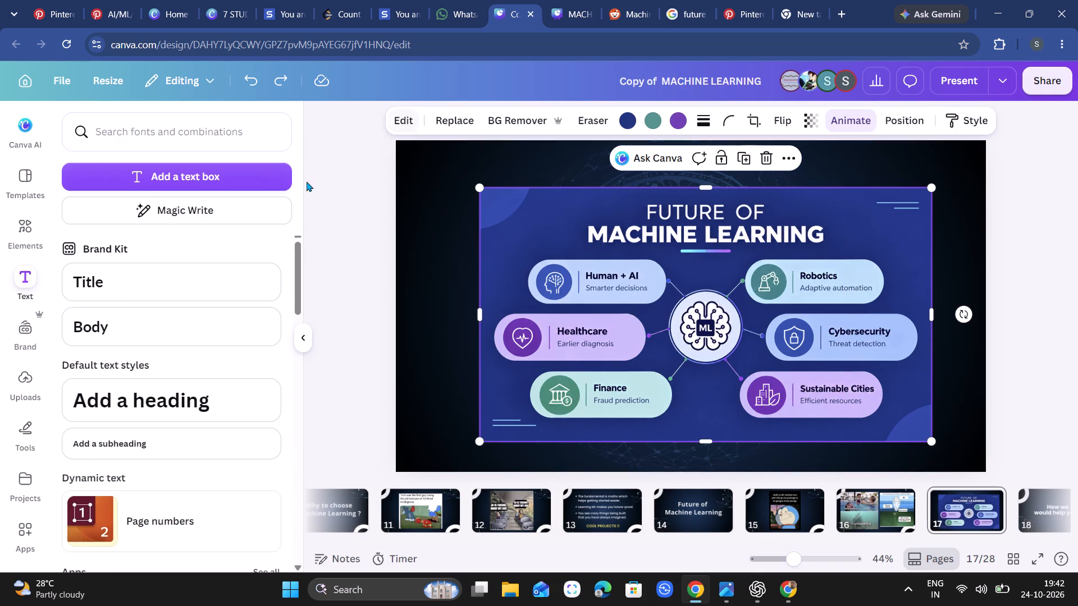
{"action": "left_click", "coordinate": [404, 125]}
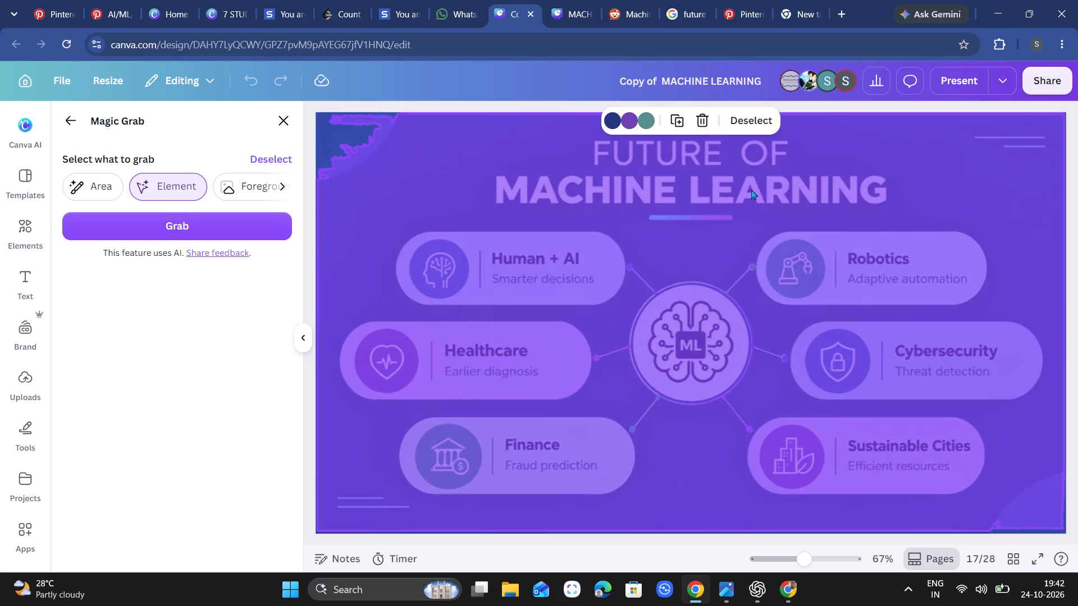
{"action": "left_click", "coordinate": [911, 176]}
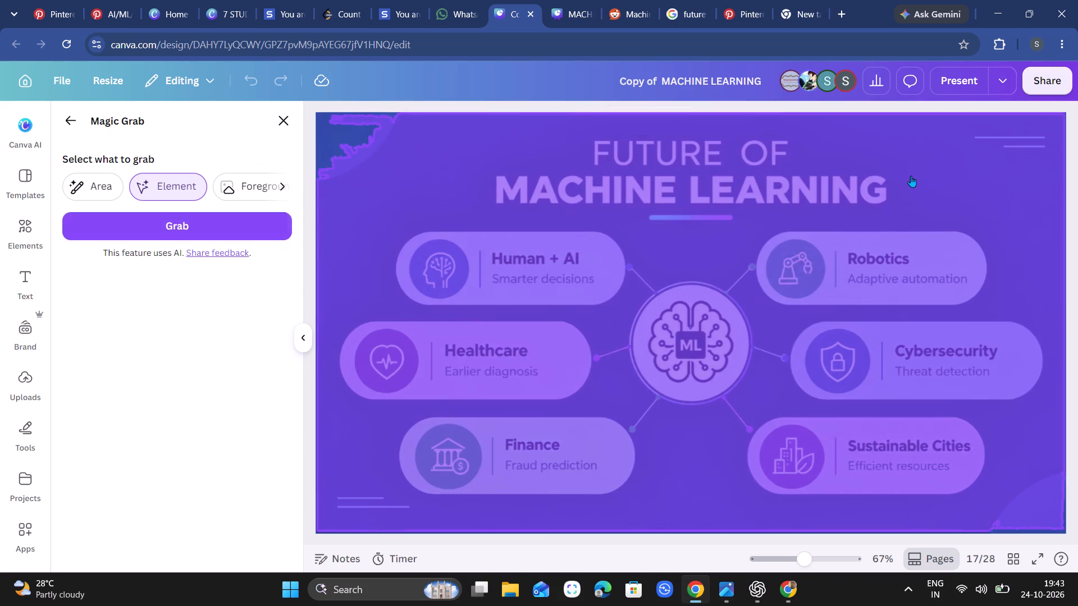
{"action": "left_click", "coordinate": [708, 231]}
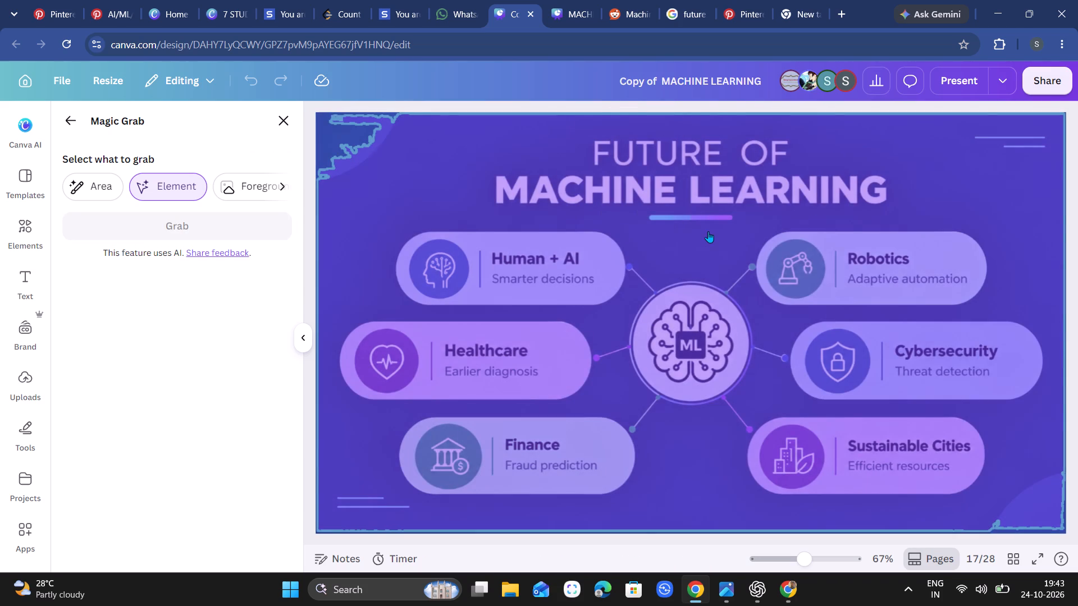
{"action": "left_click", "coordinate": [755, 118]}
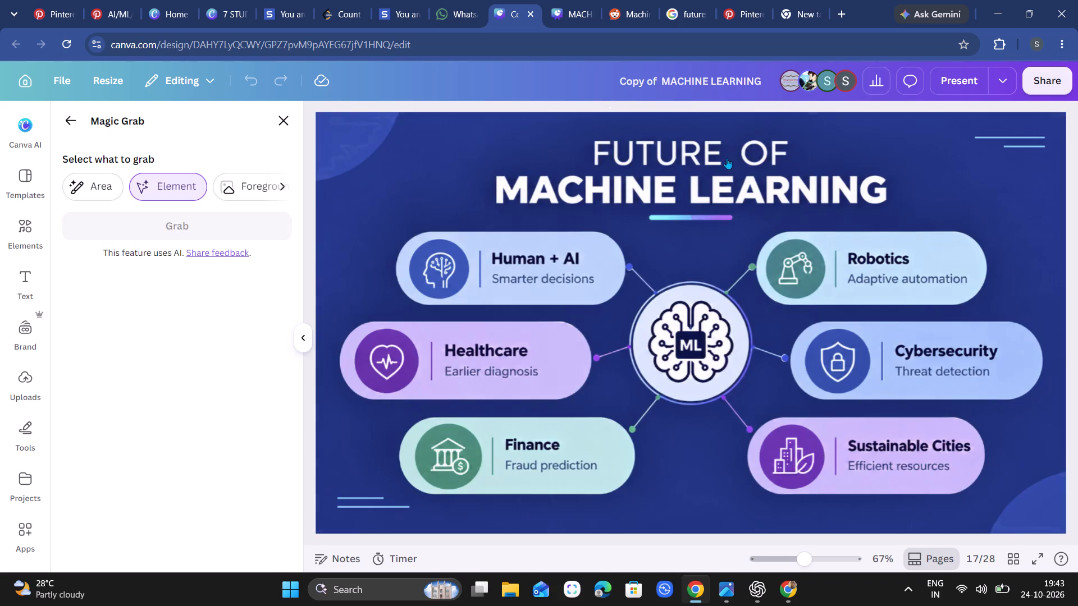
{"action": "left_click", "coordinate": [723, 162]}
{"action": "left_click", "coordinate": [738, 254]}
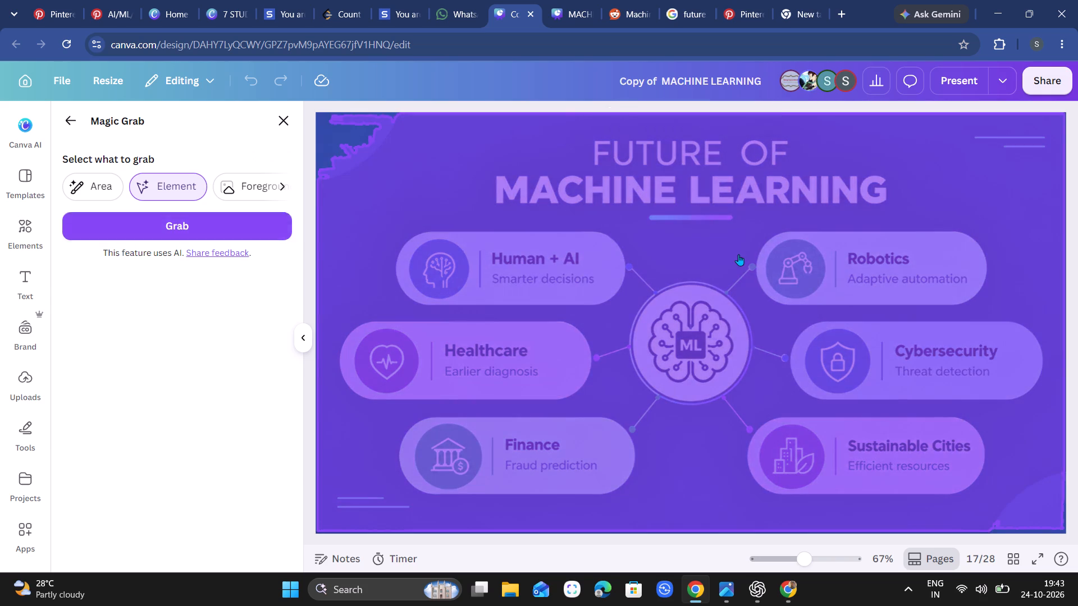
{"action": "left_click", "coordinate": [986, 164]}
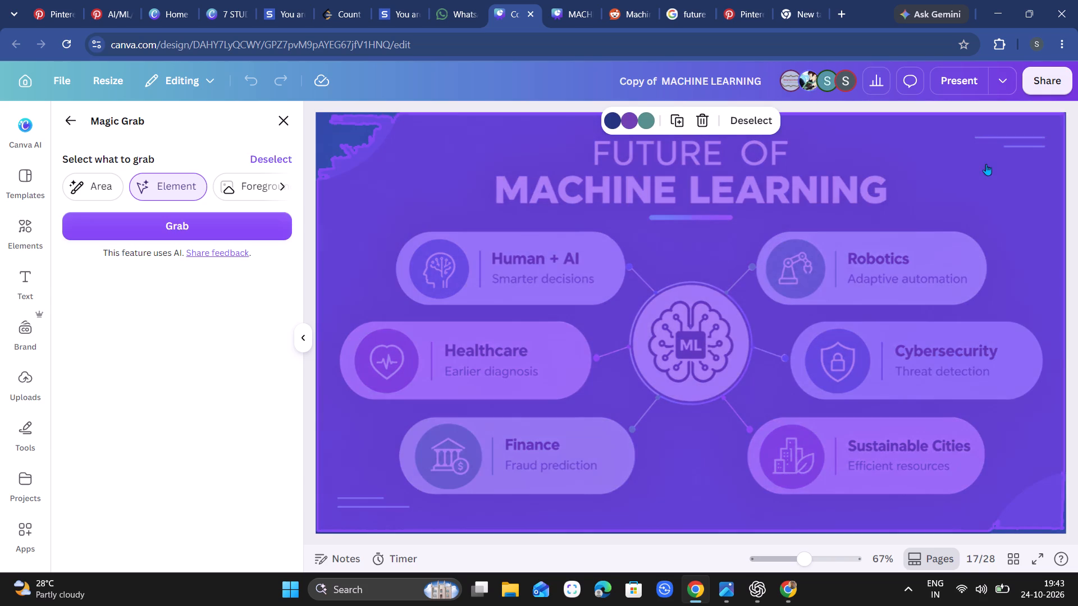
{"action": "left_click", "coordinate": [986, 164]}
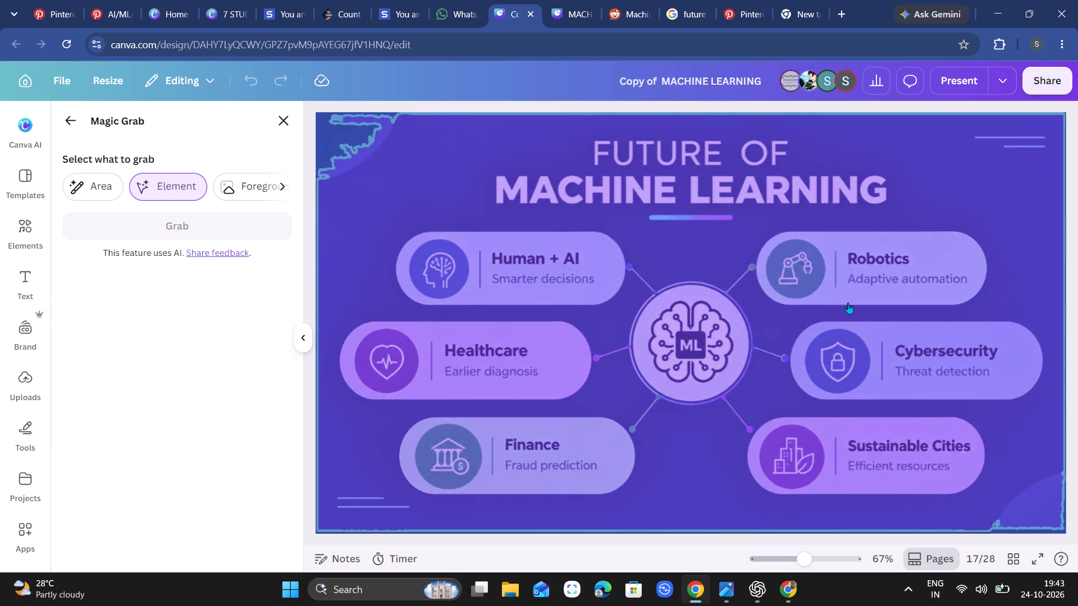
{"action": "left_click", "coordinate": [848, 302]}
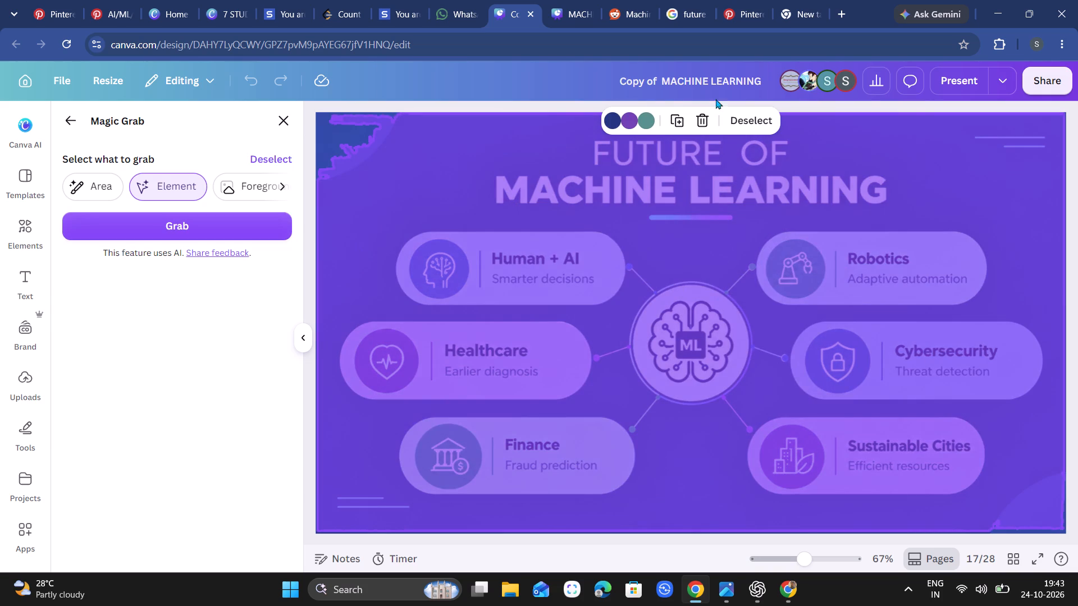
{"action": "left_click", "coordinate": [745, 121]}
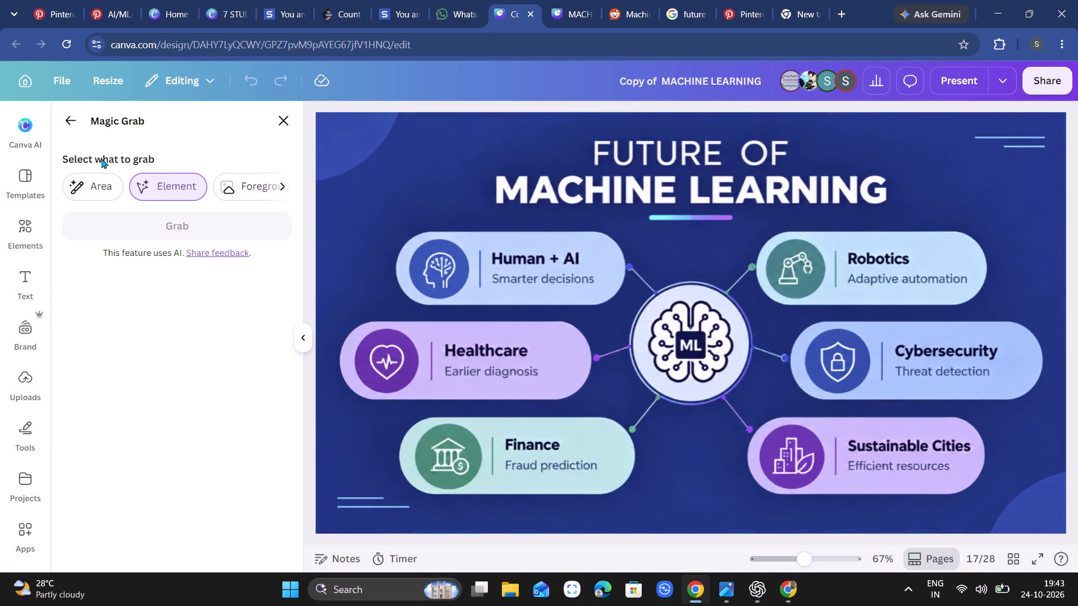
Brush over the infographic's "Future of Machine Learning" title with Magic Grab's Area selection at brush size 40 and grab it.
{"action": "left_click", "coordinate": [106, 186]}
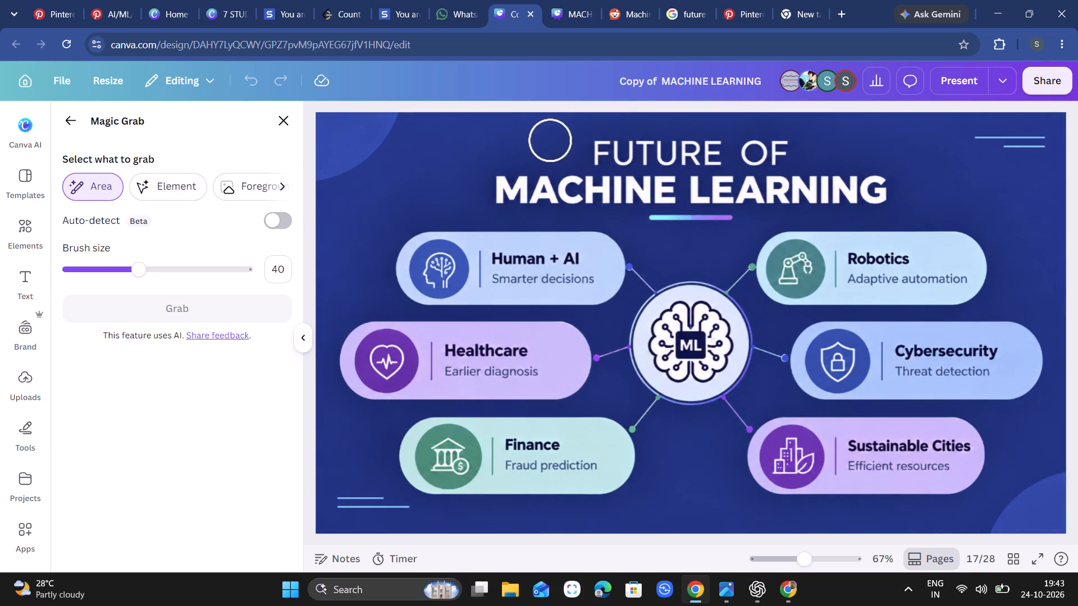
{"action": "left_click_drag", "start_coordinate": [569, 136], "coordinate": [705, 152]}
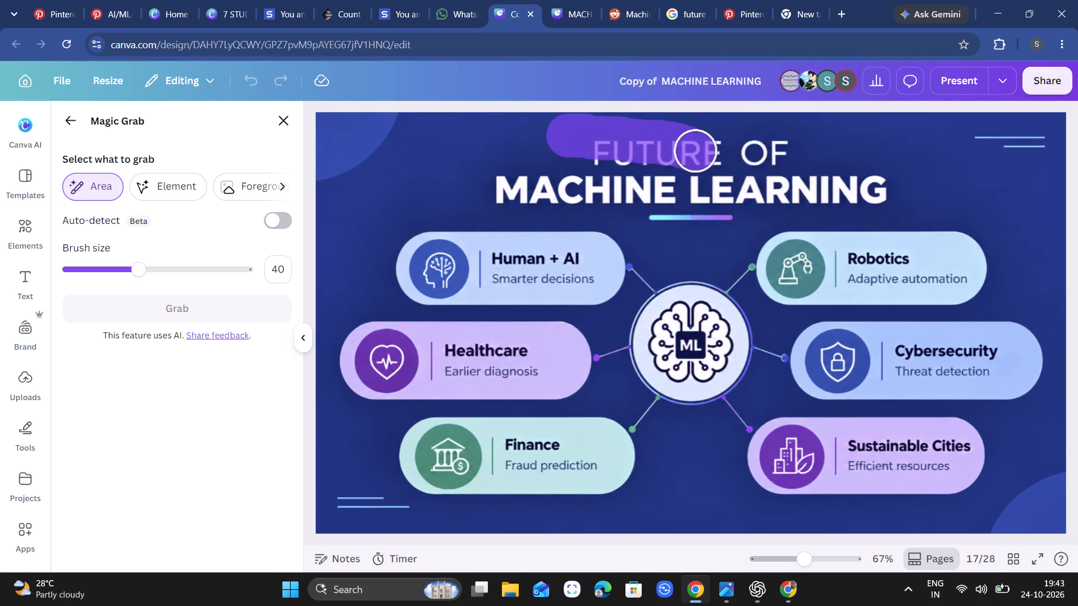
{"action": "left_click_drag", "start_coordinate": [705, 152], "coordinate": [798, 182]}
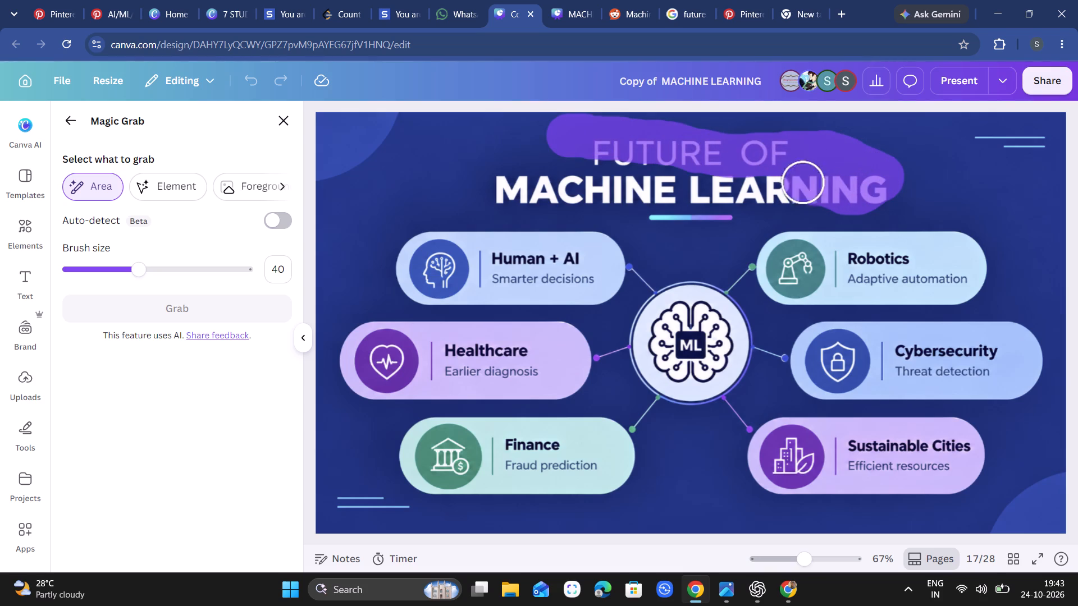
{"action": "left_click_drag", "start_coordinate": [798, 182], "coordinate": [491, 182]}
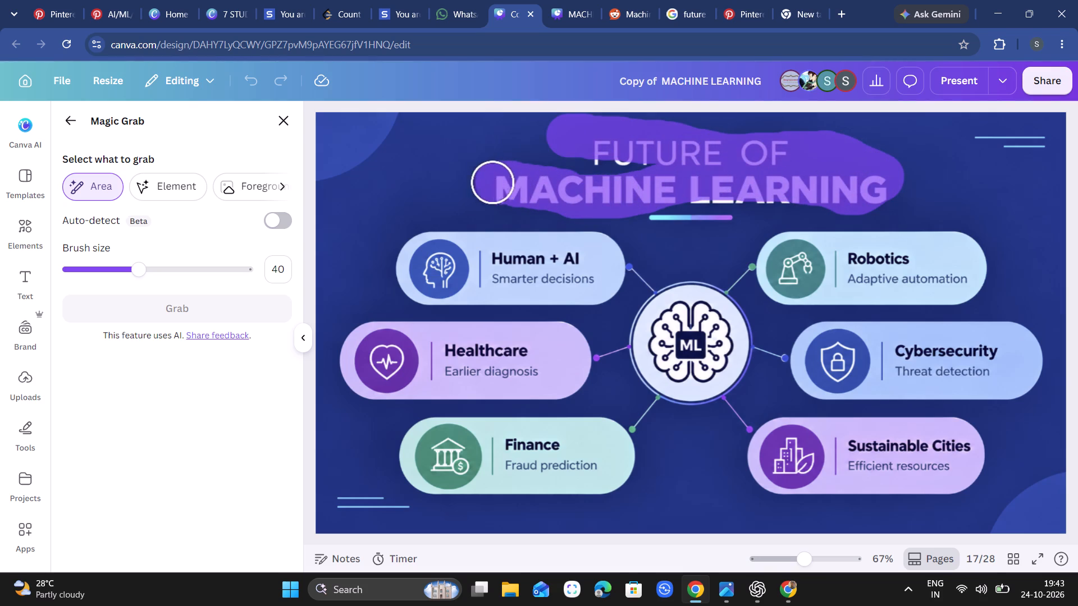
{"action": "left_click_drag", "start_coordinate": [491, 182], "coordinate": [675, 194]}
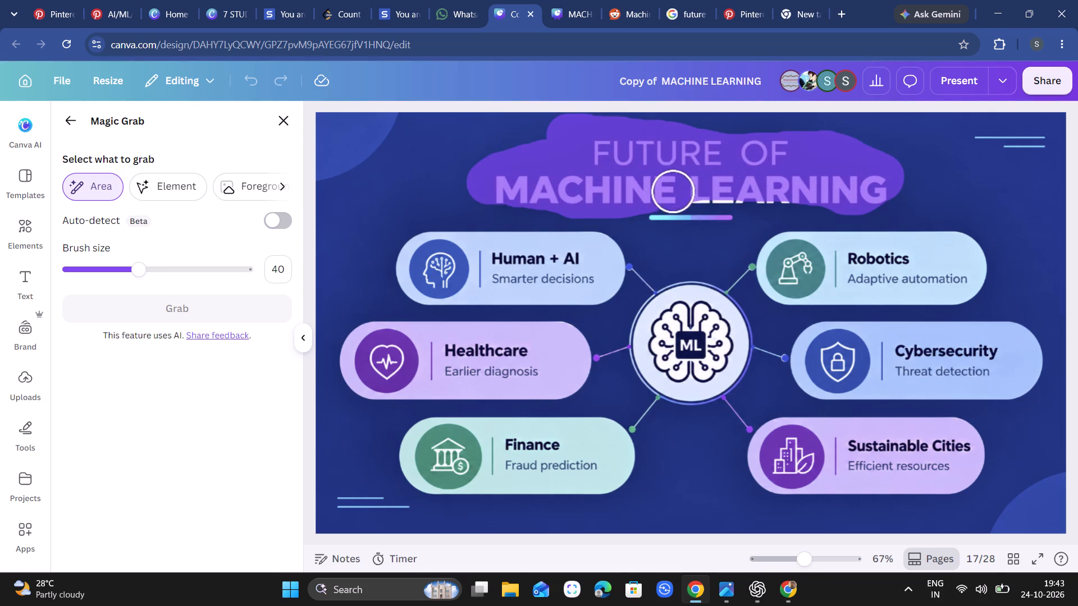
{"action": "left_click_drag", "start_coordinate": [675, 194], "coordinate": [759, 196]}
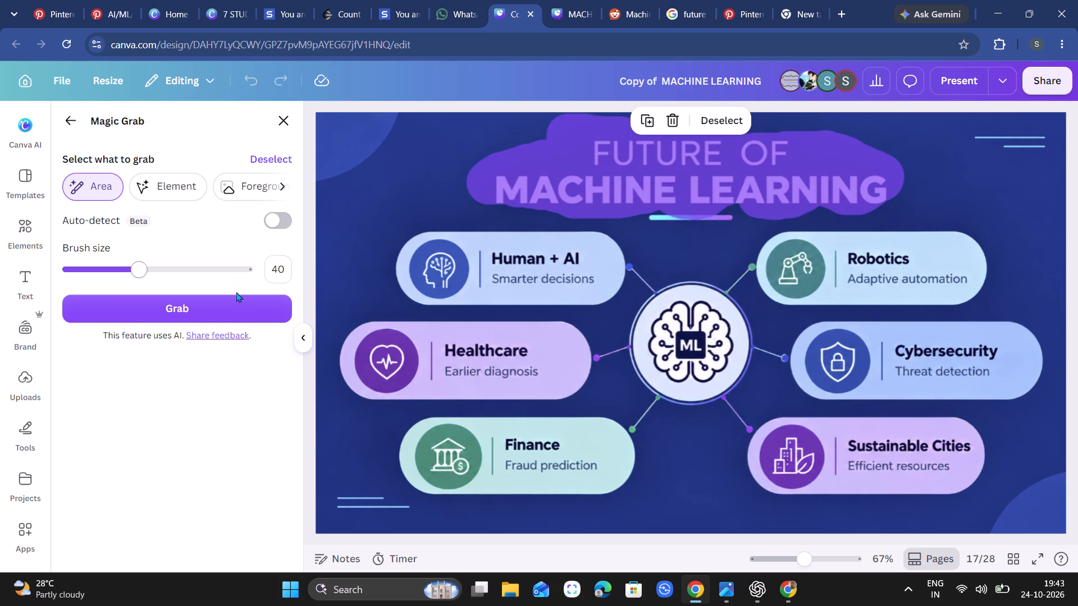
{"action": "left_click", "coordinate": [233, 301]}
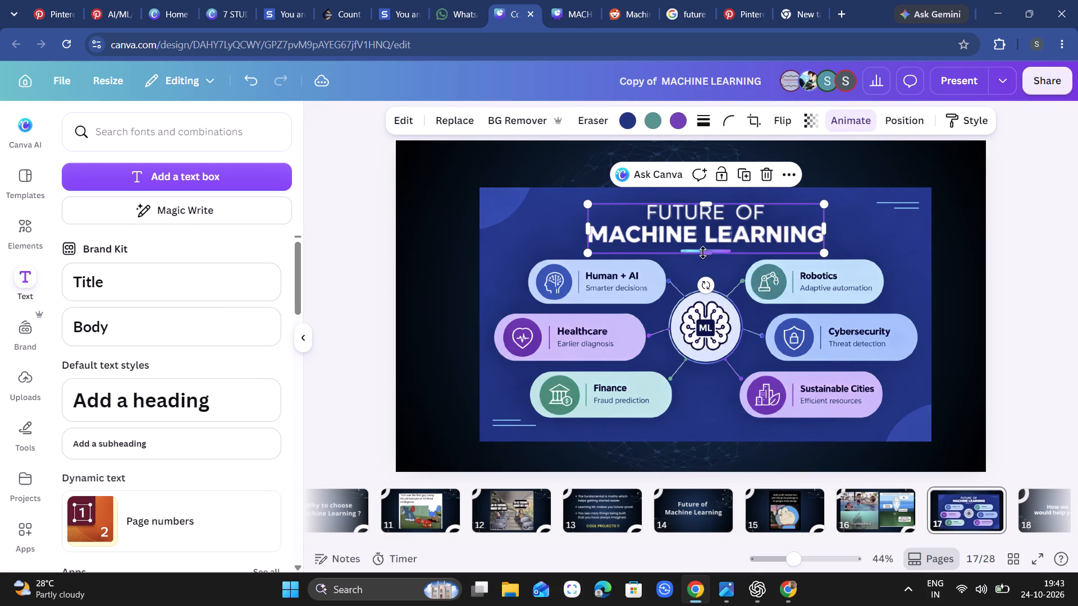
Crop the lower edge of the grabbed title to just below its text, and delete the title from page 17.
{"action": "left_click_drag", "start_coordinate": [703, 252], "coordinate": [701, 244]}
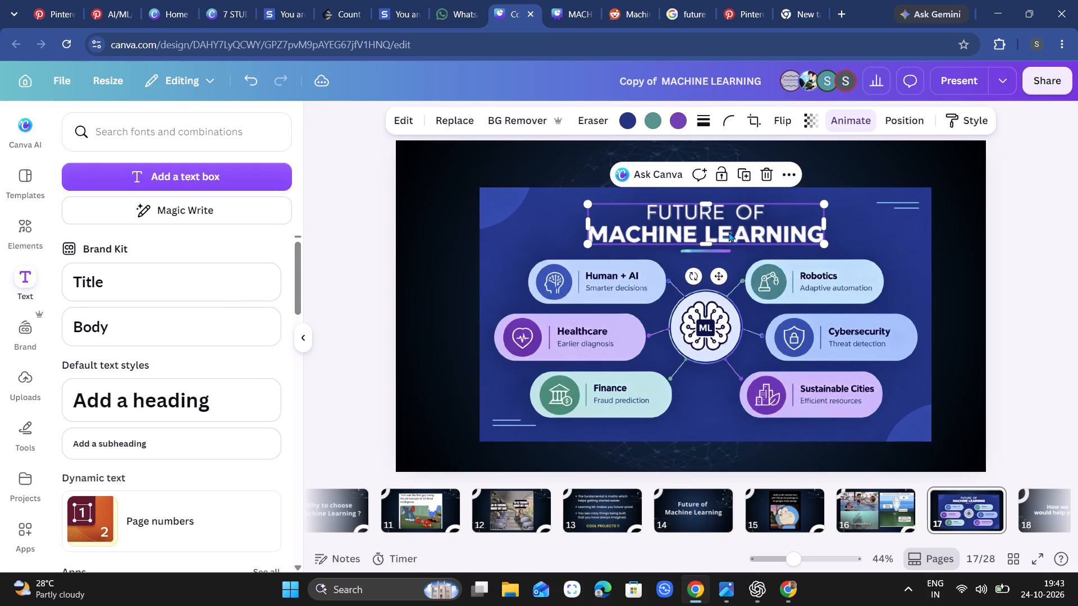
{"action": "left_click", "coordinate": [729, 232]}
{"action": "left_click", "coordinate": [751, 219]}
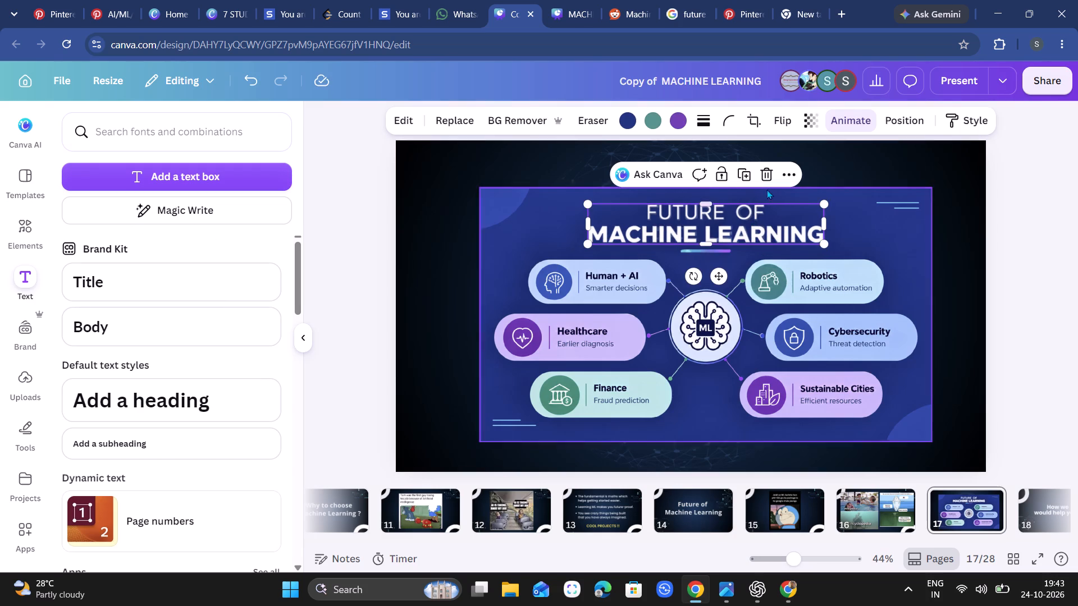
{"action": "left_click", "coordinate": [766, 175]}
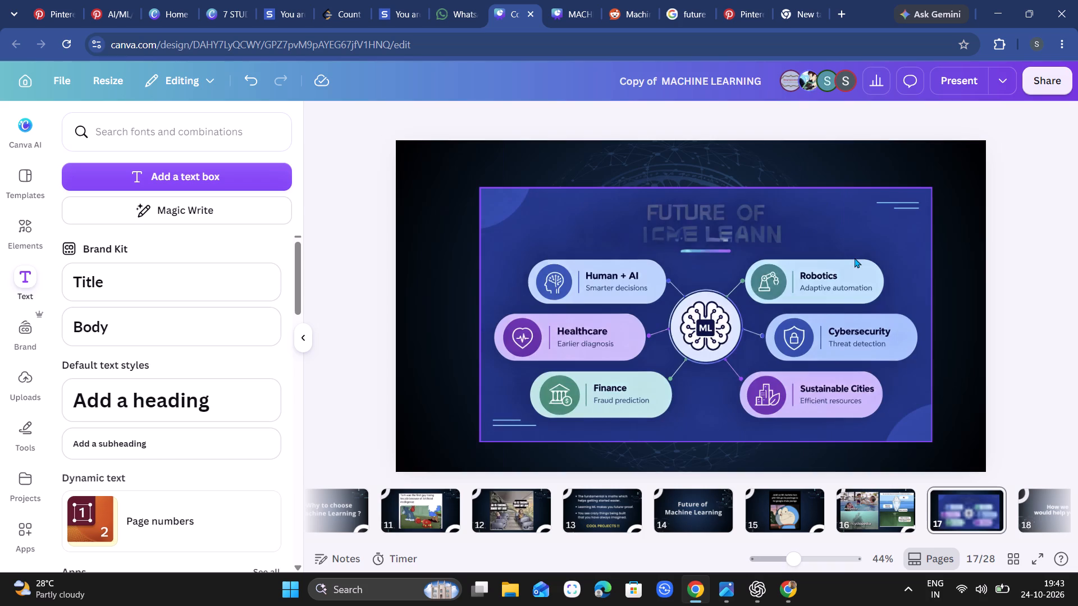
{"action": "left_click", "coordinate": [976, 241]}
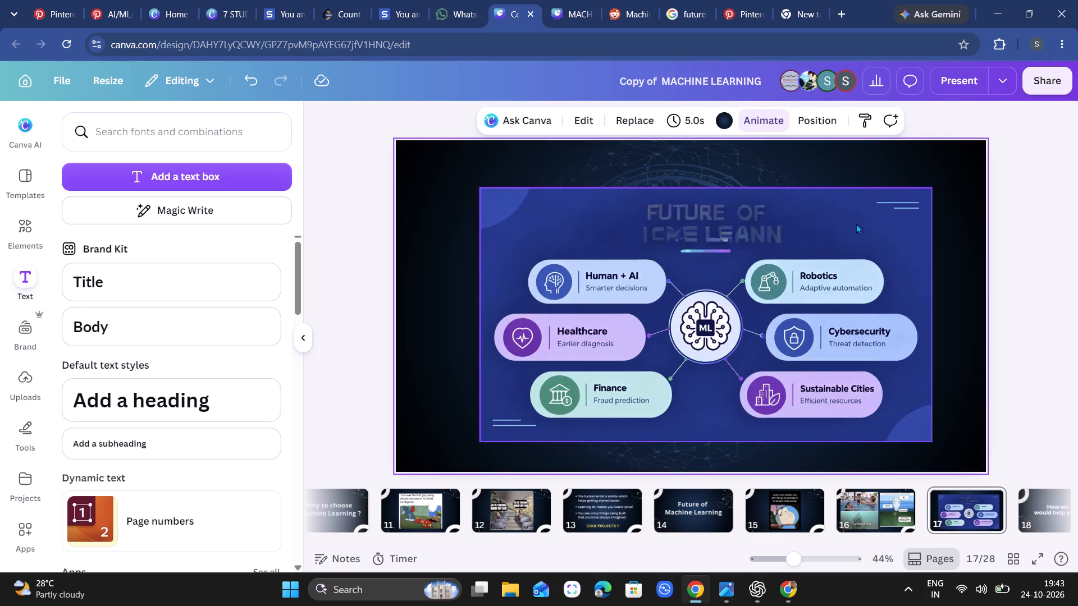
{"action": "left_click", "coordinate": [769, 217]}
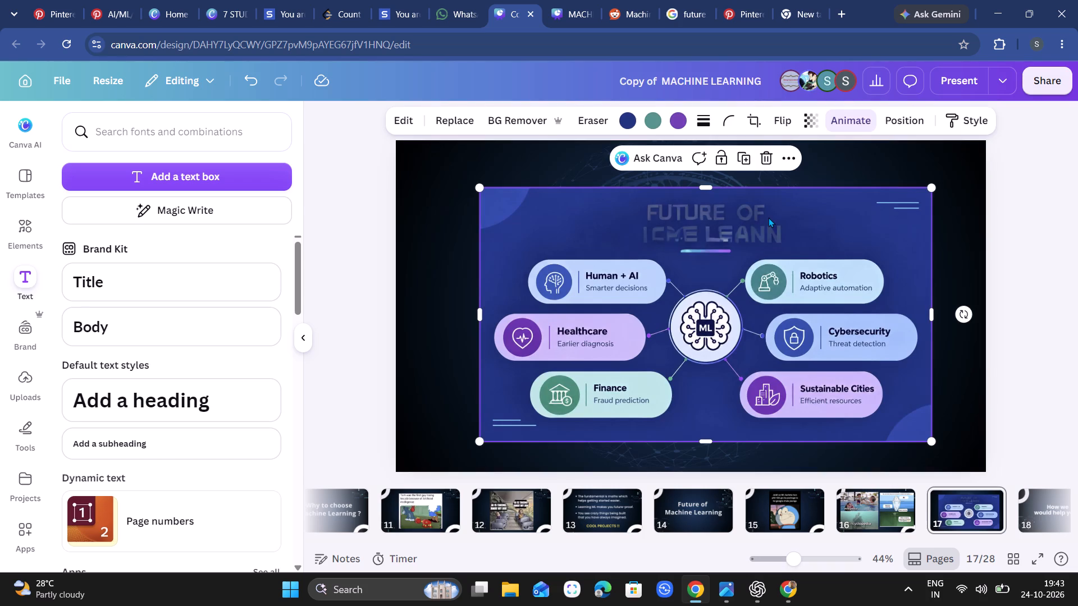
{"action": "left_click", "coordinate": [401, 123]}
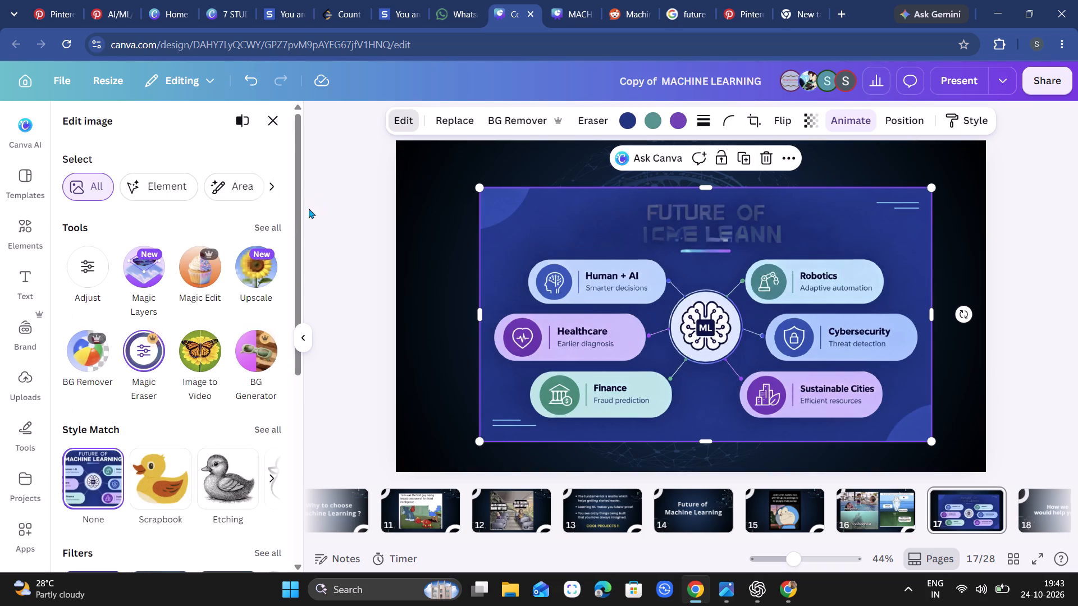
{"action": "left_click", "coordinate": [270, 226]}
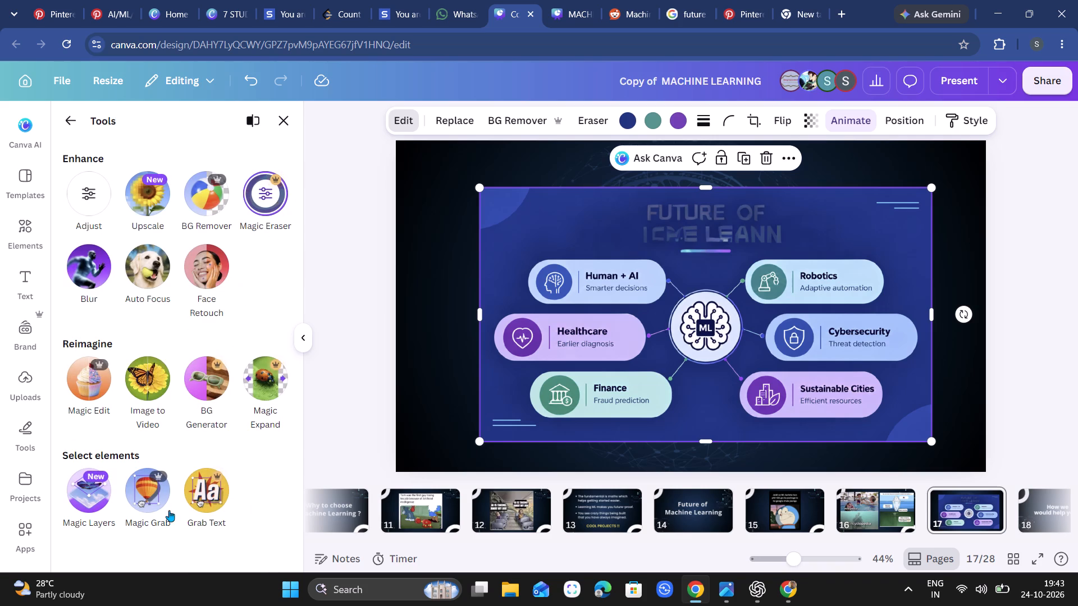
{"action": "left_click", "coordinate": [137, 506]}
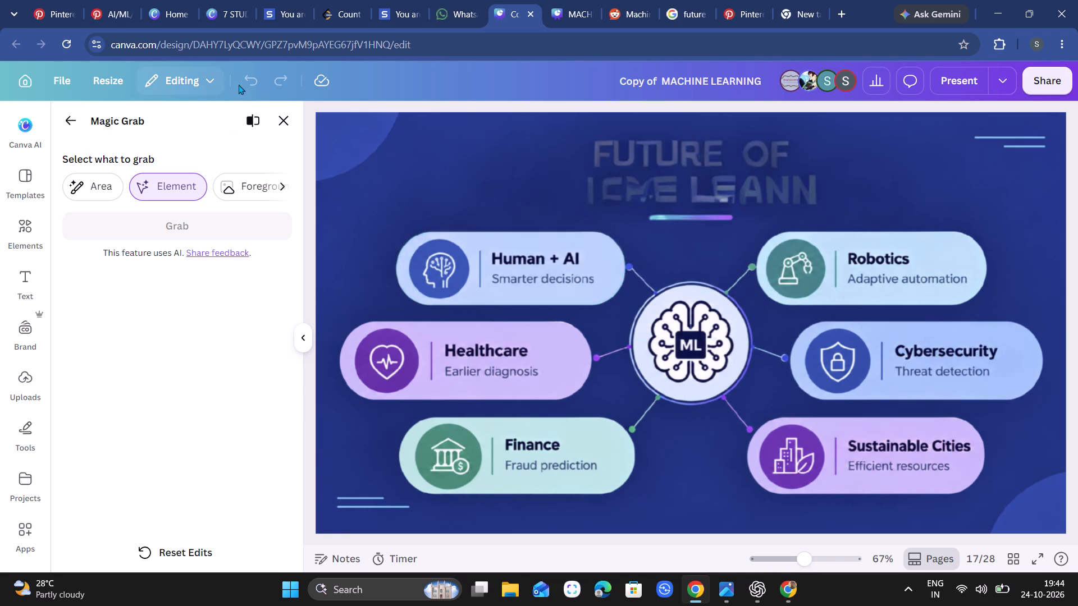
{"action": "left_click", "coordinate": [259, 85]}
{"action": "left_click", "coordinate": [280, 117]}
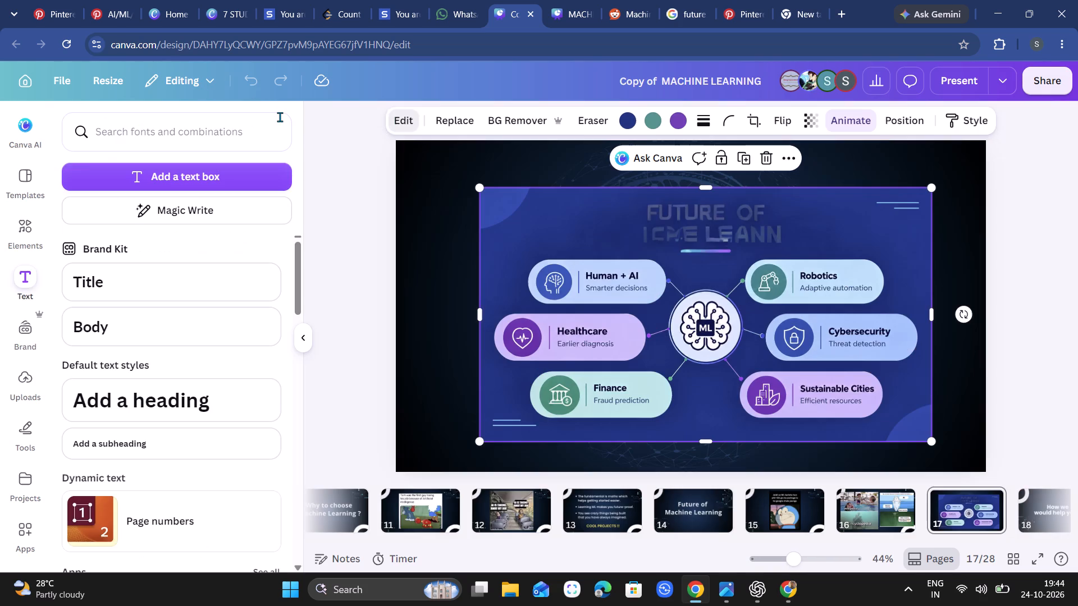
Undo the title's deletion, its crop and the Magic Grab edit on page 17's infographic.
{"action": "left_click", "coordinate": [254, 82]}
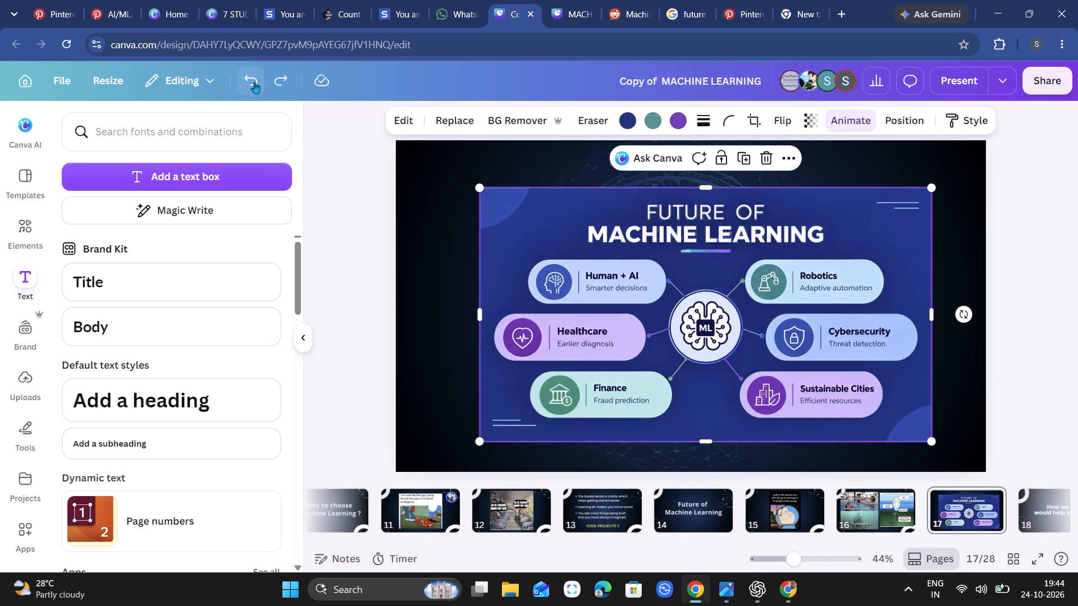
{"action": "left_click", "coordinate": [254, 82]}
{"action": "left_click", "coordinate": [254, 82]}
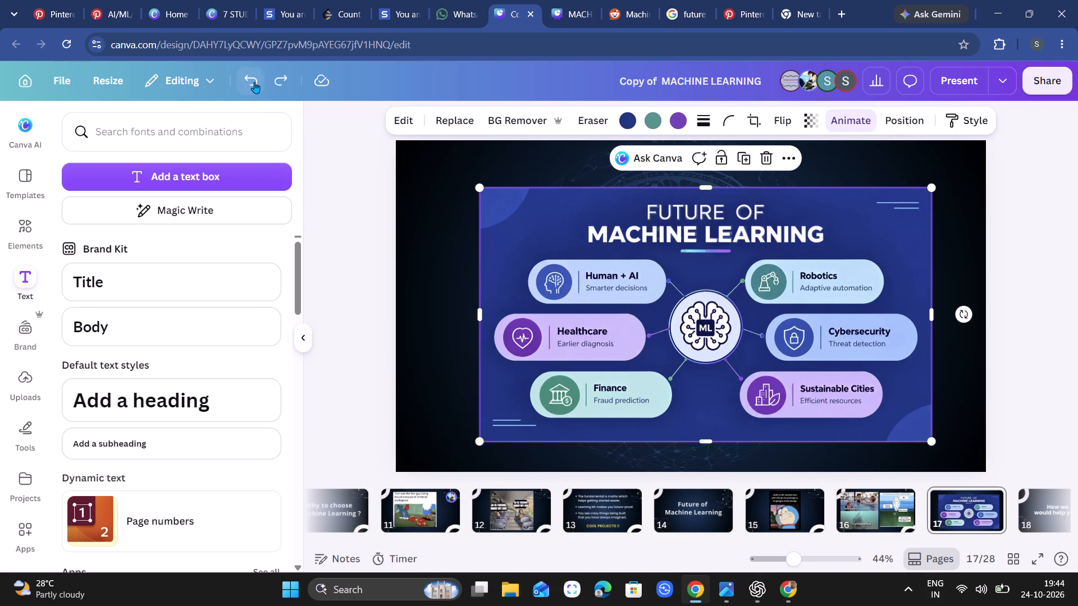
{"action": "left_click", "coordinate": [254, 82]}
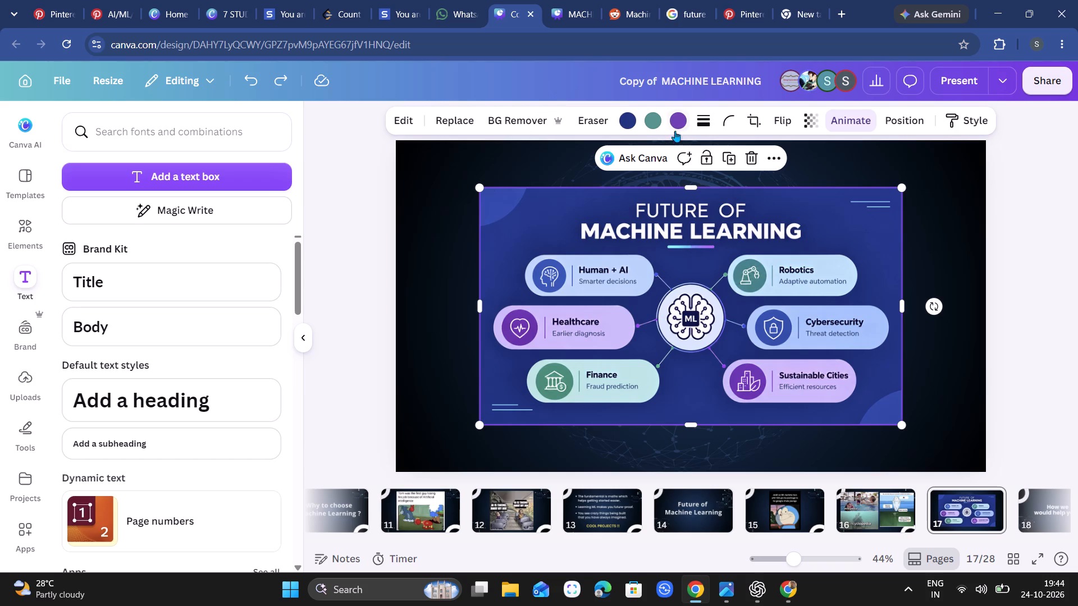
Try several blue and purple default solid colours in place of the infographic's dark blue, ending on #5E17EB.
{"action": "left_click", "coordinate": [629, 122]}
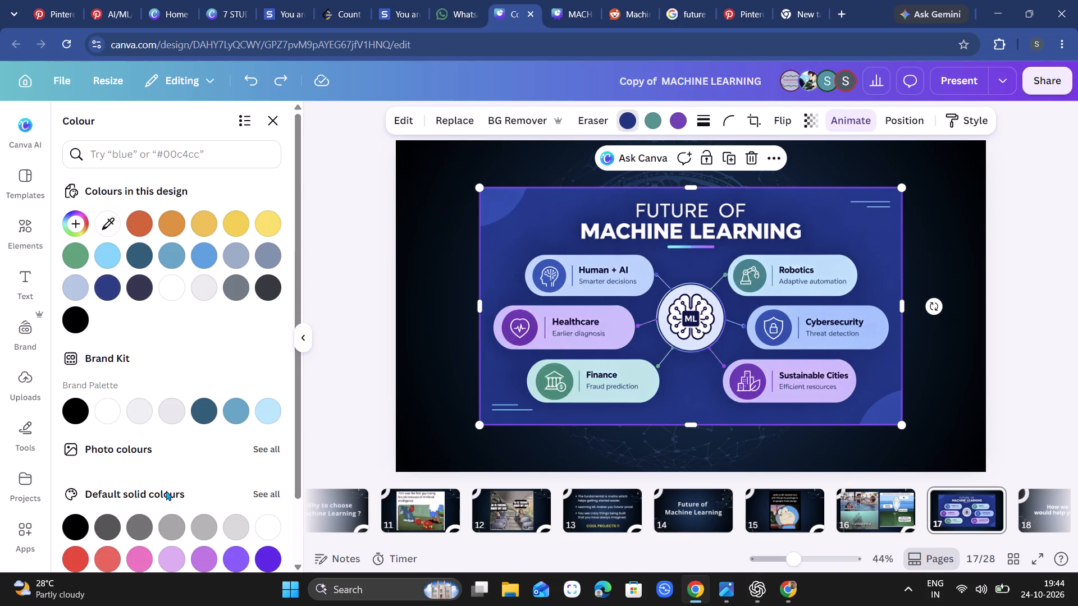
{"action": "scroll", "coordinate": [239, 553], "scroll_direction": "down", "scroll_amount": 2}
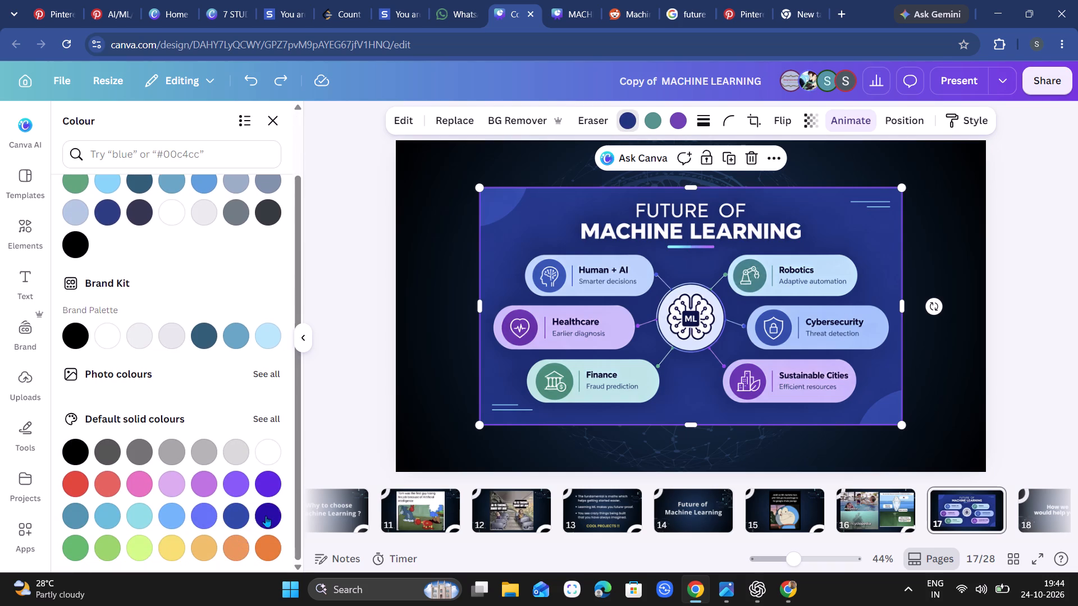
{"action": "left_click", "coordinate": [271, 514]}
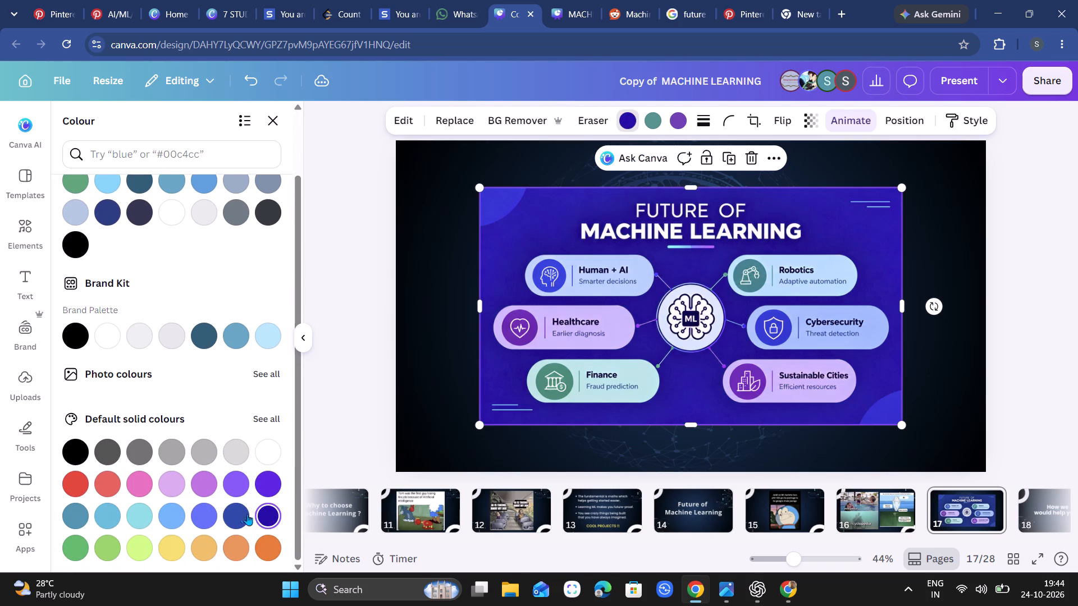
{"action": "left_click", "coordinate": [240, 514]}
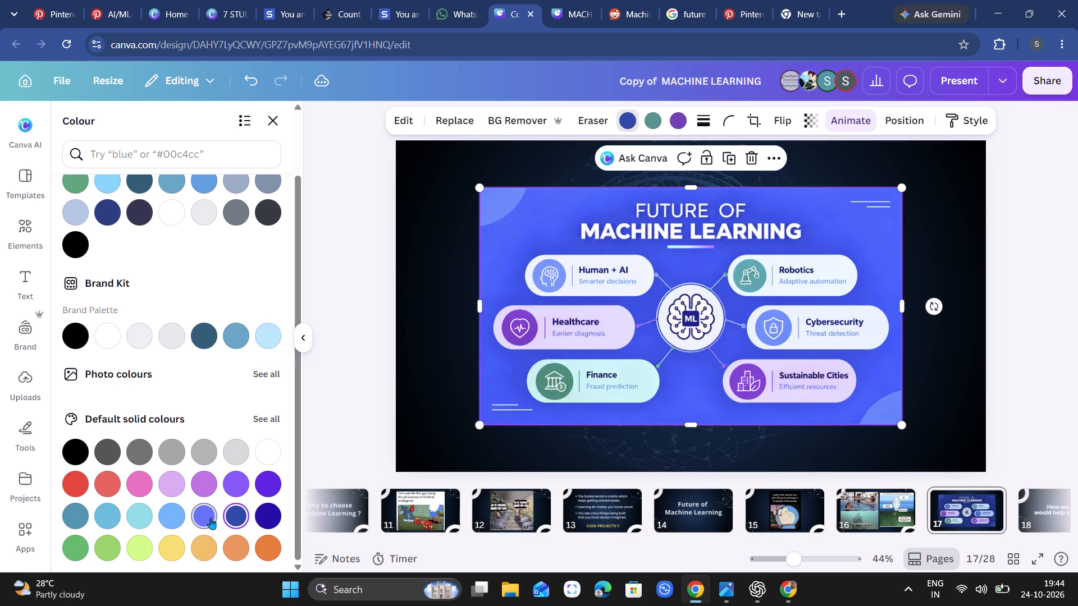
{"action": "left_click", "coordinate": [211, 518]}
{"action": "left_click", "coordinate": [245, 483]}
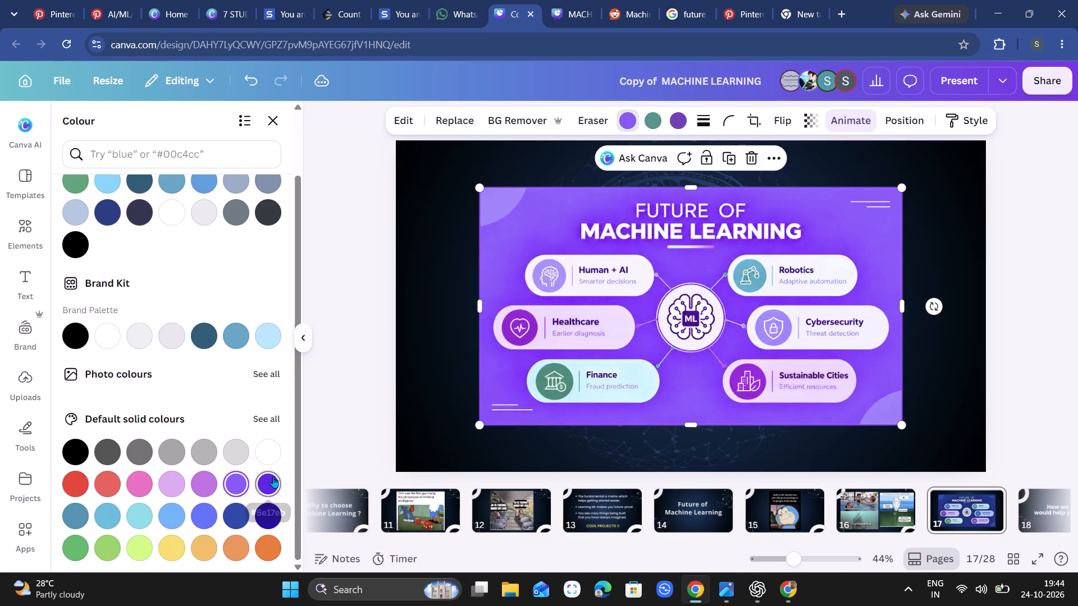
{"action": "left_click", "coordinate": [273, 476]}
Try custom hues from blue through purple to magenta for the infographic's main colour, and bring it back to blue #172CEB.
{"action": "scroll", "coordinate": [273, 476], "scroll_direction": "down", "scroll_amount": 1}
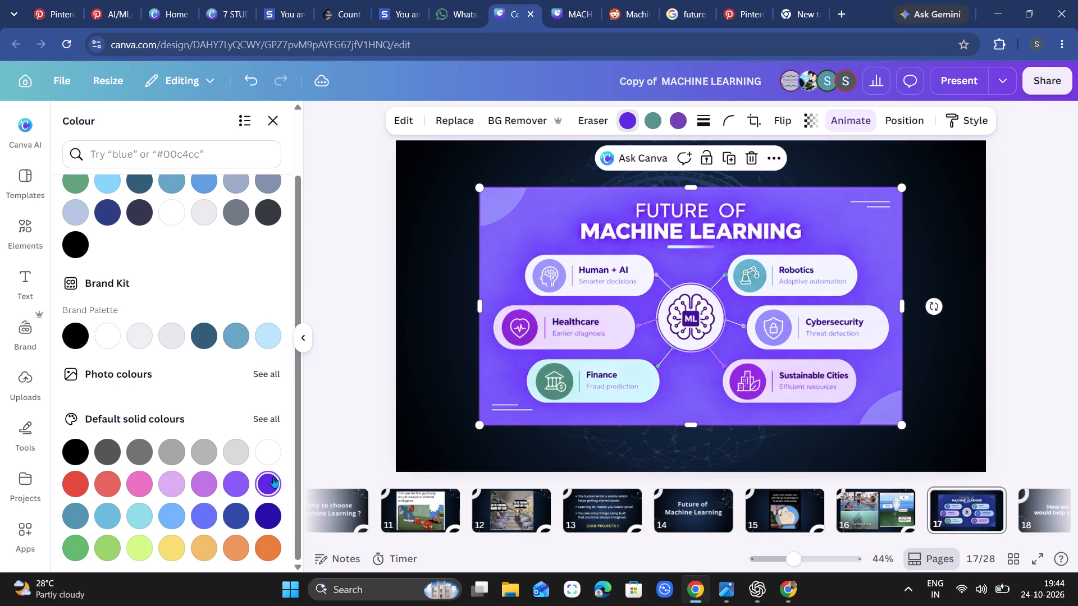
{"action": "scroll", "coordinate": [273, 476], "scroll_direction": "down", "scroll_amount": 3}
{"action": "scroll", "coordinate": [222, 494], "scroll_direction": "up", "scroll_amount": 5}
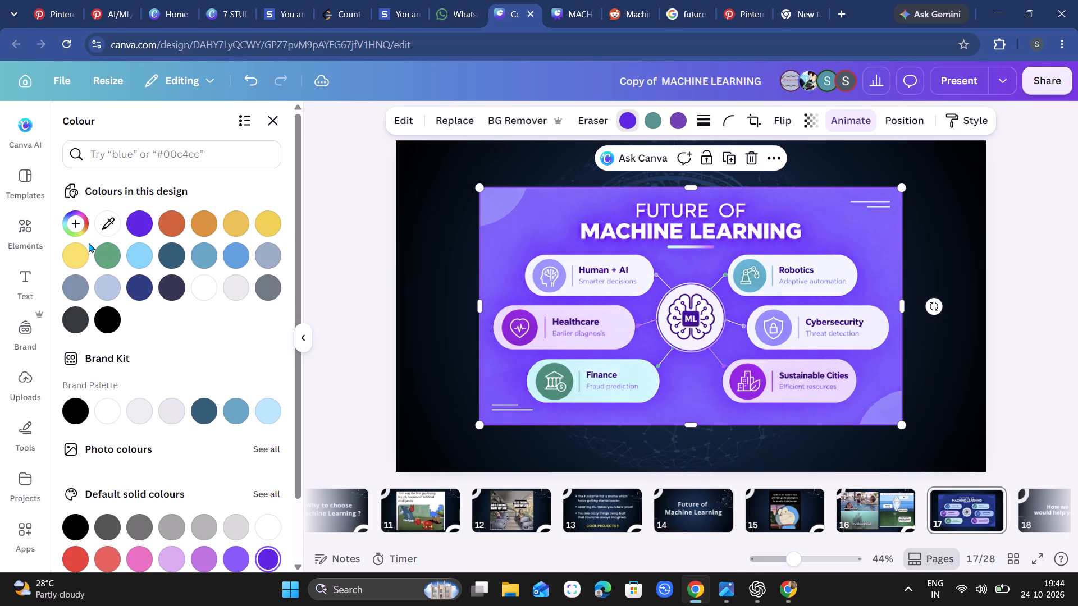
{"action": "left_click", "coordinate": [80, 225]}
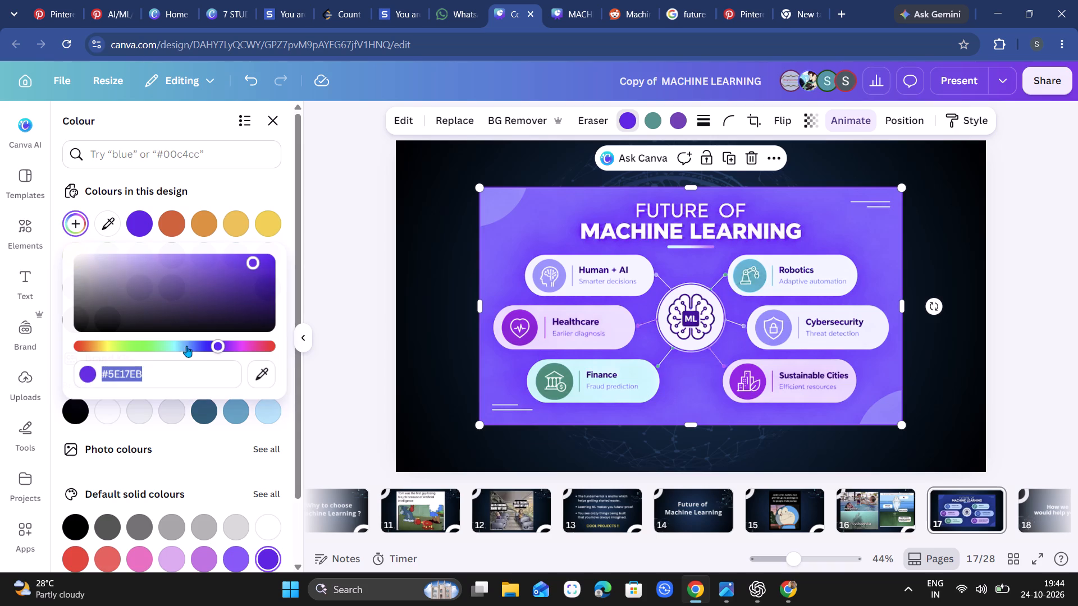
{"action": "left_click", "coordinate": [207, 348]}
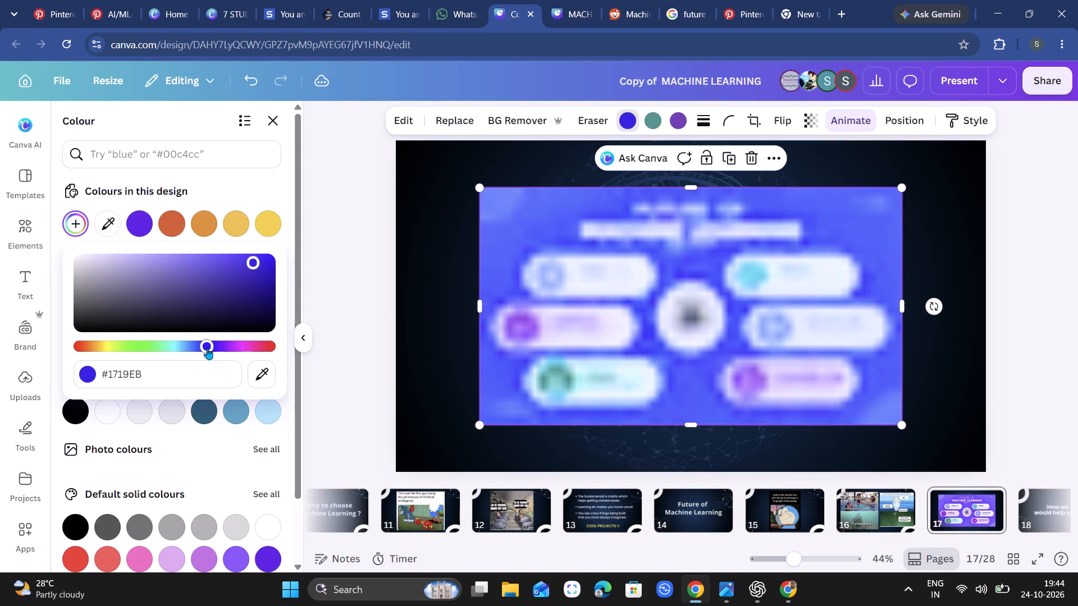
{"action": "left_click", "coordinate": [218, 348]}
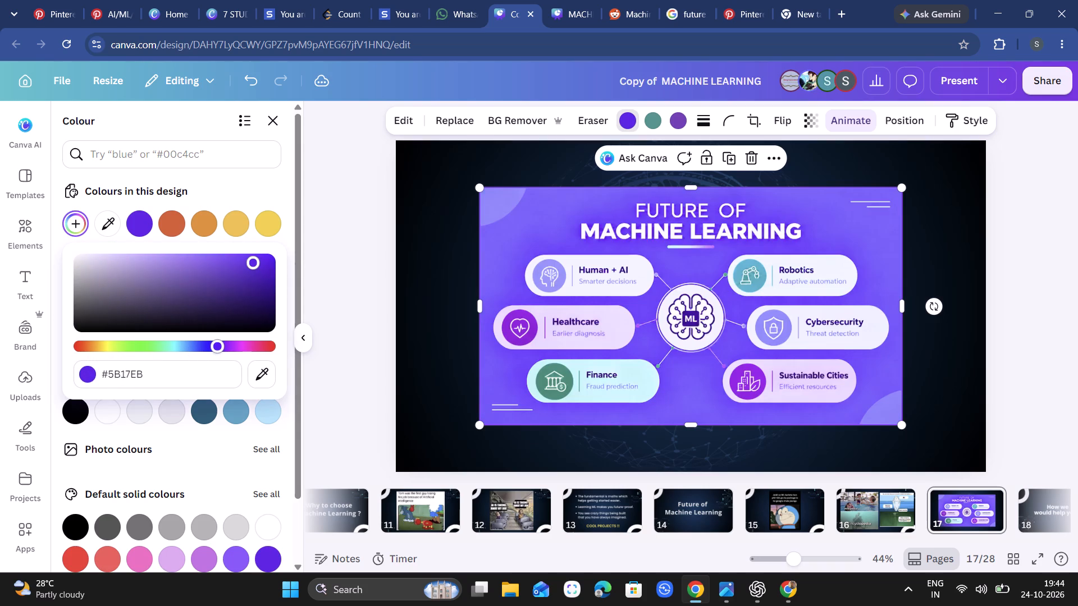
{"action": "left_click", "coordinate": [226, 351]}
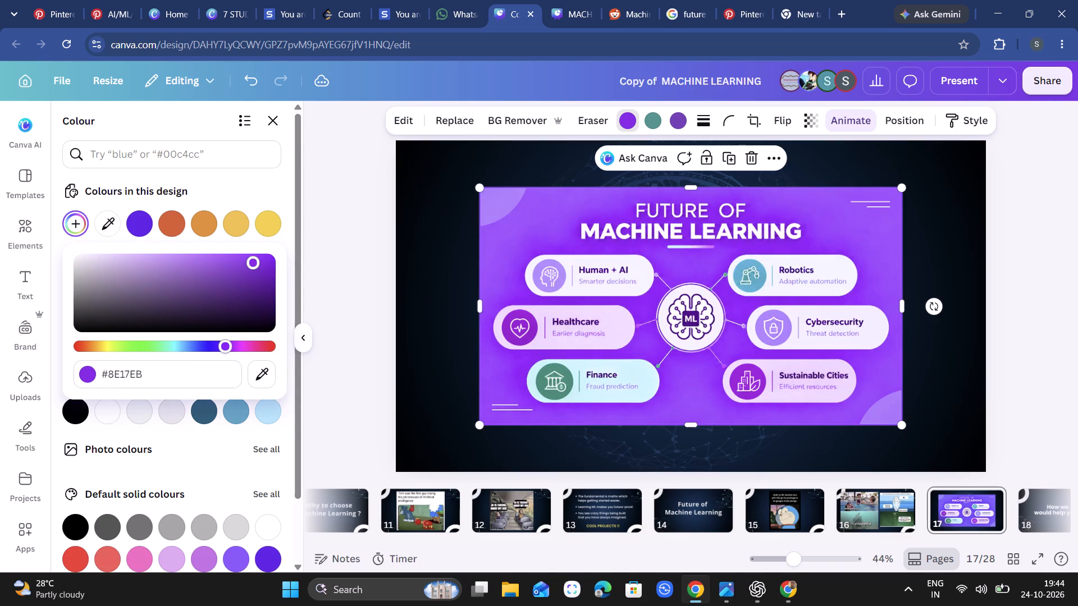
{"action": "left_click", "coordinate": [231, 352]}
{"action": "double_click", "coordinate": [240, 345]}
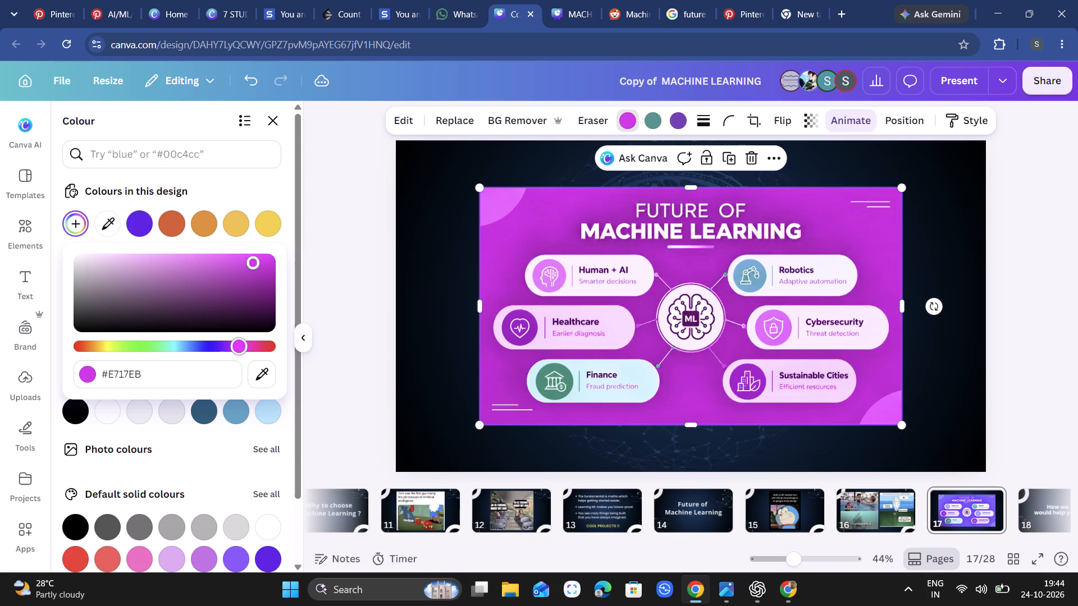
{"action": "left_click", "coordinate": [246, 346]}
{"action": "left_click", "coordinate": [237, 349]}
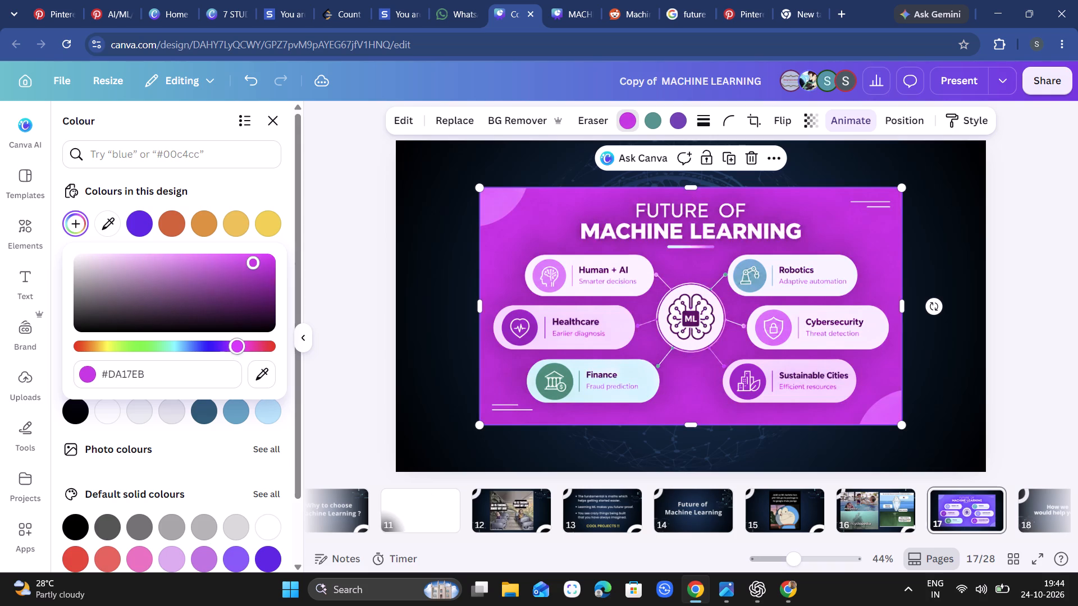
{"action": "left_click", "coordinate": [223, 349]}
{"action": "left_click", "coordinate": [216, 349]}
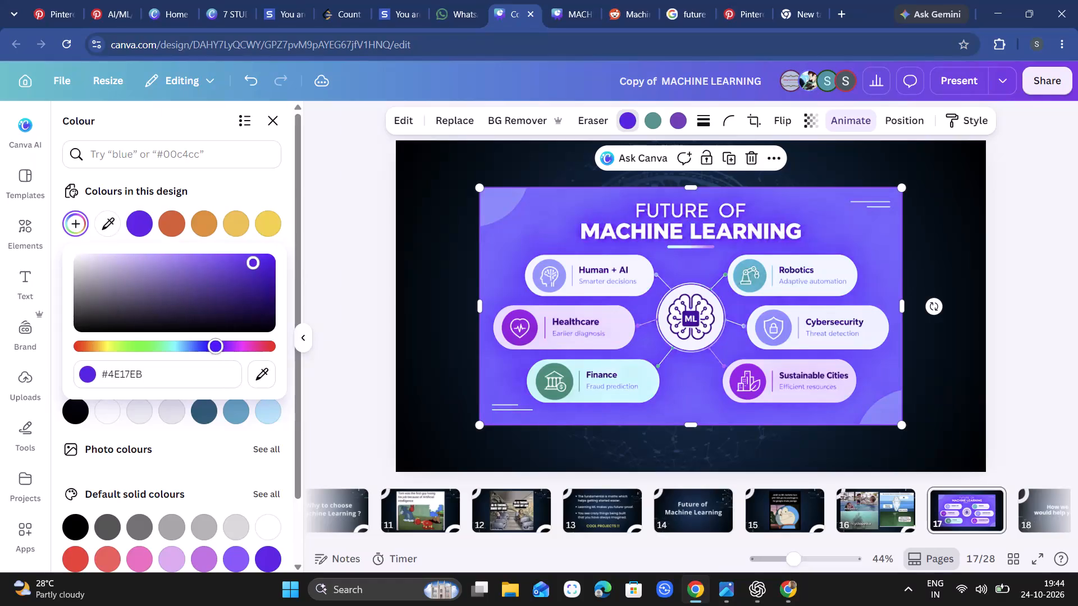
{"action": "left_click", "coordinate": [204, 349]}
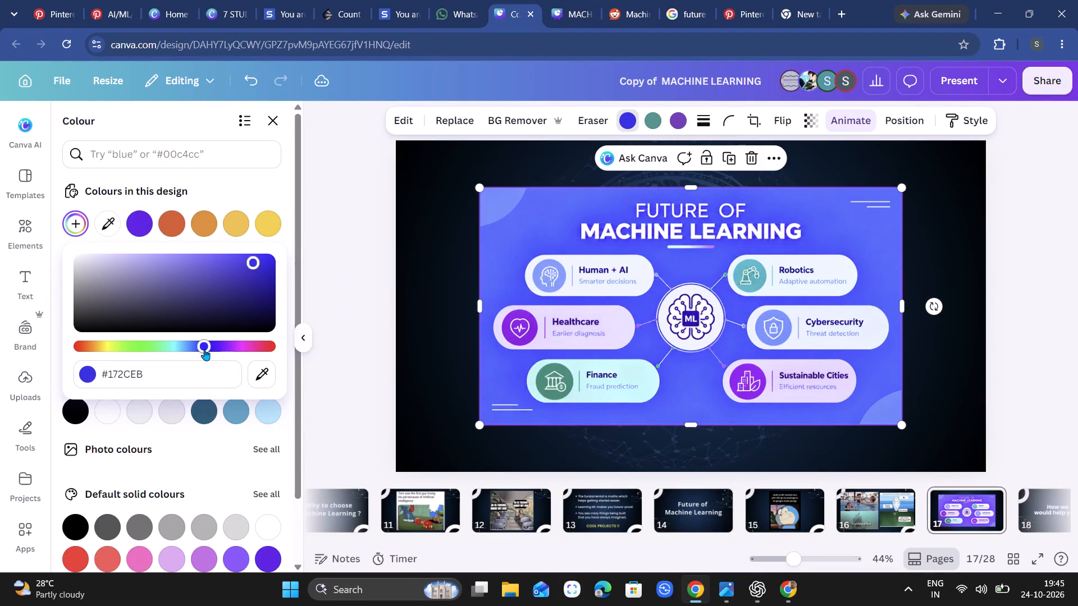
{"action": "left_click", "coordinate": [199, 349]}
Undo all the colour changes on page 17's infographic back to its original dark blue, and deselect it.
{"action": "triple_click", "coordinate": [249, 78]}
{"action": "triple_click", "coordinate": [249, 78]}
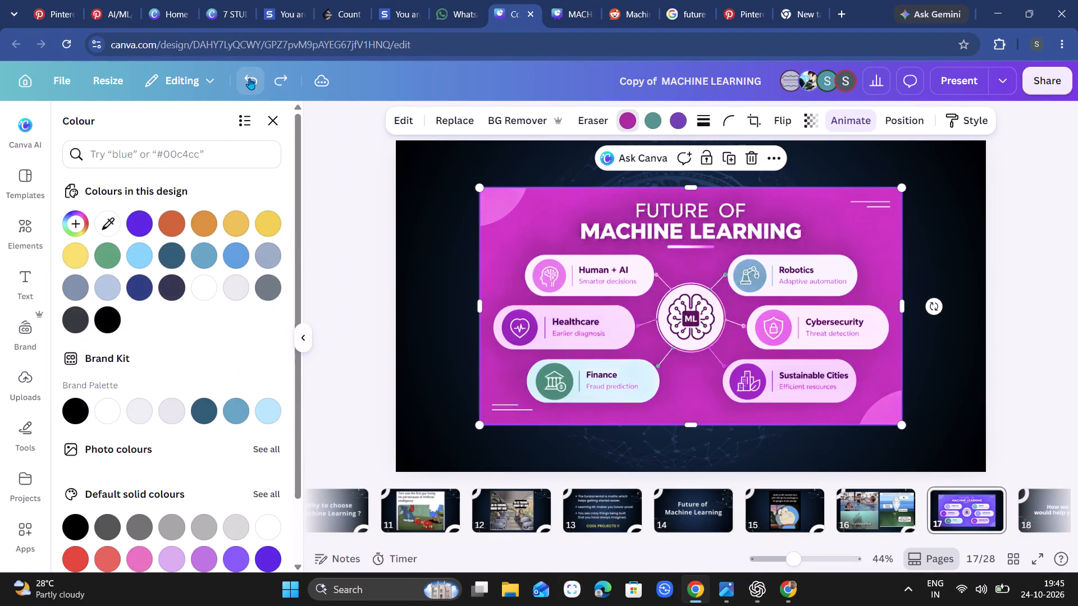
{"action": "left_click", "coordinate": [249, 78]}
{"action": "left_click", "coordinate": [249, 78]}
{"action": "left_click", "coordinate": [249, 78]}
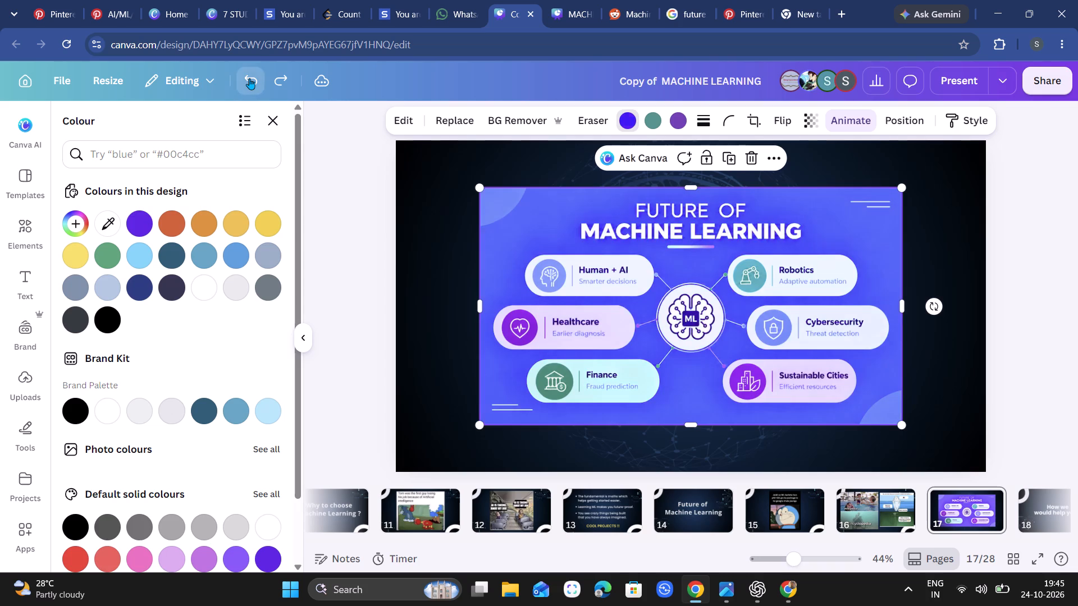
{"action": "left_click", "coordinate": [249, 78]}
{"action": "left_click", "coordinate": [249, 78]}
{"action": "left_click", "coordinate": [249, 78]}
{"action": "double_click", "coordinate": [249, 78]}
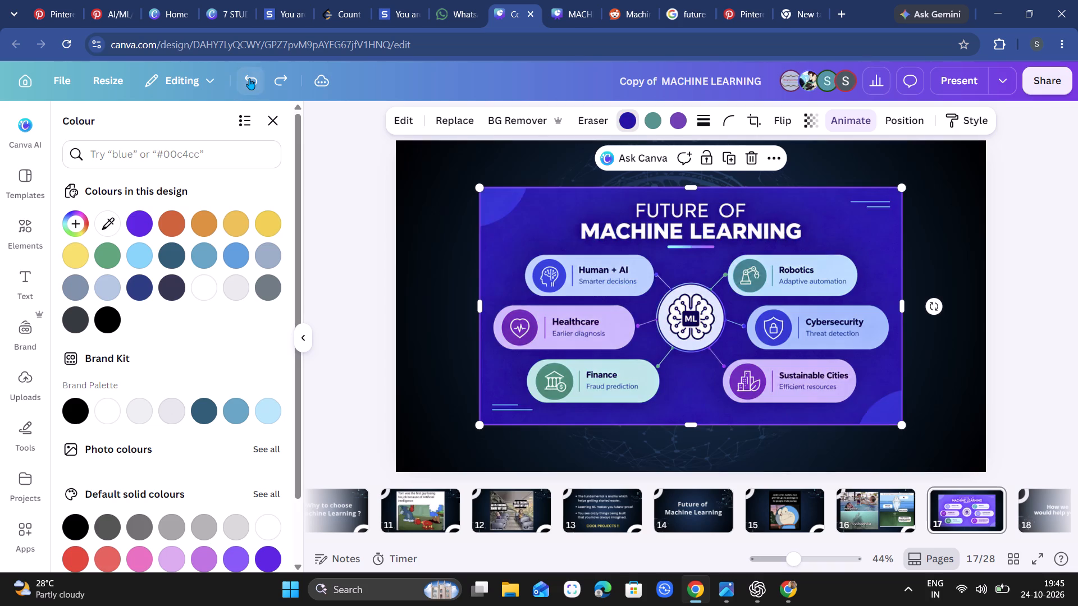
{"action": "left_click", "coordinate": [423, 376]}
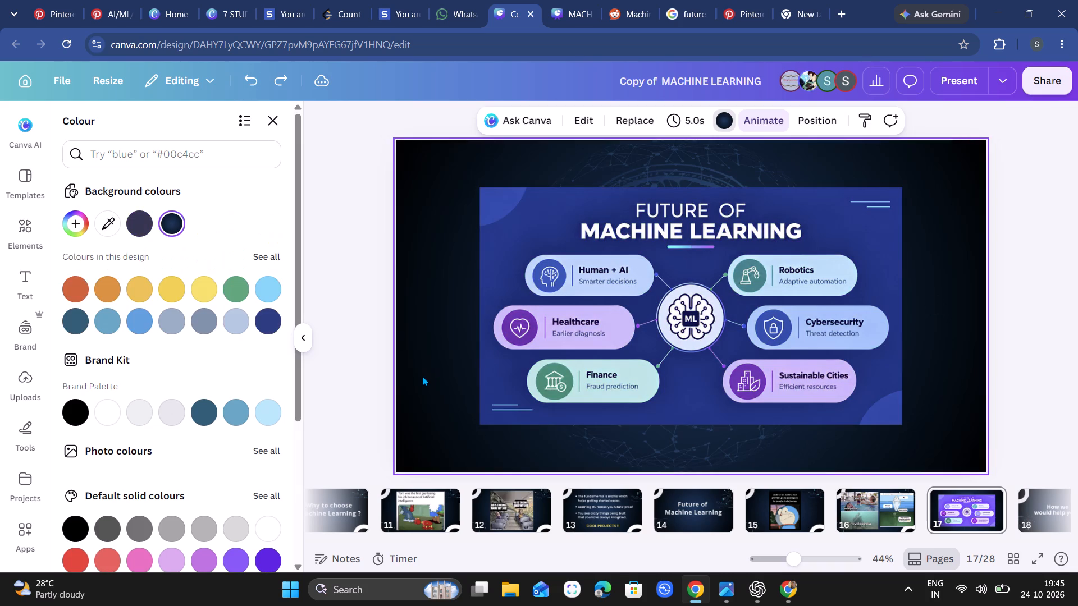
{"action": "left_click", "coordinate": [583, 324]}
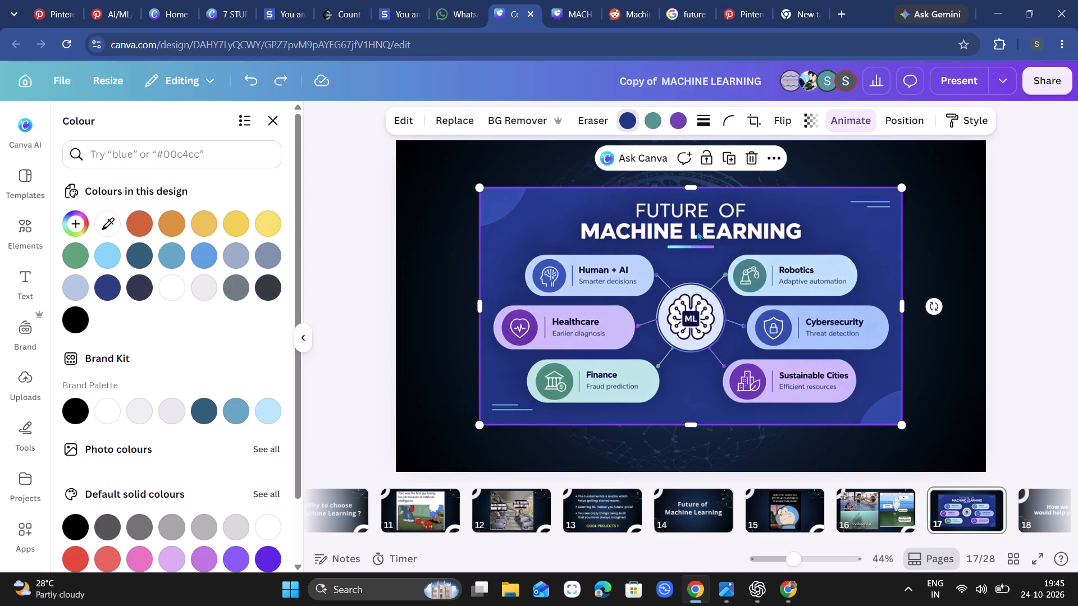
{"action": "left_click", "coordinate": [697, 231]}
{"action": "left_click", "coordinate": [601, 258]}
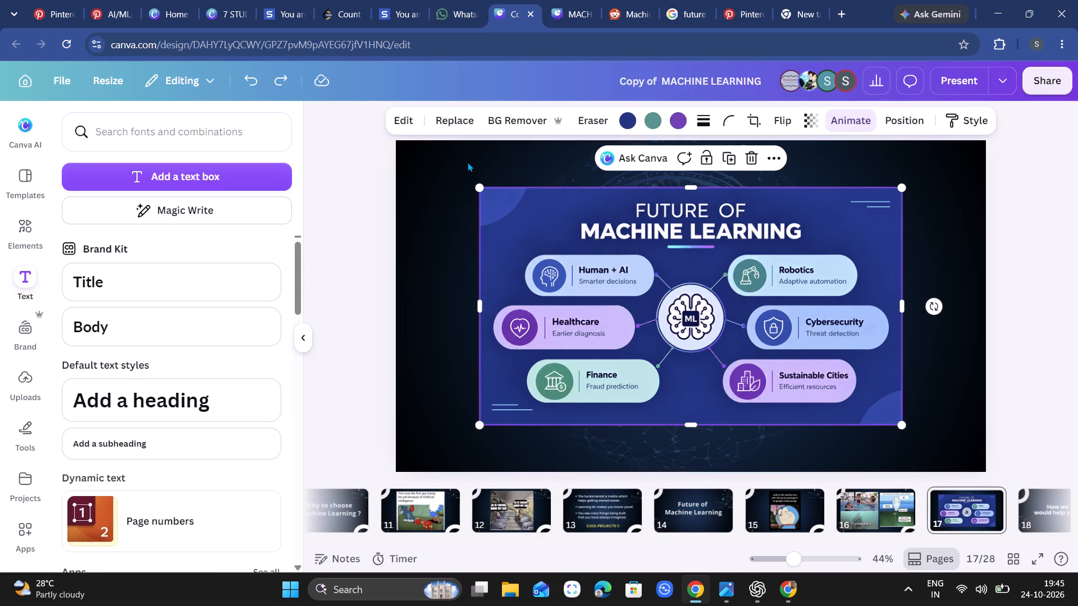
{"action": "left_click", "coordinate": [407, 123]}
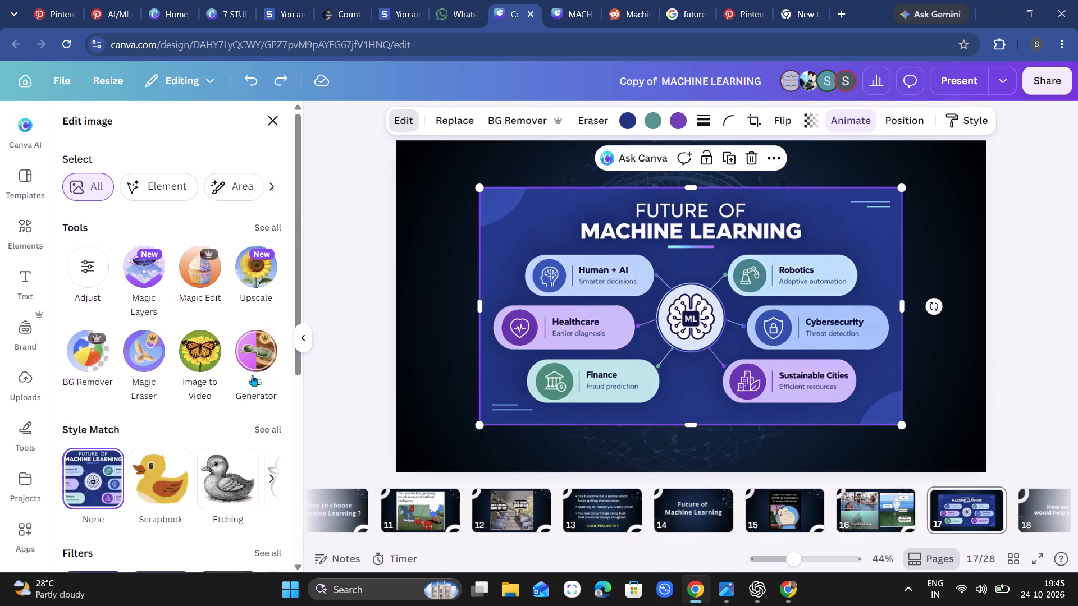
{"action": "left_click", "coordinate": [264, 222]}
{"action": "left_click", "coordinate": [147, 483]}
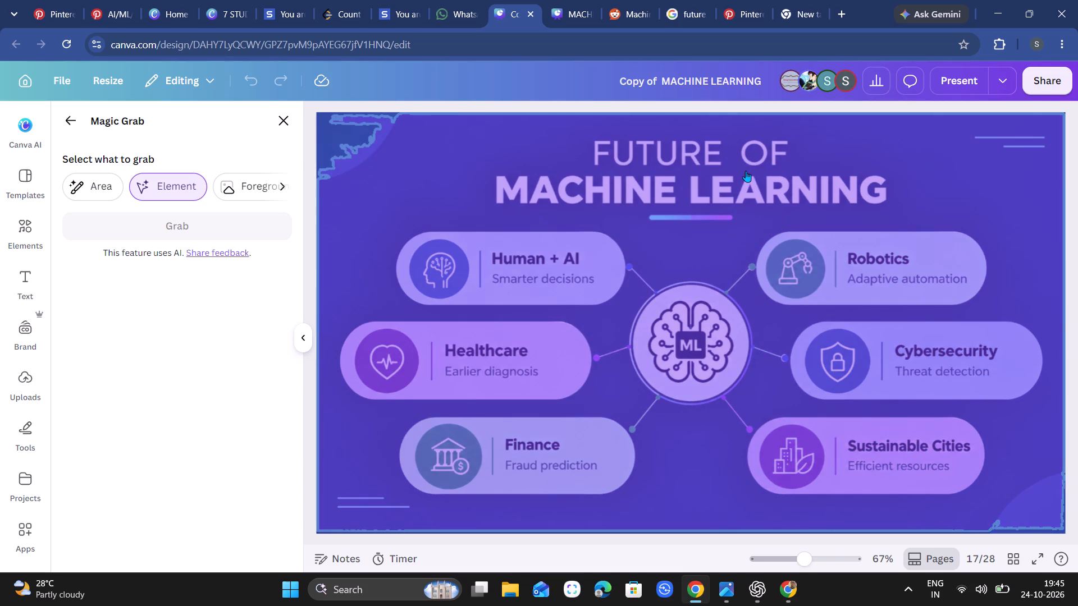
{"action": "left_click", "coordinate": [717, 166]}
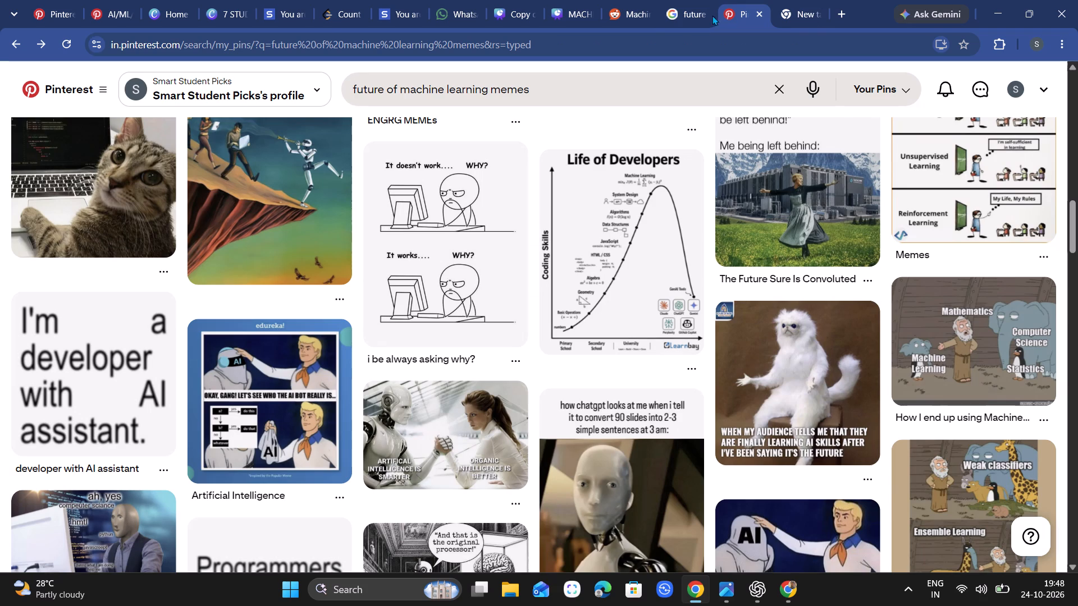
{"action": "left_click", "coordinate": [691, 13]}
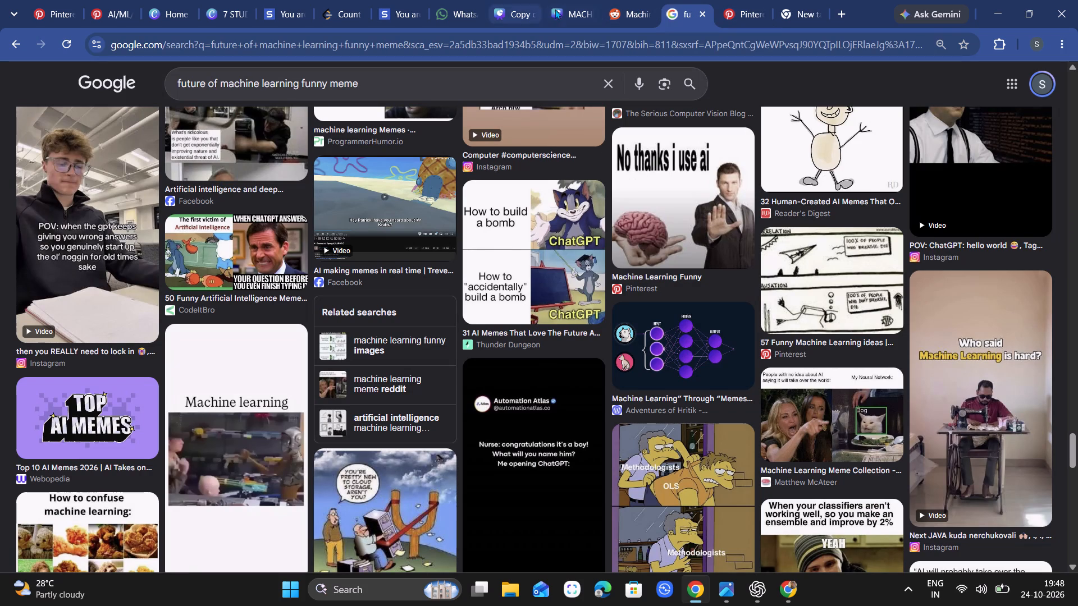
{"action": "left_click", "coordinate": [516, 13]}
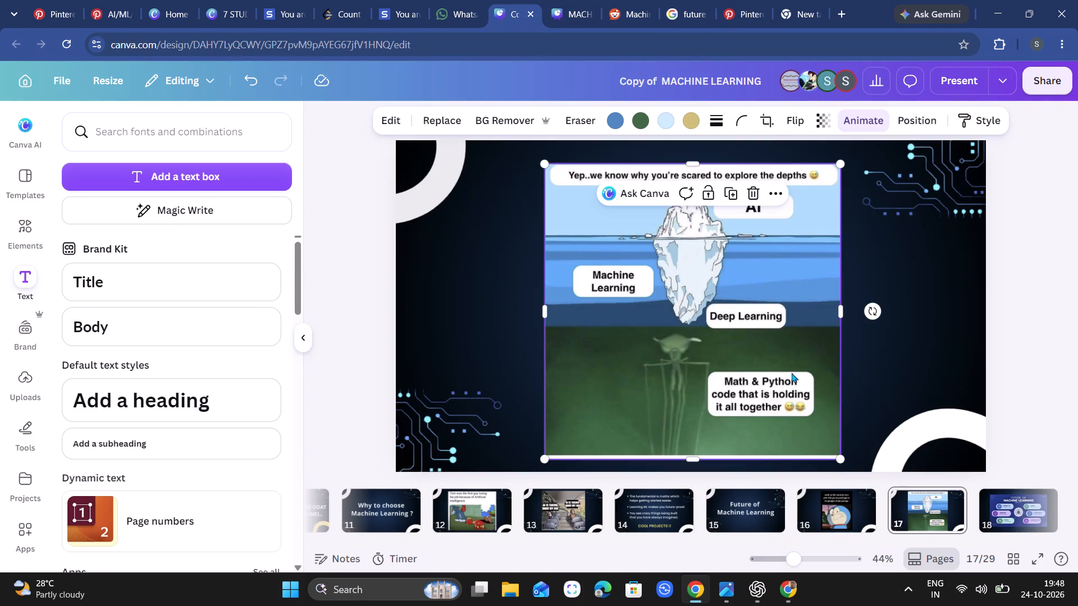
{"action": "left_click", "coordinate": [1013, 526]}
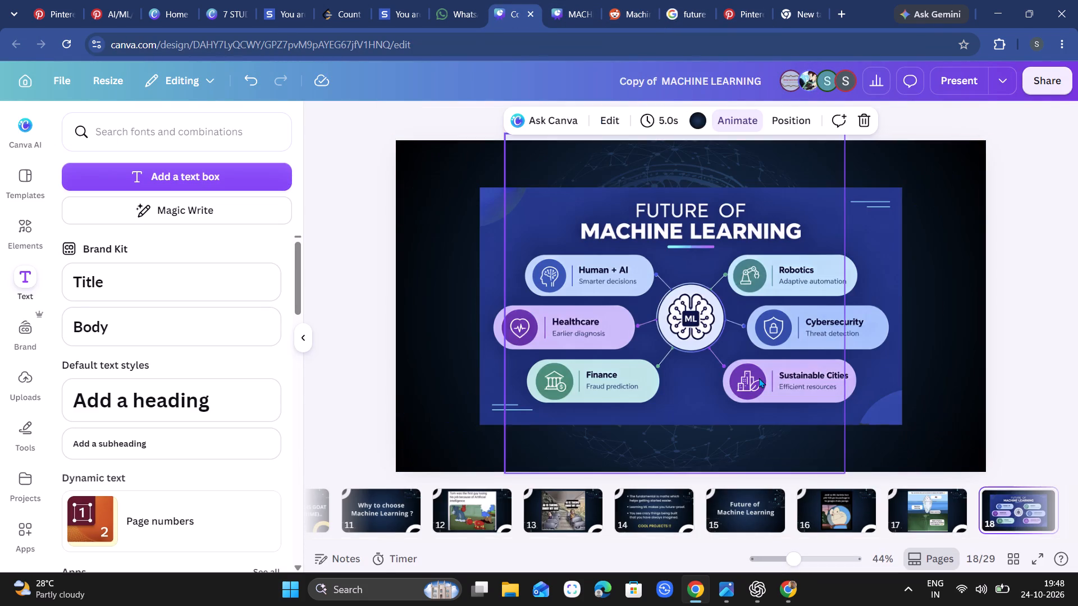
{"action": "left_click", "coordinate": [759, 378]}
{"action": "left_click", "coordinate": [744, 157]}
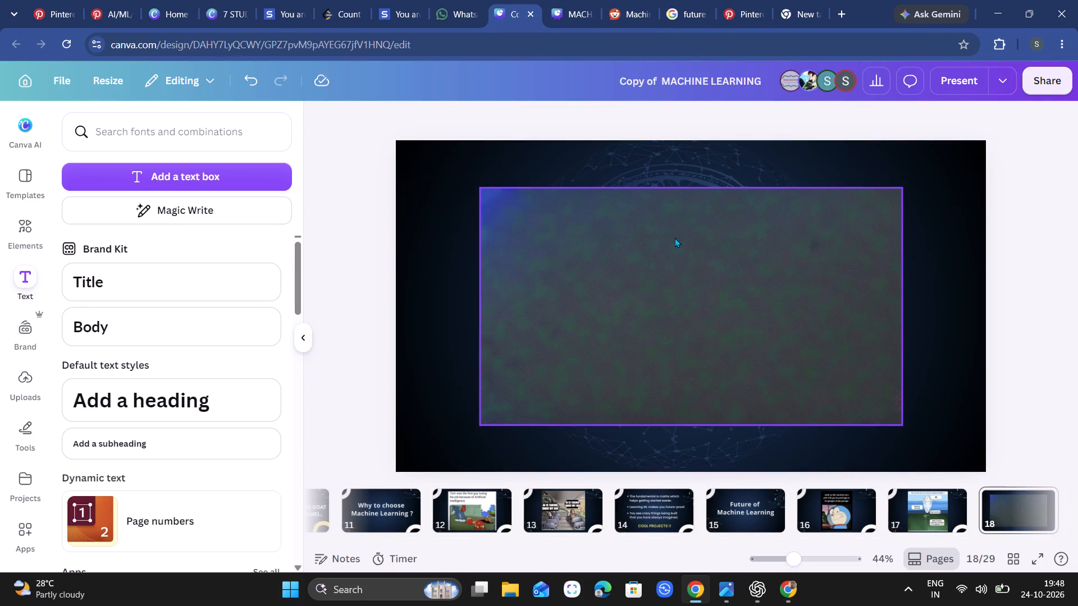
{"action": "left_click", "coordinate": [790, 360]}
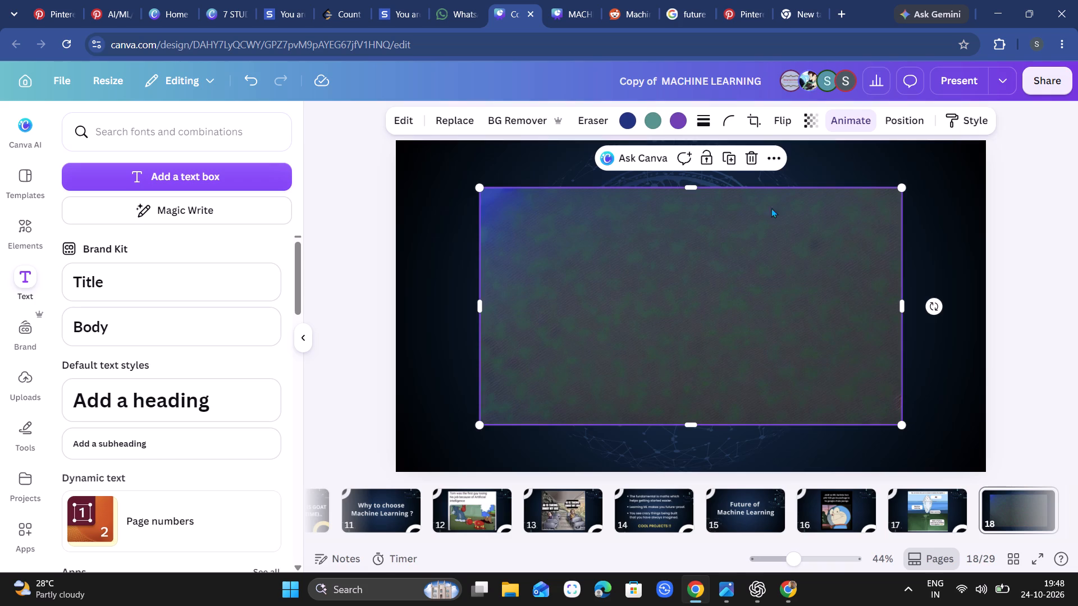
{"action": "left_click", "coordinate": [756, 153]}
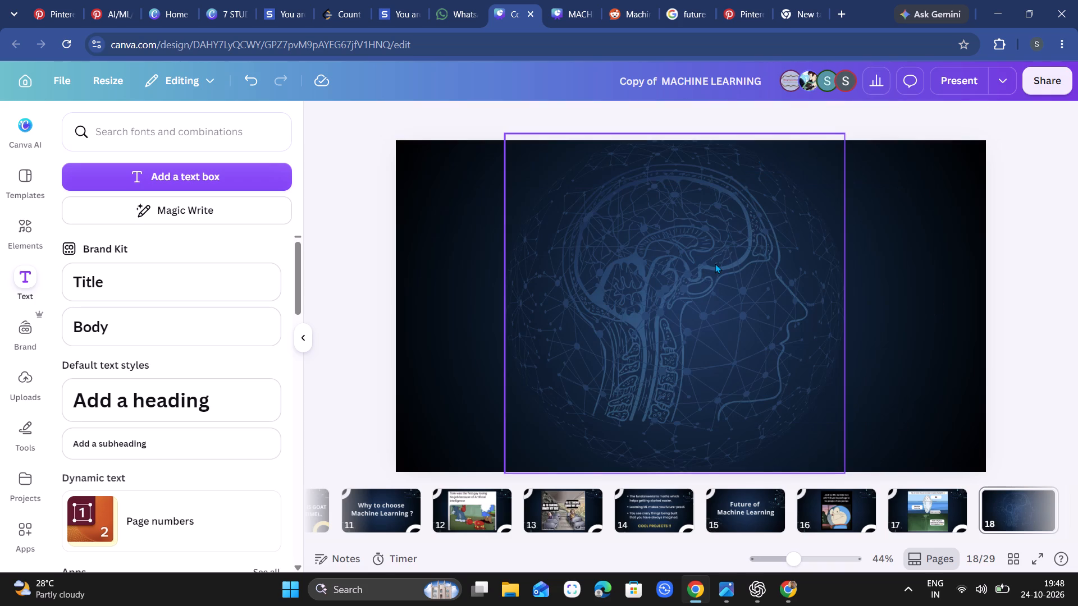
{"action": "key", "text": "ctrl+v"}
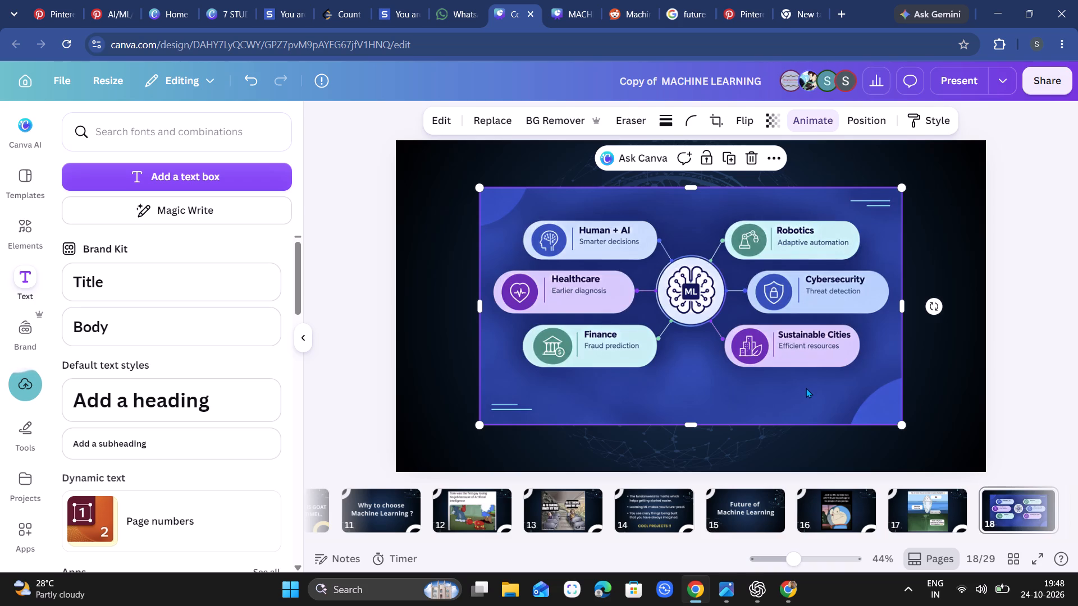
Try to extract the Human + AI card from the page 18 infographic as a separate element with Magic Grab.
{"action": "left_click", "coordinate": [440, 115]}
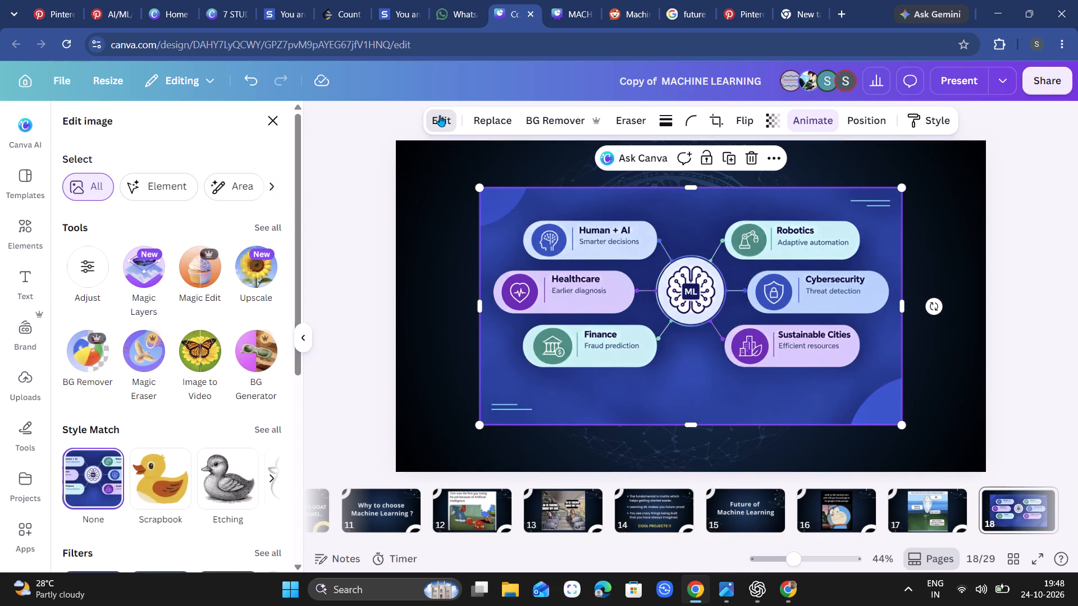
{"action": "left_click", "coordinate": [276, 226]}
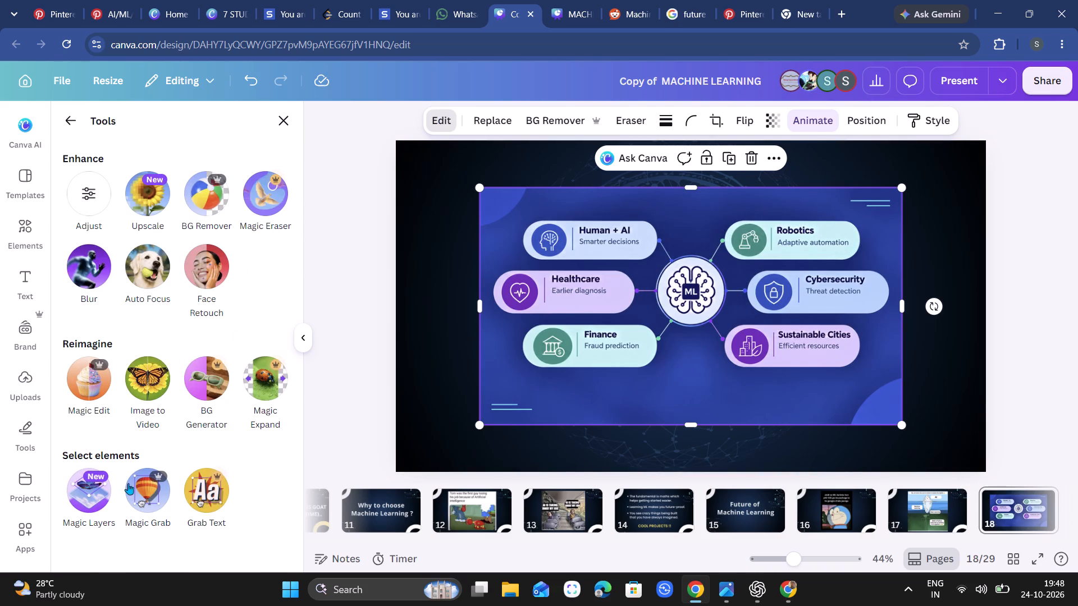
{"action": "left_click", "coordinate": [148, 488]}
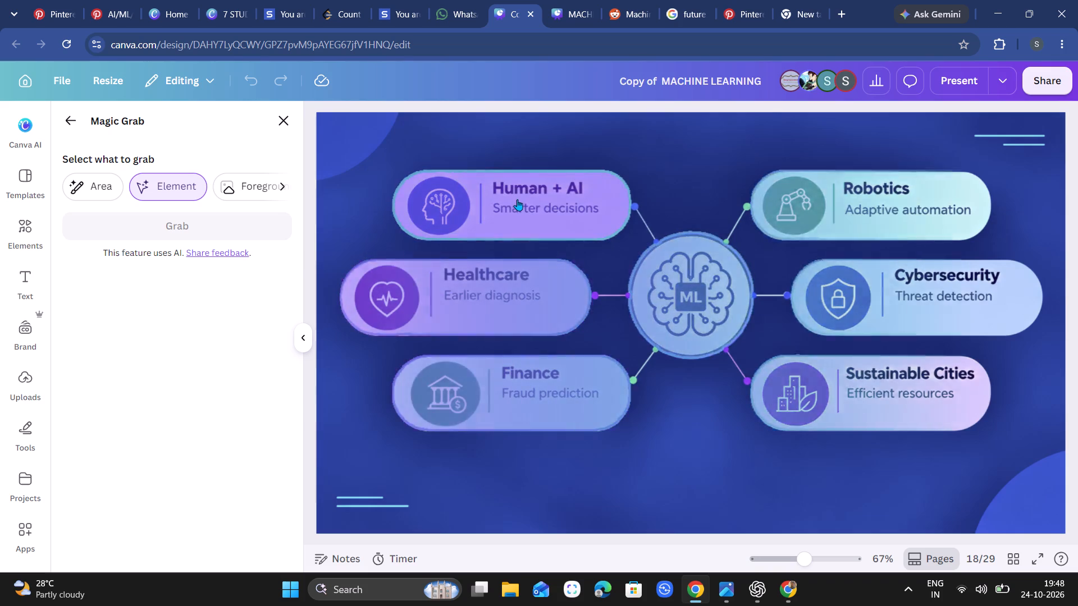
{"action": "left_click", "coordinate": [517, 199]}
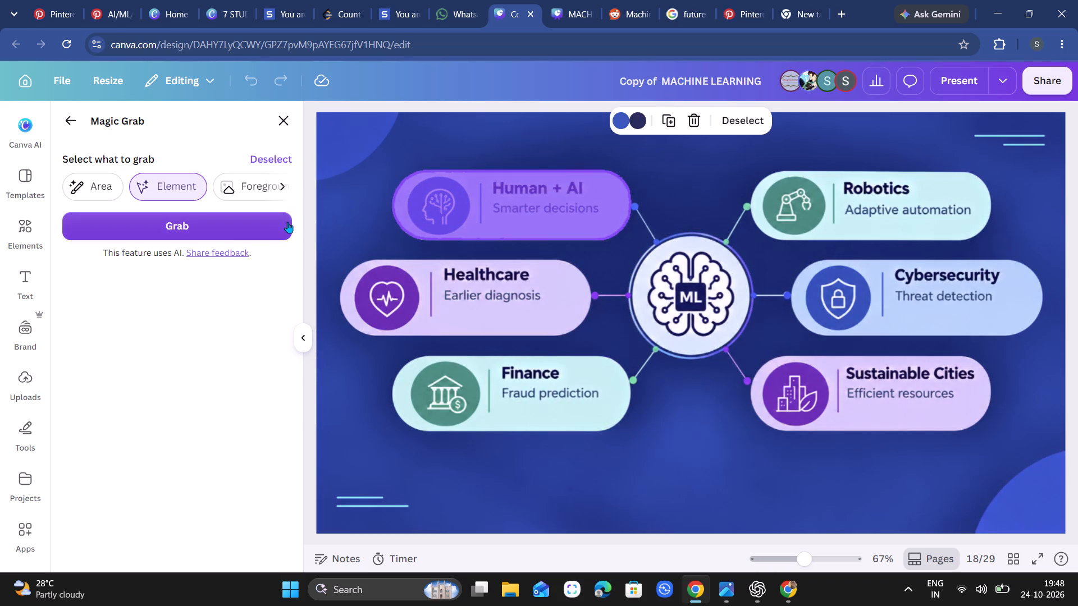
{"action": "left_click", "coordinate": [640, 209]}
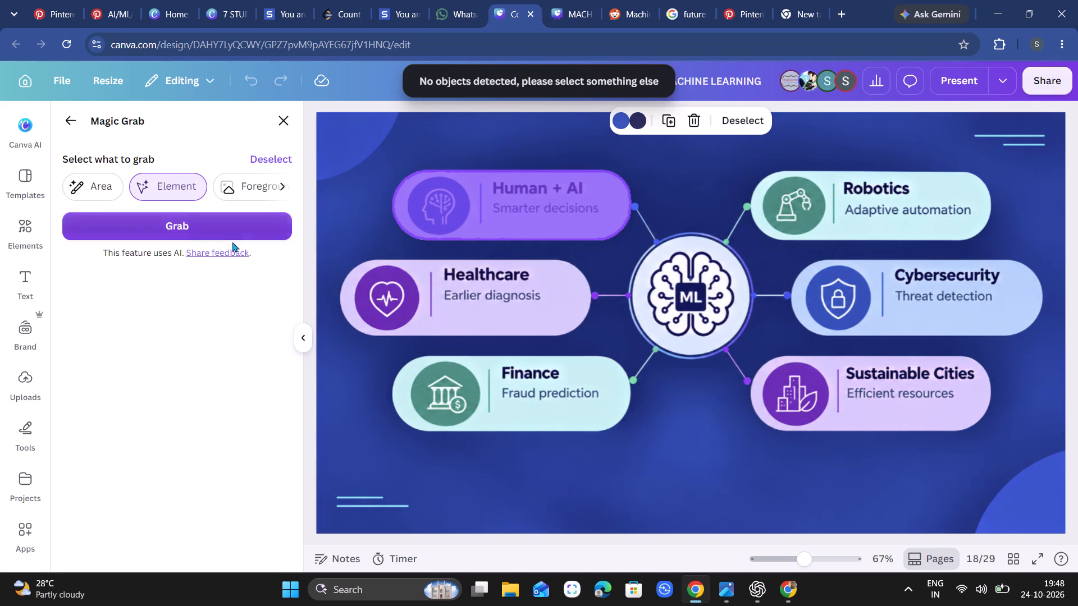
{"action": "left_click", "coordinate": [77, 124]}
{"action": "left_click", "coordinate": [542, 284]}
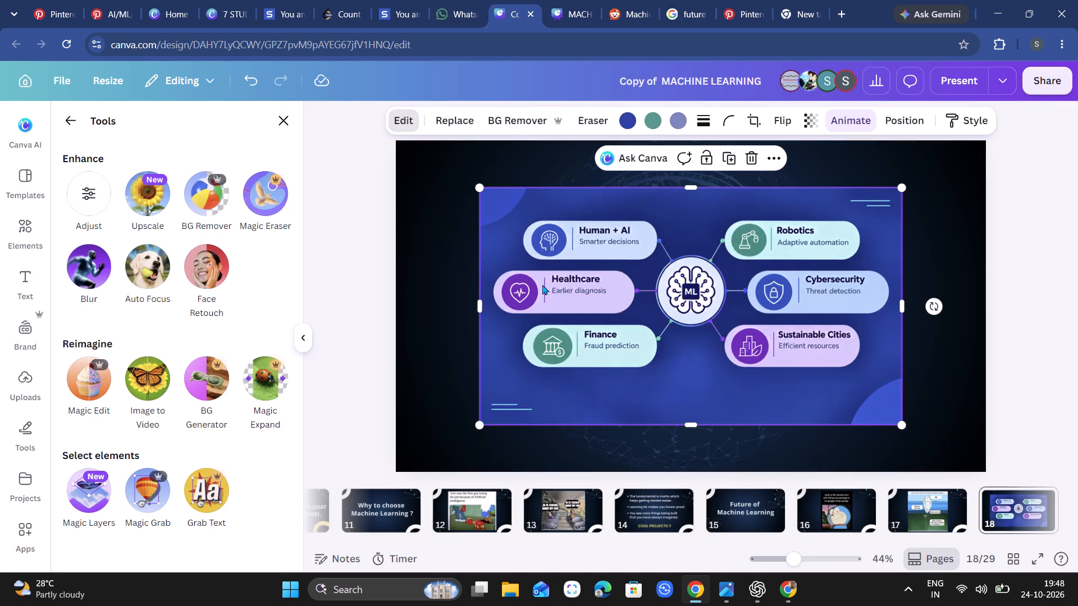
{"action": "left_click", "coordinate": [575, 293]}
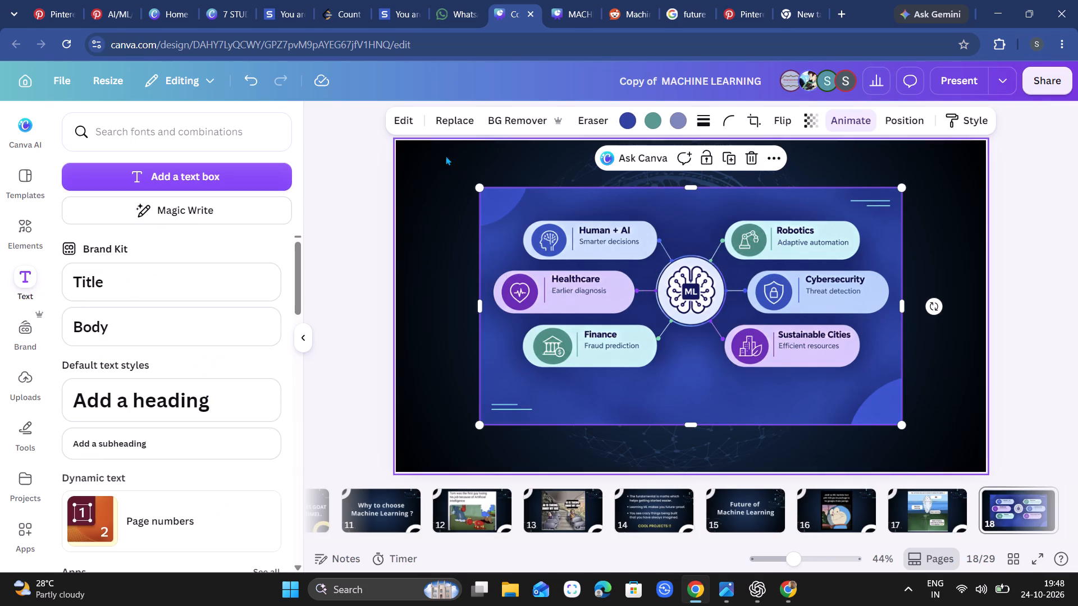
Separate the page 18 infographic's foreground from its blue background using Magic Grab's Foreground option.
{"action": "left_click", "coordinate": [408, 125]}
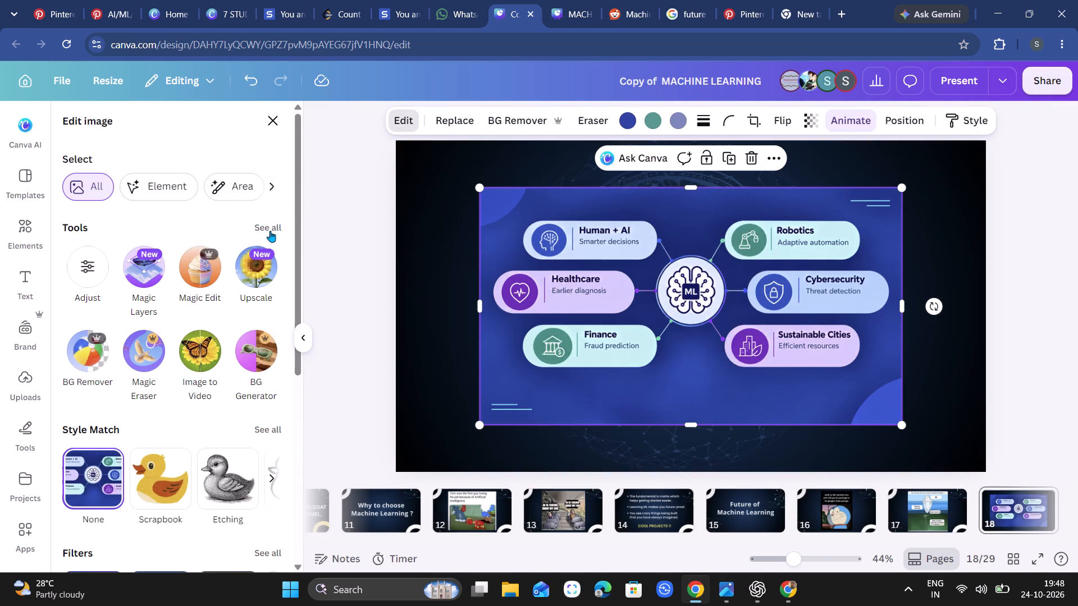
{"action": "left_click", "coordinate": [270, 231]}
{"action": "left_click", "coordinate": [154, 480]}
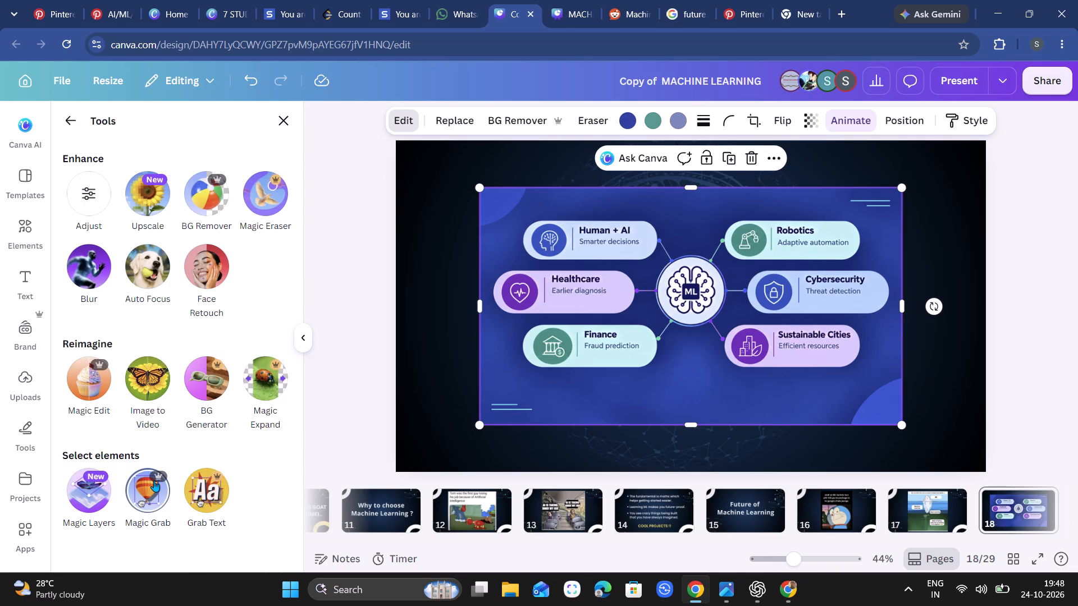
{"action": "left_click", "coordinate": [245, 181]}
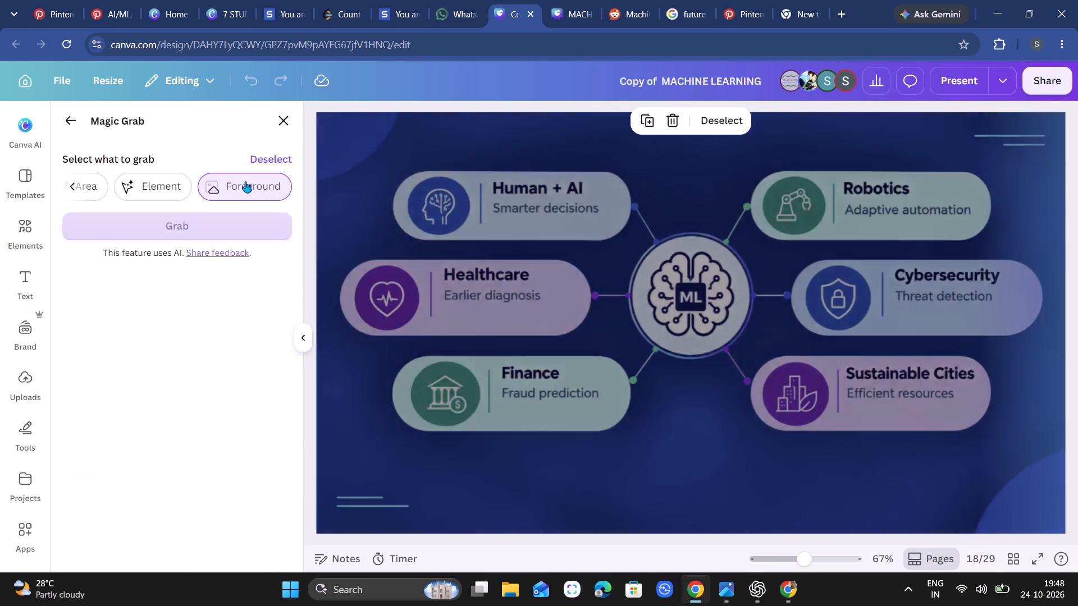
{"action": "left_click", "coordinate": [235, 232]}
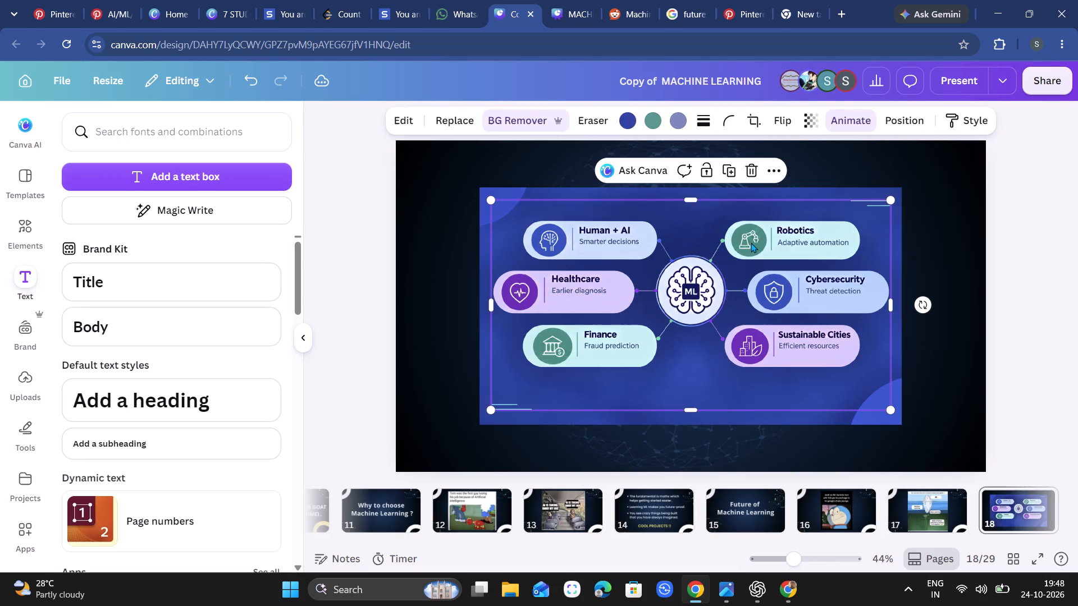
{"action": "left_click", "coordinate": [837, 296]}
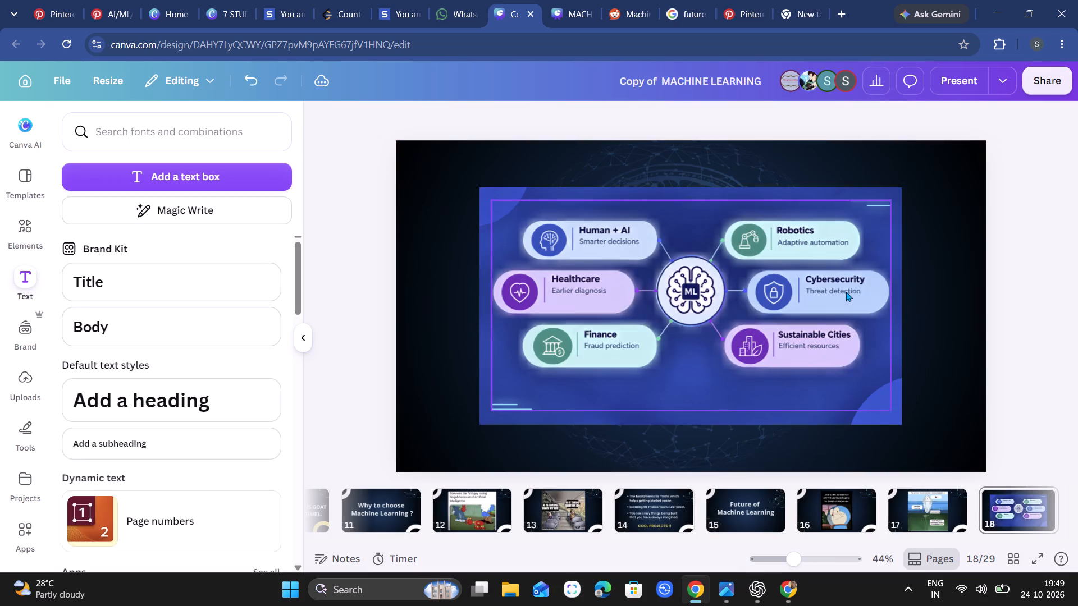
Move the page 18 infographic's separated foreground away from its blue background and delete the background.
{"action": "left_click", "coordinate": [885, 254]}
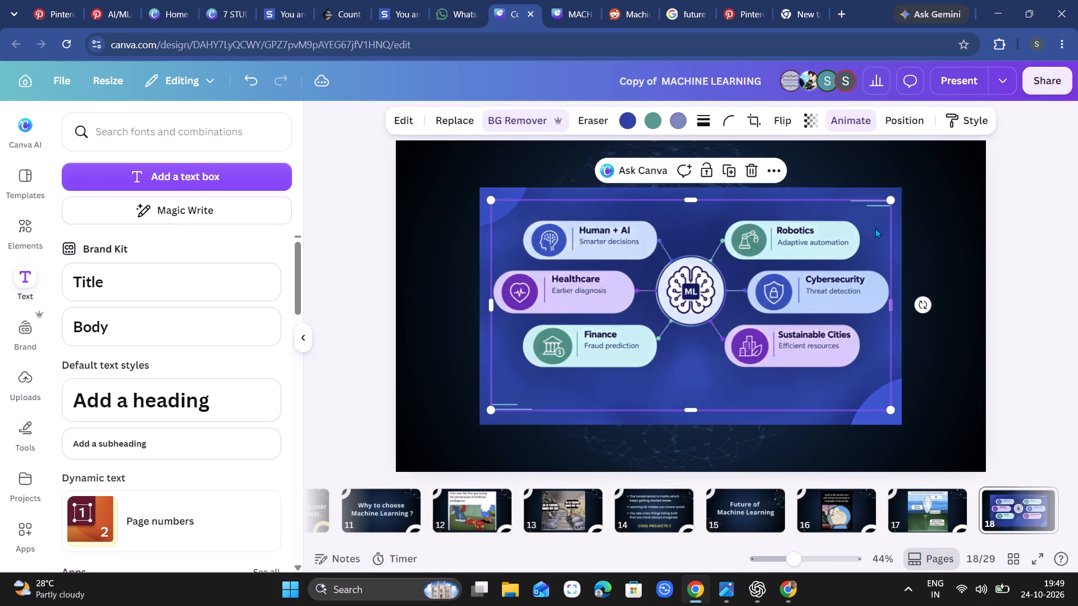
{"action": "left_click", "coordinate": [859, 184]}
{"action": "left_click", "coordinate": [863, 186]}
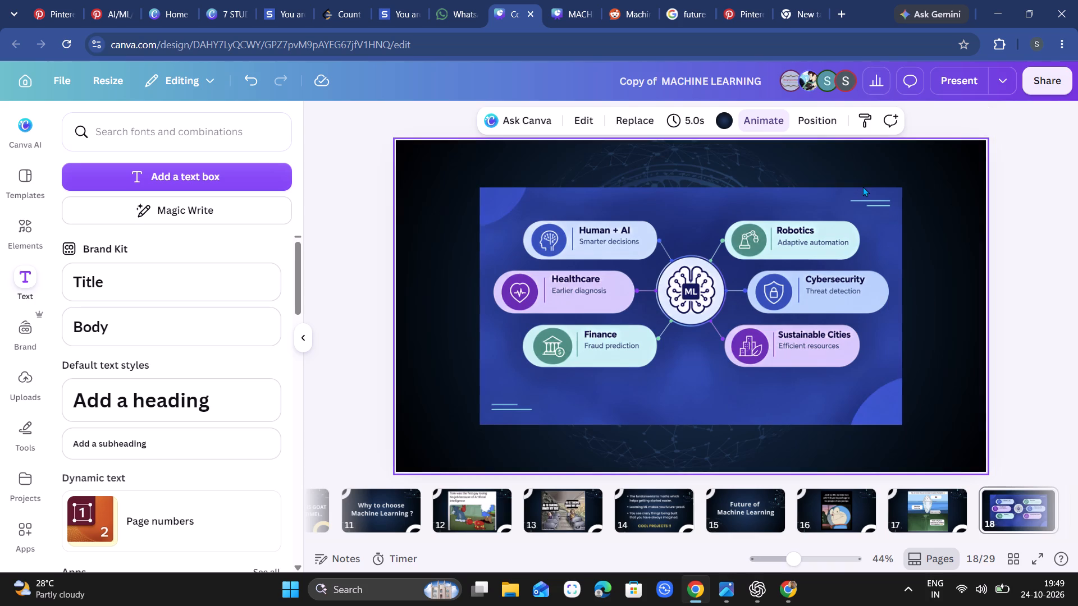
{"action": "left_click", "coordinate": [837, 240]}
{"action": "left_click_drag", "start_coordinate": [837, 240], "coordinate": [805, 301]}
{"action": "left_click", "coordinate": [875, 206]}
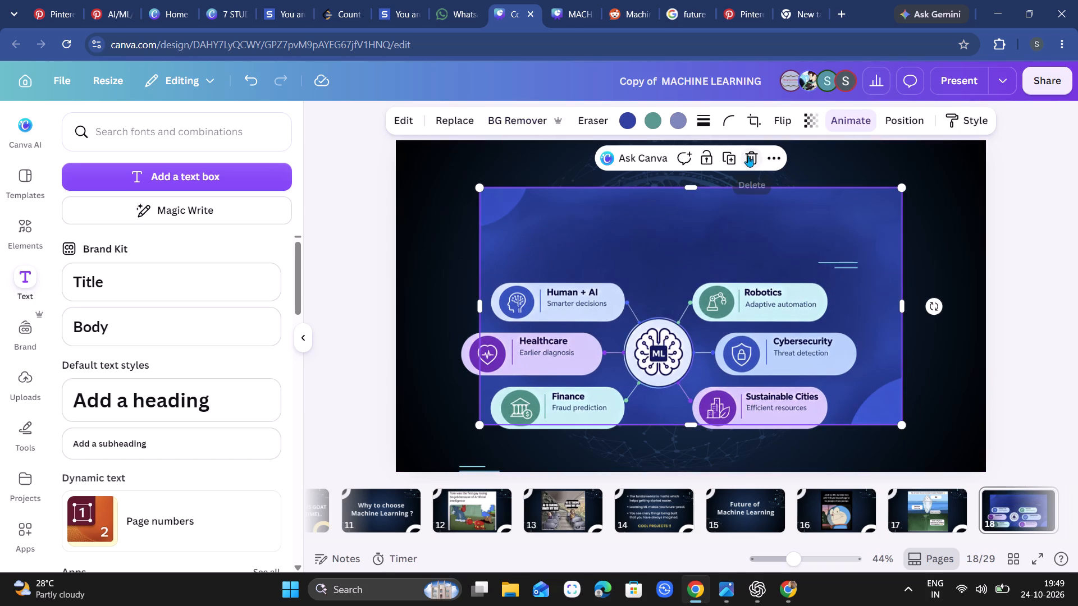
{"action": "left_click", "coordinate": [748, 155]}
Move the infographic foreground up the slide and enlarge it proportionally to about 1,650 by 870.
{"action": "left_click_drag", "start_coordinate": [734, 374], "coordinate": [747, 352]}
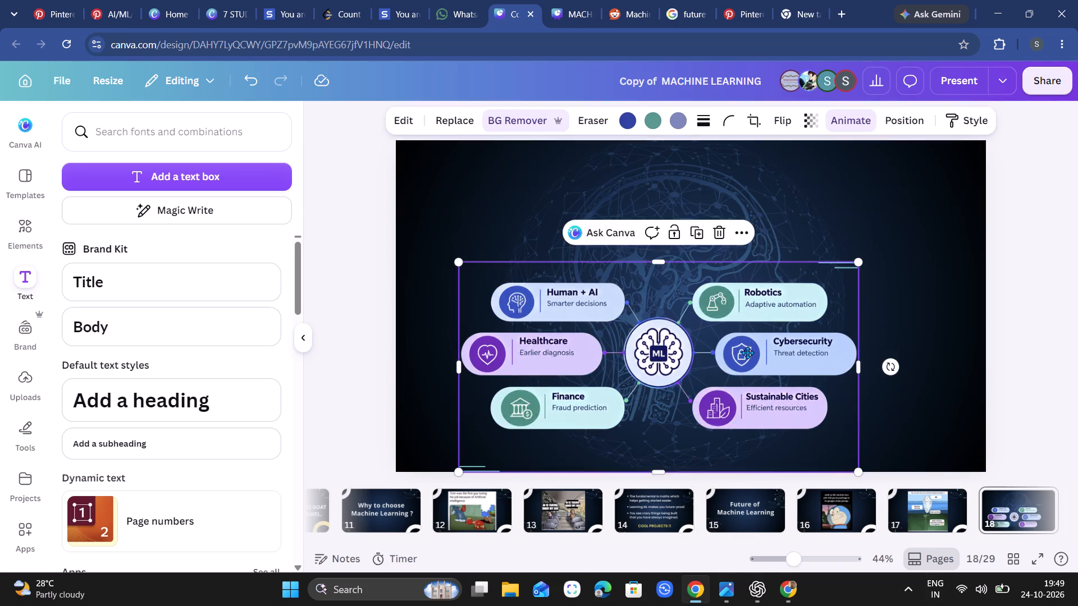
{"action": "left_click_drag", "start_coordinate": [747, 352], "coordinate": [754, 293]}
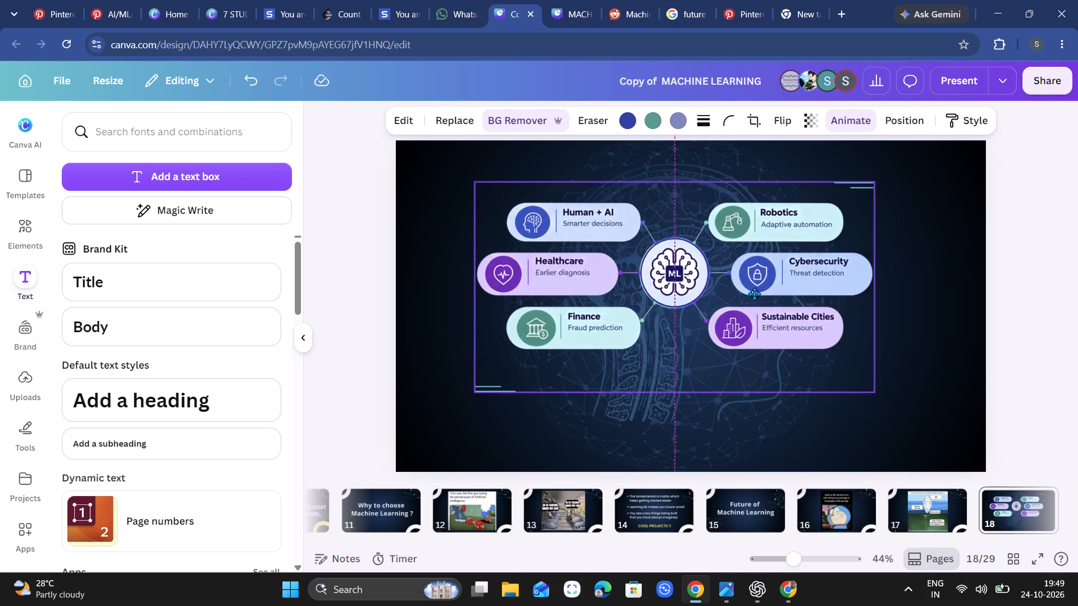
{"action": "left_click_drag", "start_coordinate": [754, 293], "coordinate": [761, 295]}
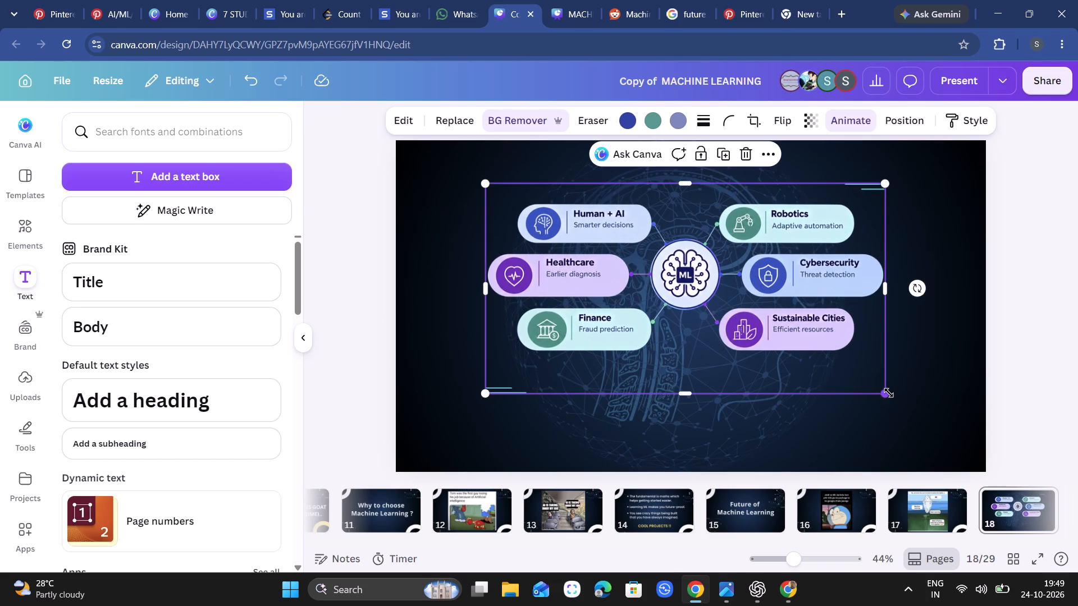
{"action": "left_click_drag", "start_coordinate": [889, 393], "coordinate": [934, 432]}
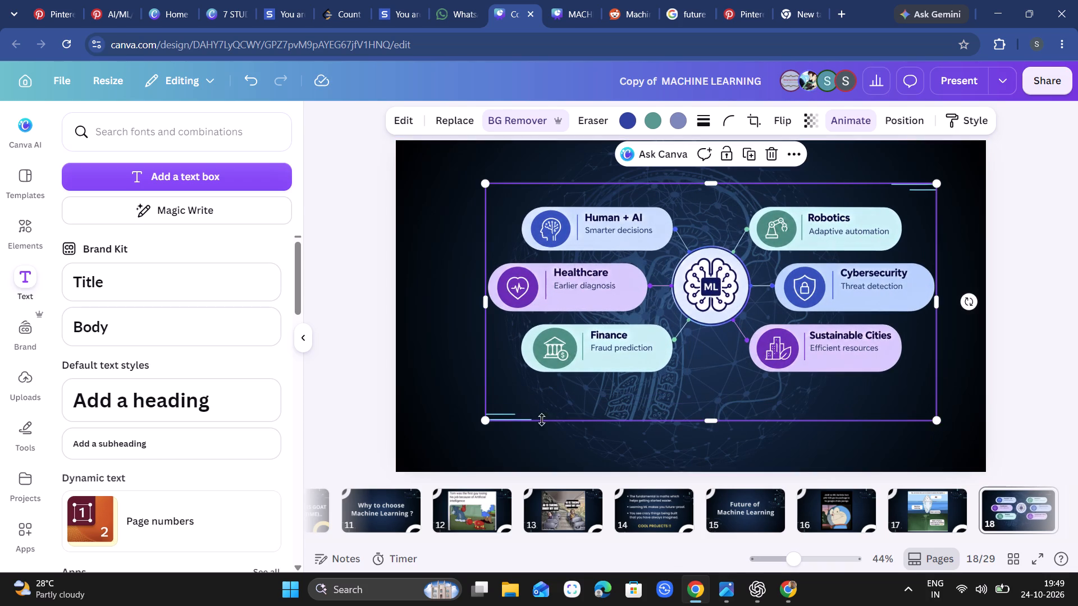
{"action": "left_click_drag", "start_coordinate": [489, 420], "coordinate": [432, 431]}
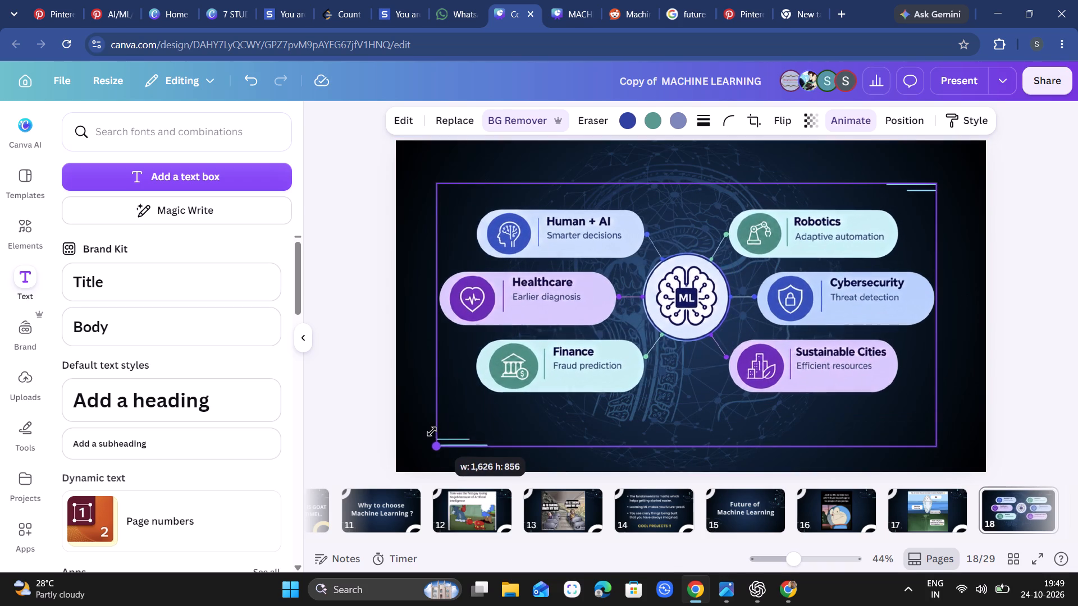
{"action": "left_click_drag", "start_coordinate": [432, 431], "coordinate": [417, 430]}
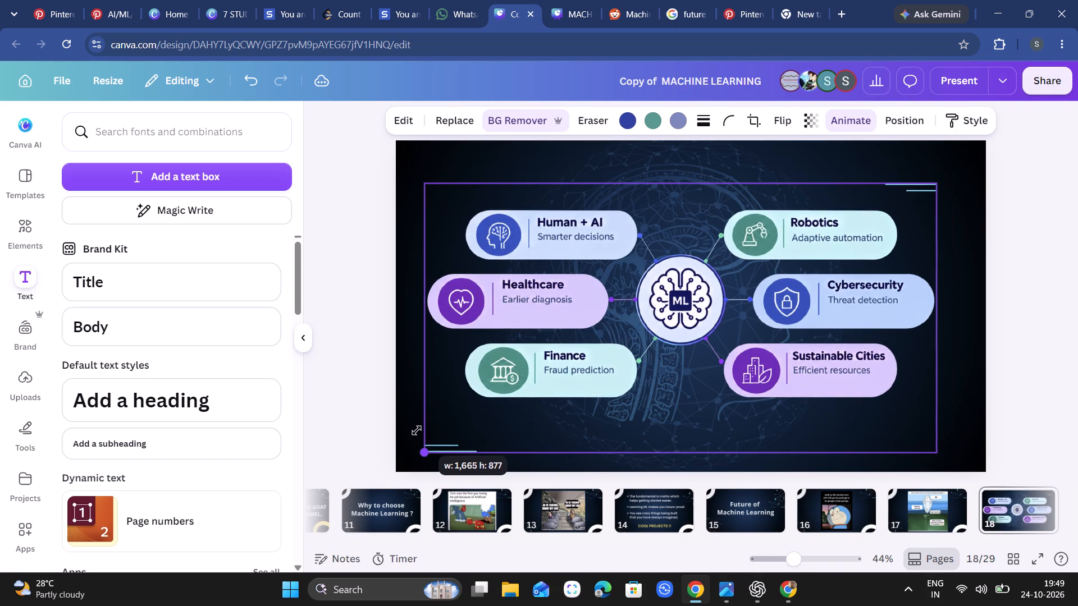
{"action": "left_click_drag", "start_coordinate": [417, 430], "coordinate": [417, 423]}
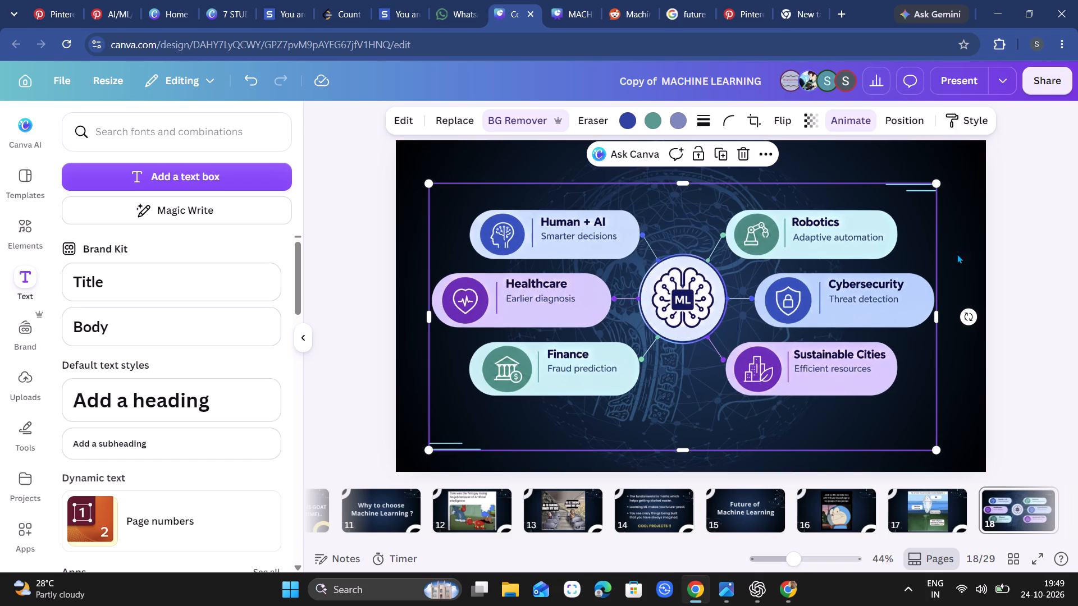
Reposition the enlarged infographic so it is centred horizontally on the page 18 slide.
{"action": "left_click", "coordinate": [967, 258]}
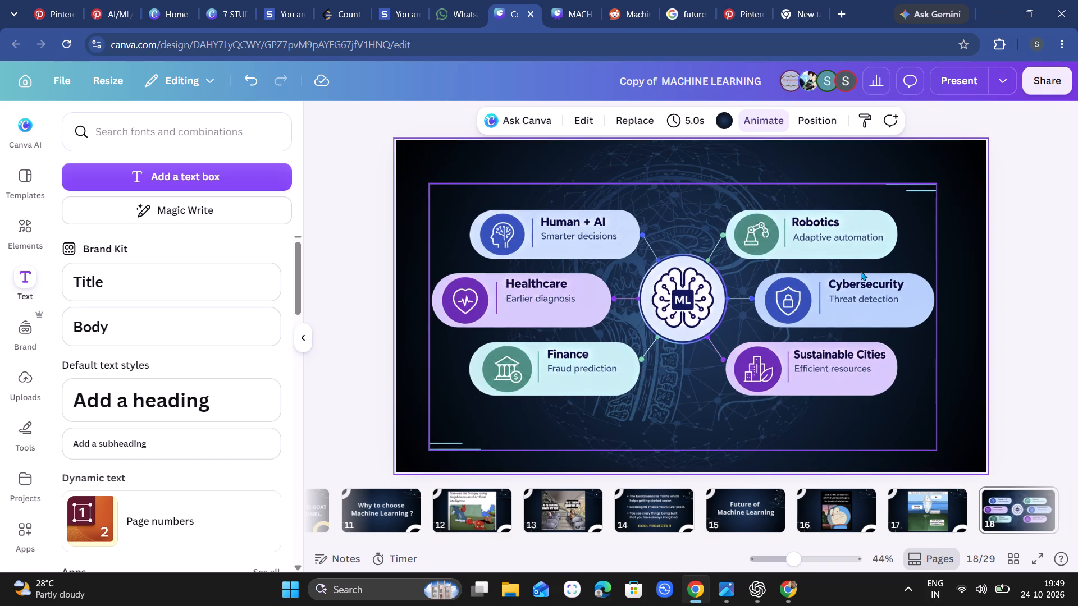
{"action": "left_click_drag", "start_coordinate": [861, 270], "coordinate": [862, 257]}
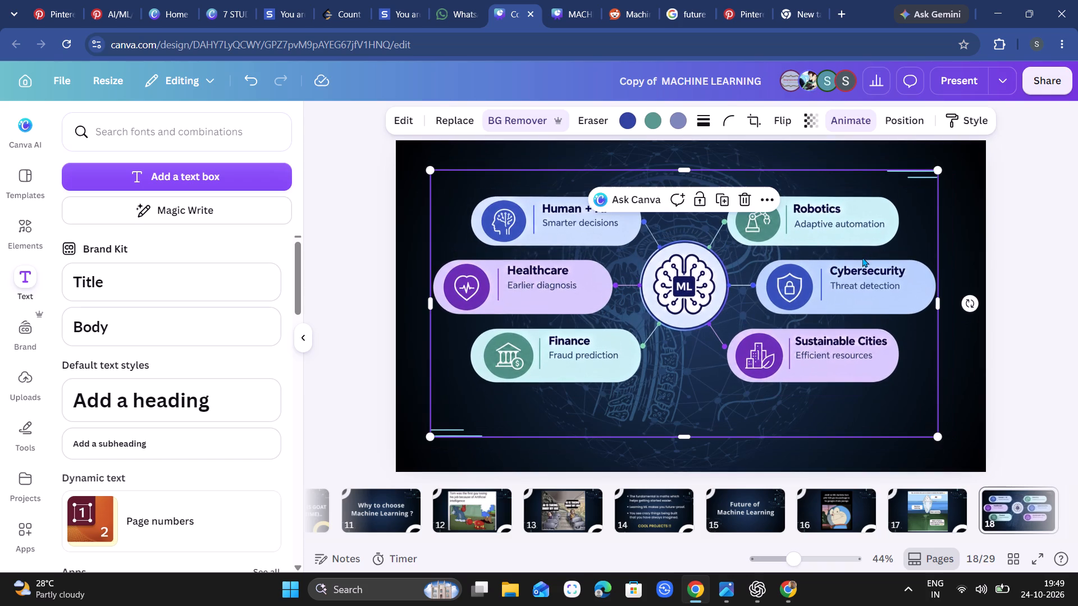
{"action": "left_click_drag", "start_coordinate": [838, 282], "coordinate": [839, 297]}
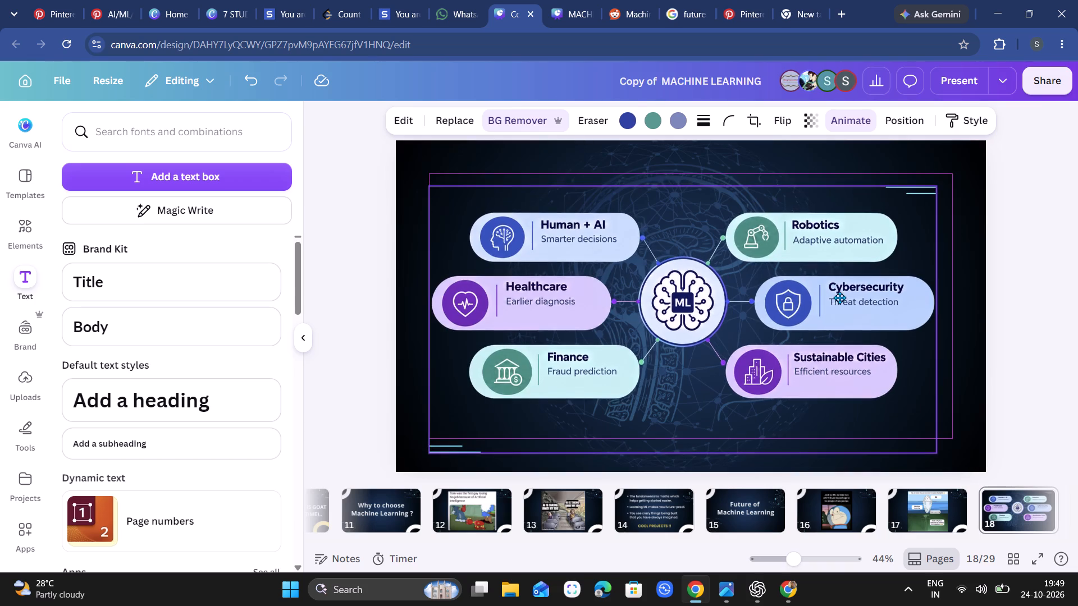
{"action": "left_click_drag", "start_coordinate": [839, 297], "coordinate": [842, 295]}
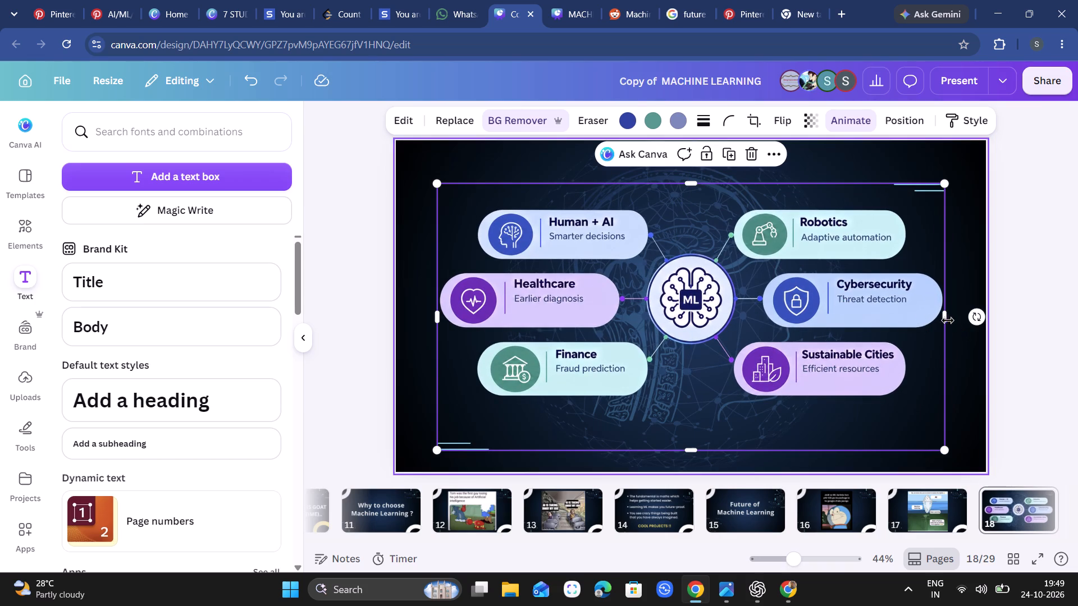
Extend the infographic's frame on both sides and at its top edge to about 1,861 by 965, nearly filling the slide.
{"action": "left_click_drag", "start_coordinate": [943, 313], "coordinate": [963, 313]}
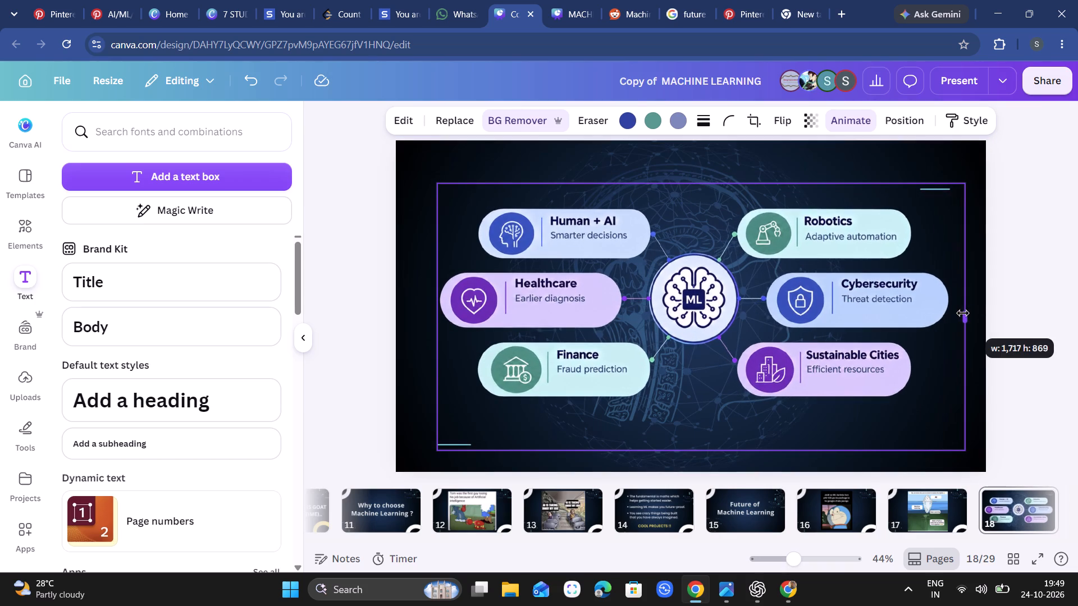
{"action": "left_click_drag", "start_coordinate": [963, 313], "coordinate": [975, 311]}
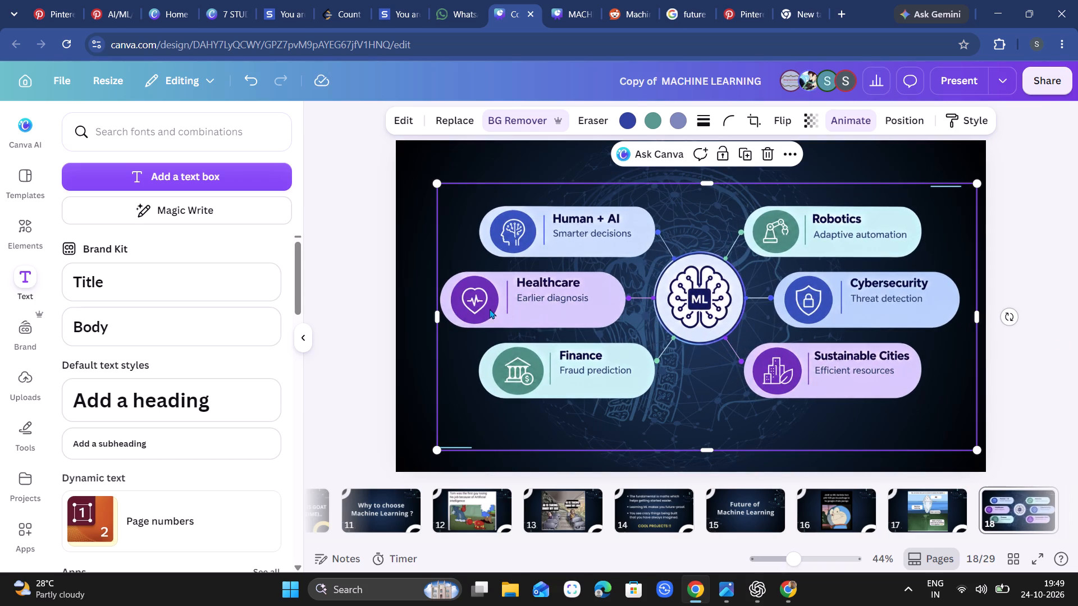
{"action": "left_click_drag", "start_coordinate": [438, 312], "coordinate": [407, 316]}
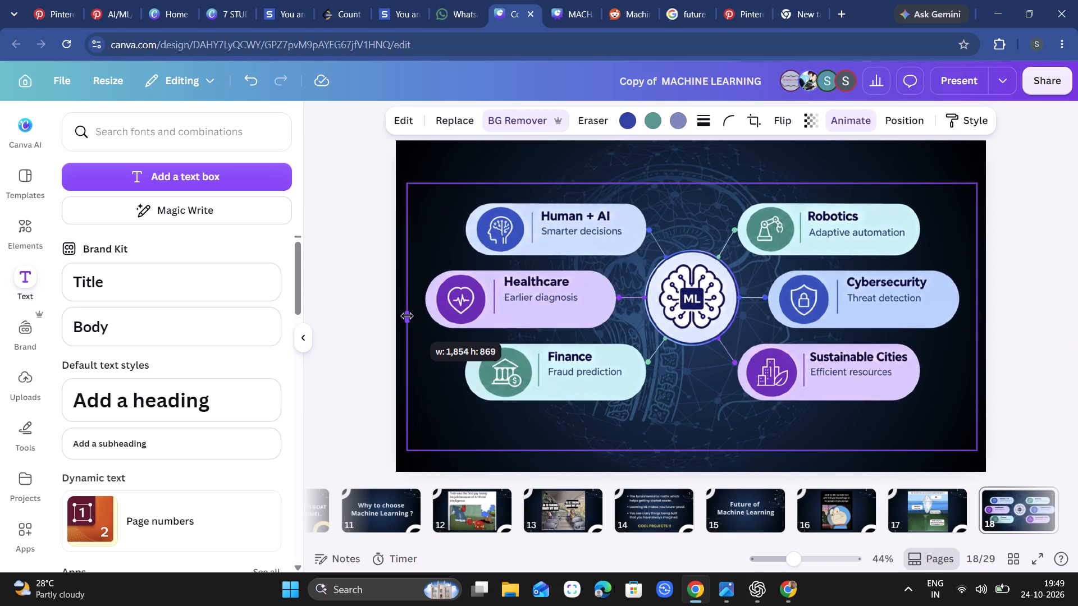
{"action": "left_click_drag", "start_coordinate": [407, 316], "coordinate": [406, 316]}
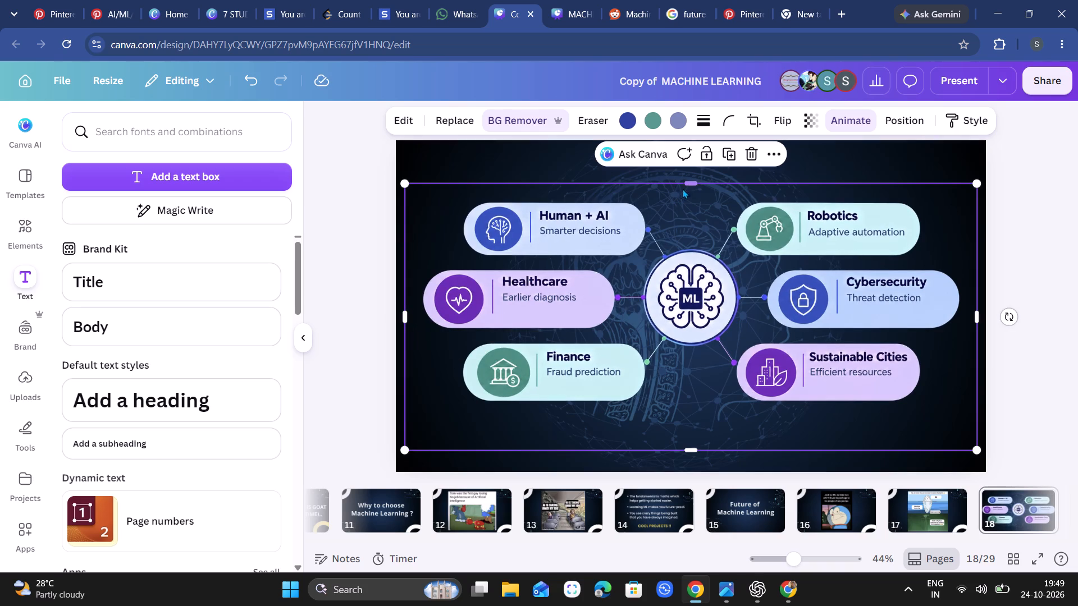
{"action": "left_click_drag", "start_coordinate": [689, 186], "coordinate": [687, 157]}
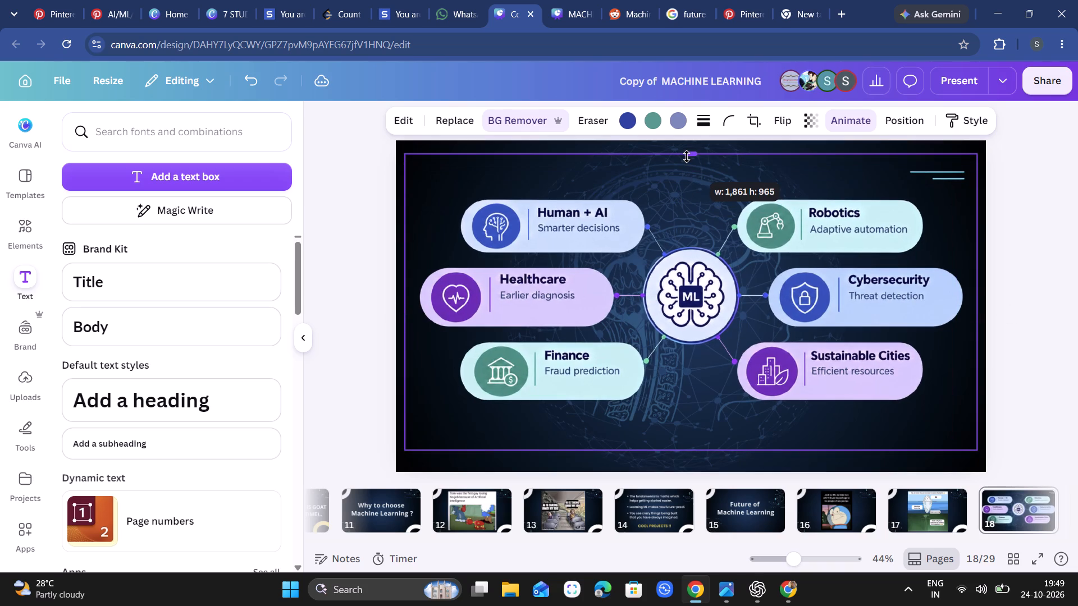
{"action": "left_click_drag", "start_coordinate": [687, 157], "coordinate": [682, 149]}
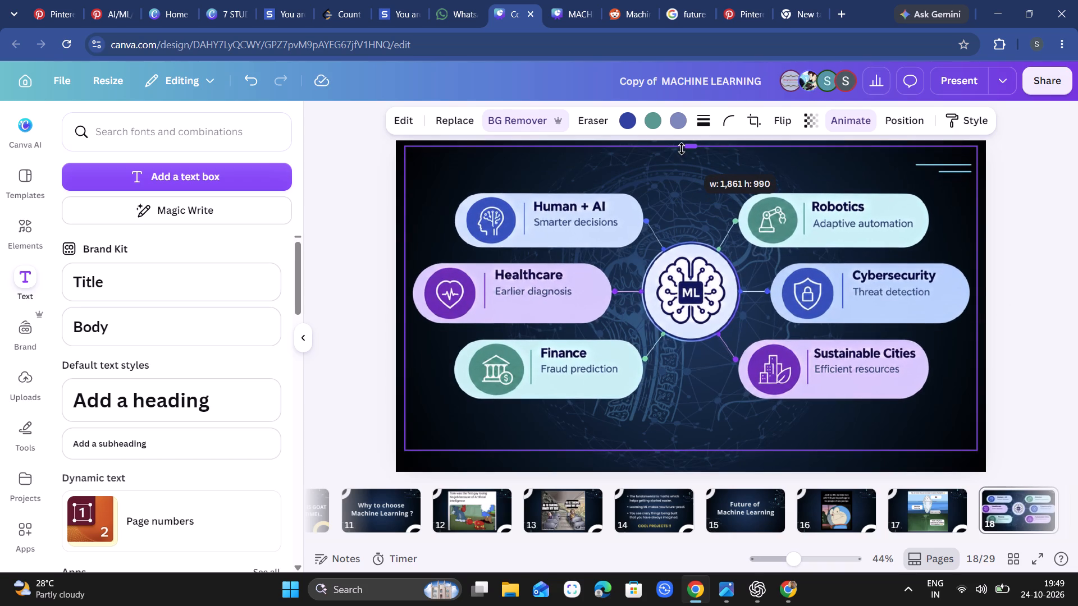
{"action": "left_click_drag", "start_coordinate": [682, 149], "coordinate": [687, 157]}
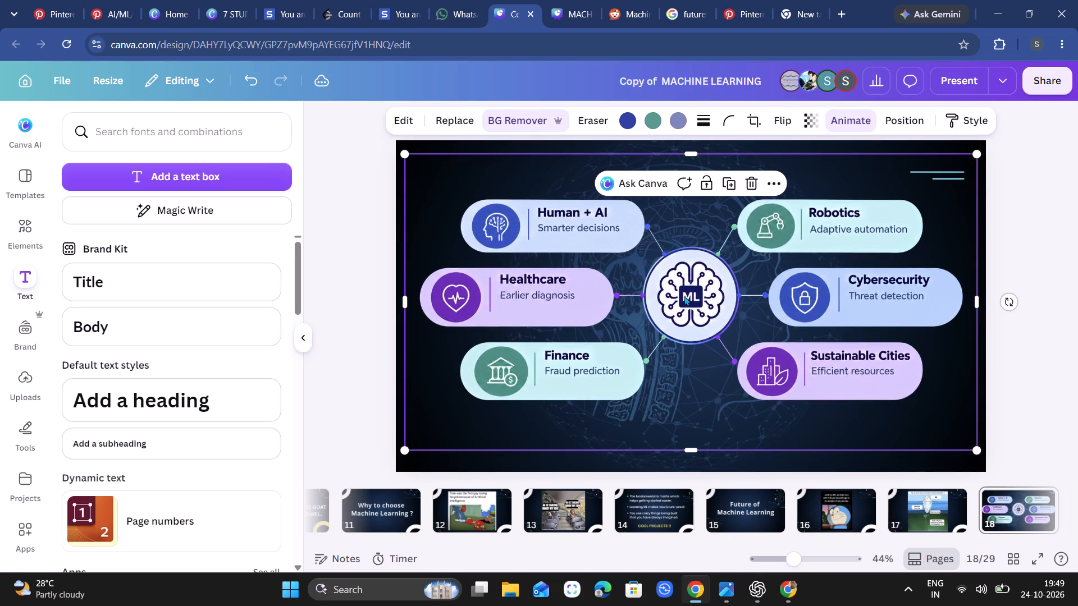
{"action": "left_click", "coordinate": [796, 417]}
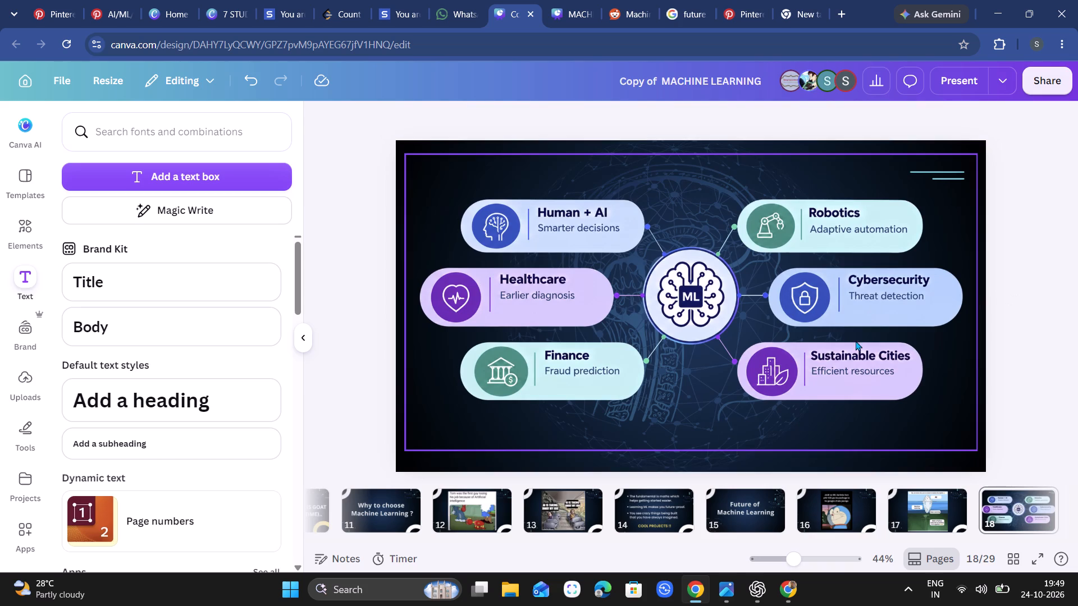
{"action": "left_click", "coordinate": [792, 176]}
{"action": "left_click", "coordinate": [1049, 214]}
Review the meme slides on pages 16 and 17 against the infographic on page 18.
{"action": "left_click", "coordinate": [947, 526]}
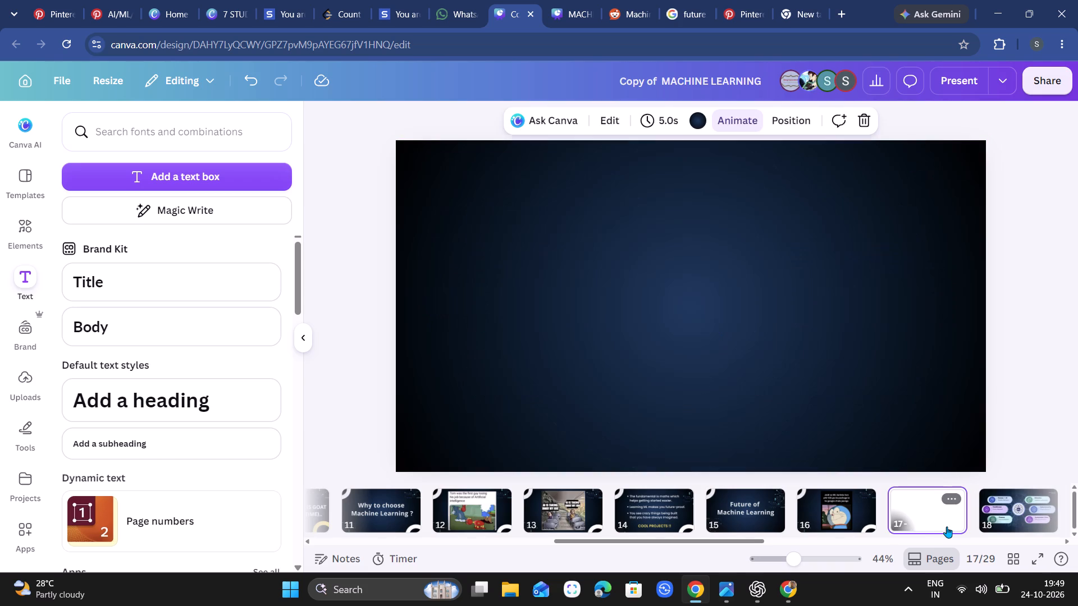
{"action": "left_click", "coordinate": [1013, 508]}
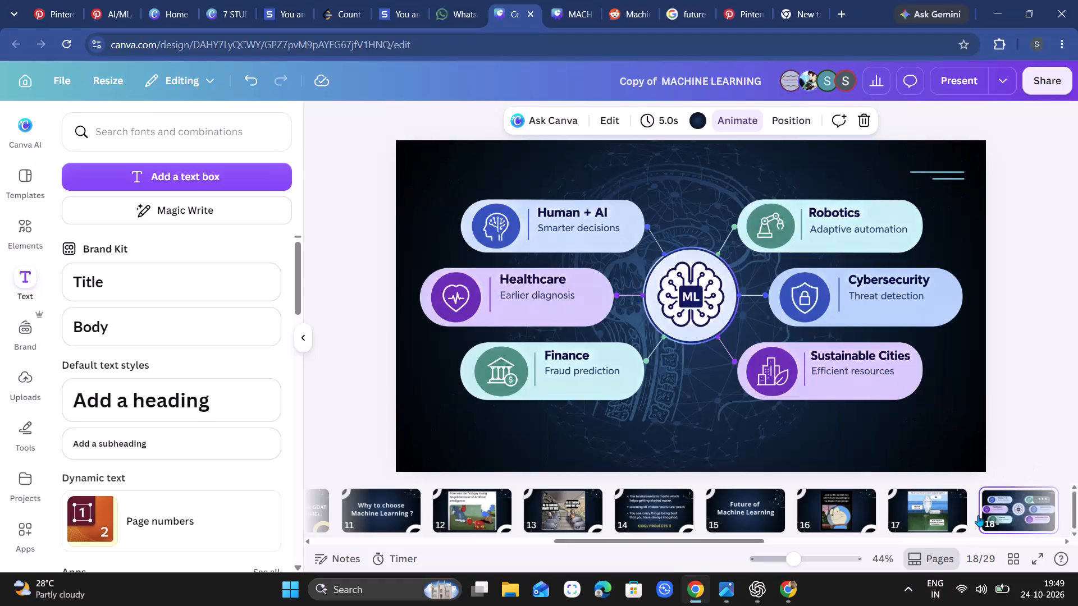
{"action": "left_click", "coordinate": [923, 519]}
{"action": "left_click", "coordinate": [850, 513]}
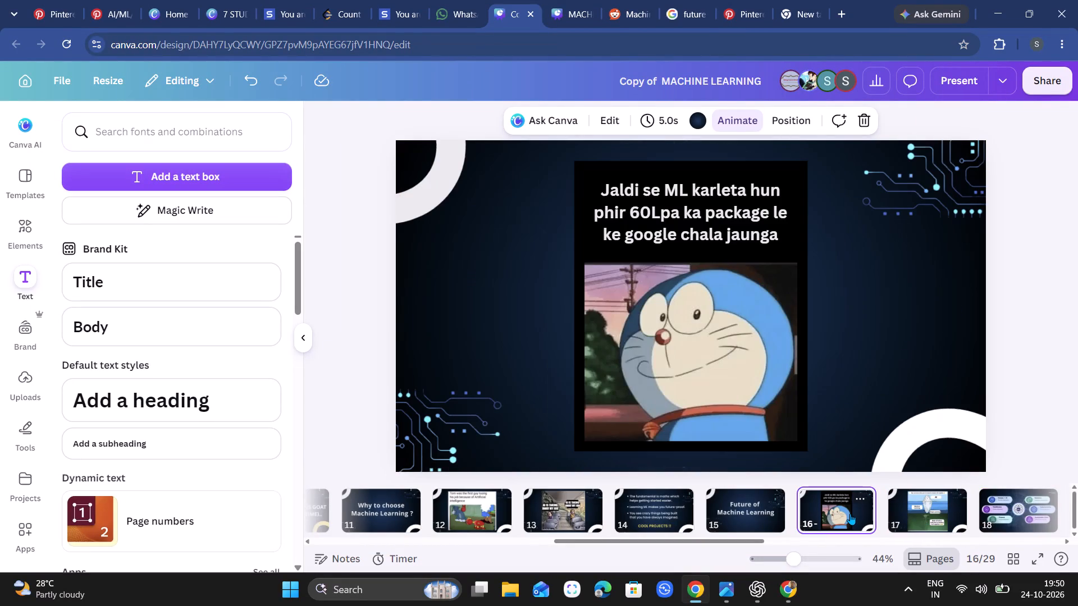
{"action": "left_click", "coordinate": [926, 509]}
{"action": "left_click", "coordinate": [1006, 509]}
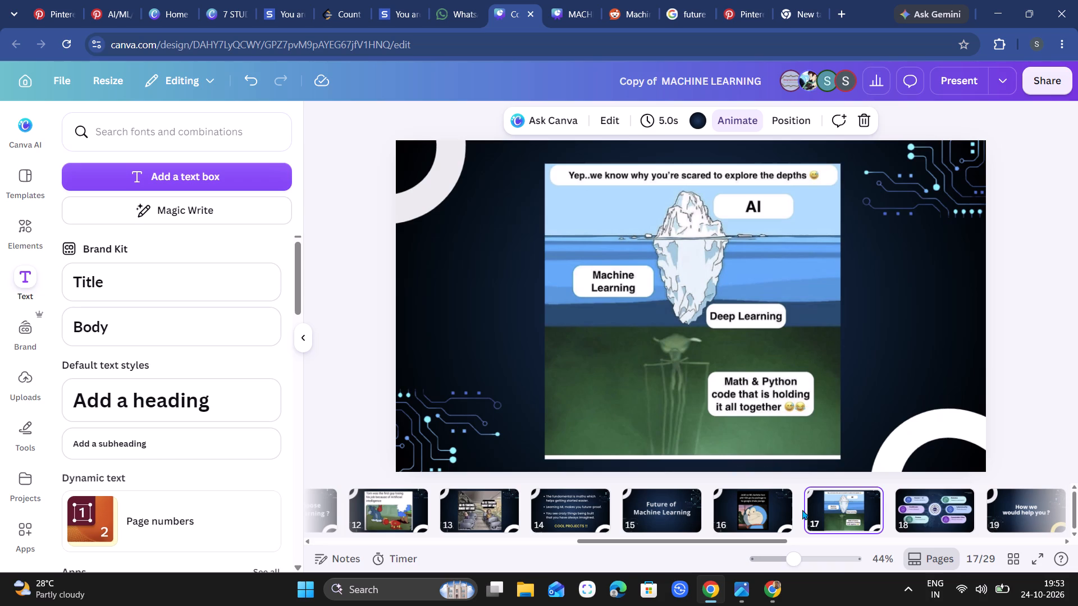
{"action": "scroll", "coordinate": [969, 517], "scroll_direction": "left", "scroll_amount": 1}
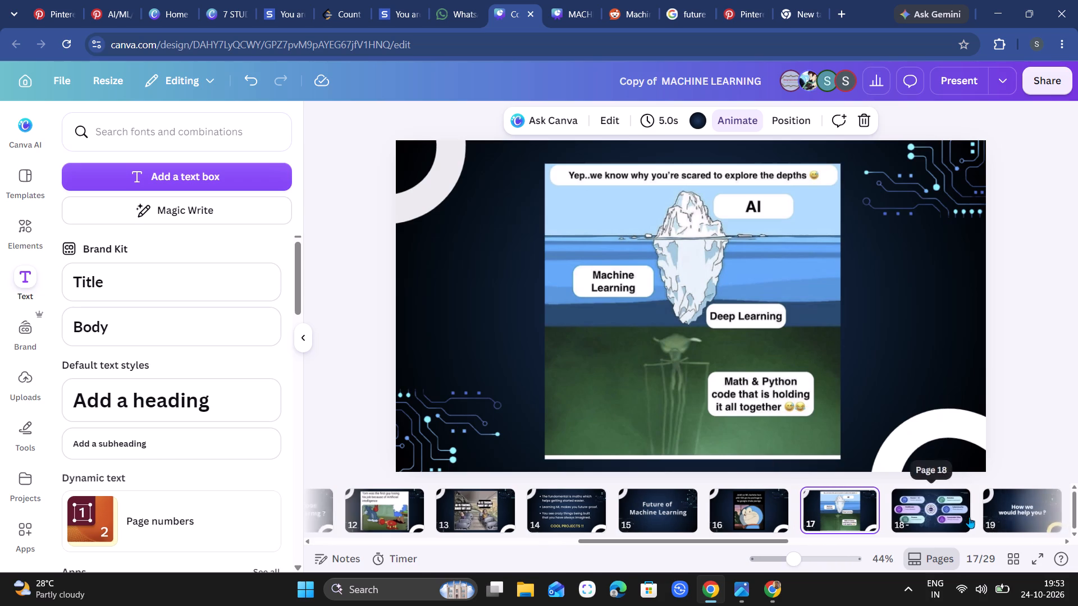
{"action": "scroll", "coordinate": [969, 517], "scroll_direction": "left", "scroll_amount": 1}
{"action": "scroll", "coordinate": [903, 506], "scroll_direction": "left", "scroll_amount": 3}
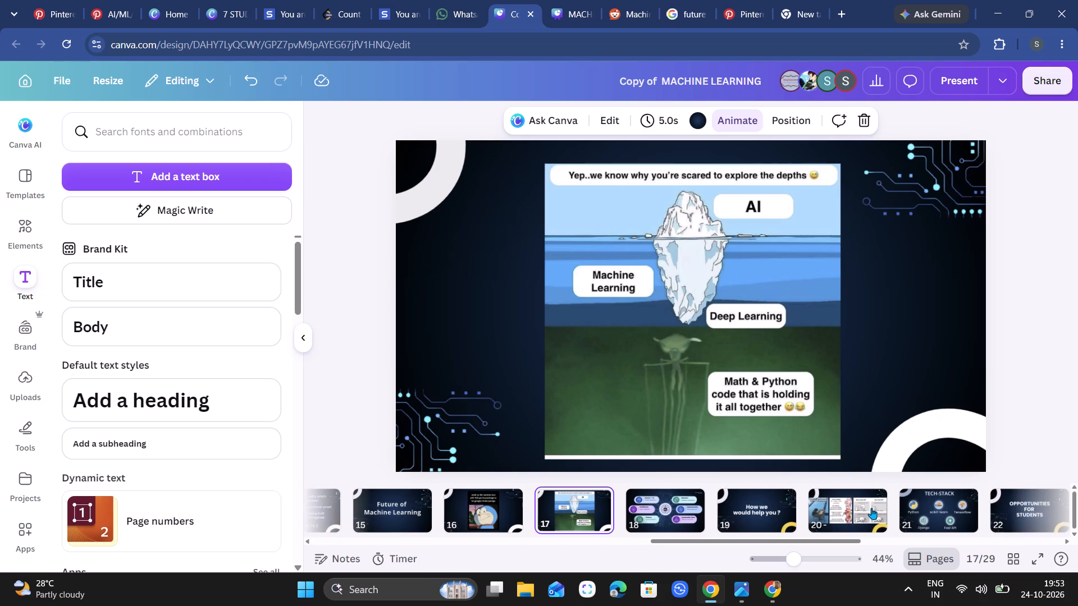
{"action": "left_click", "coordinate": [871, 508]}
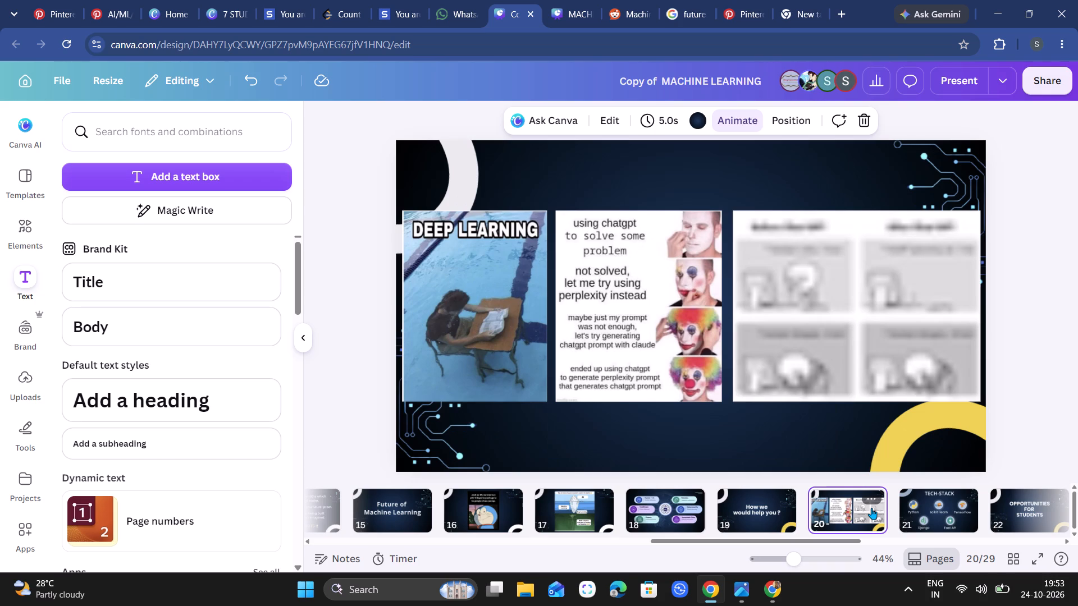
{"action": "left_click", "coordinate": [946, 509]}
{"action": "scroll", "coordinate": [946, 509], "scroll_direction": "left", "scroll_amount": 1}
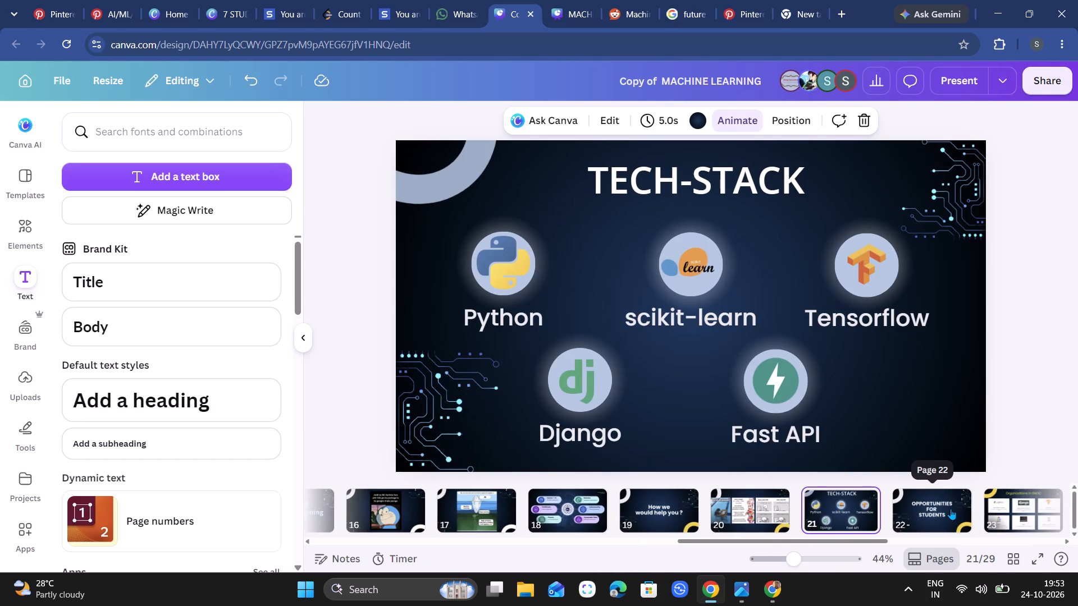
{"action": "left_click", "coordinate": [951, 508]}
{"action": "scroll", "coordinate": [951, 508], "scroll_direction": "left", "scroll_amount": 2}
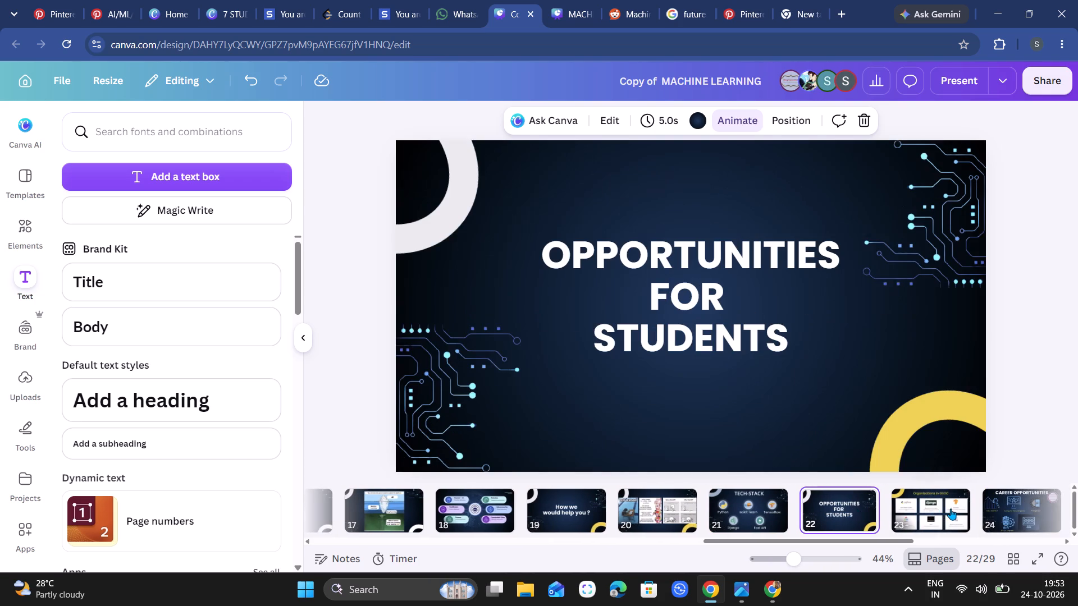
{"action": "left_click", "coordinate": [929, 512]}
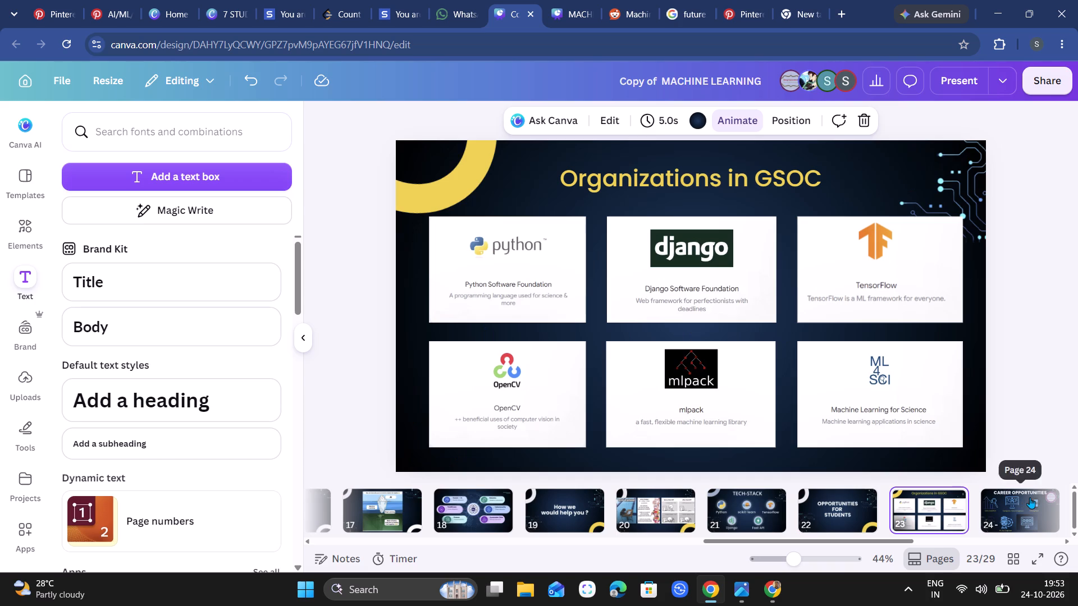
{"action": "left_click", "coordinate": [1030, 497]}
{"action": "scroll", "coordinate": [982, 508], "scroll_direction": "left", "scroll_amount": 2}
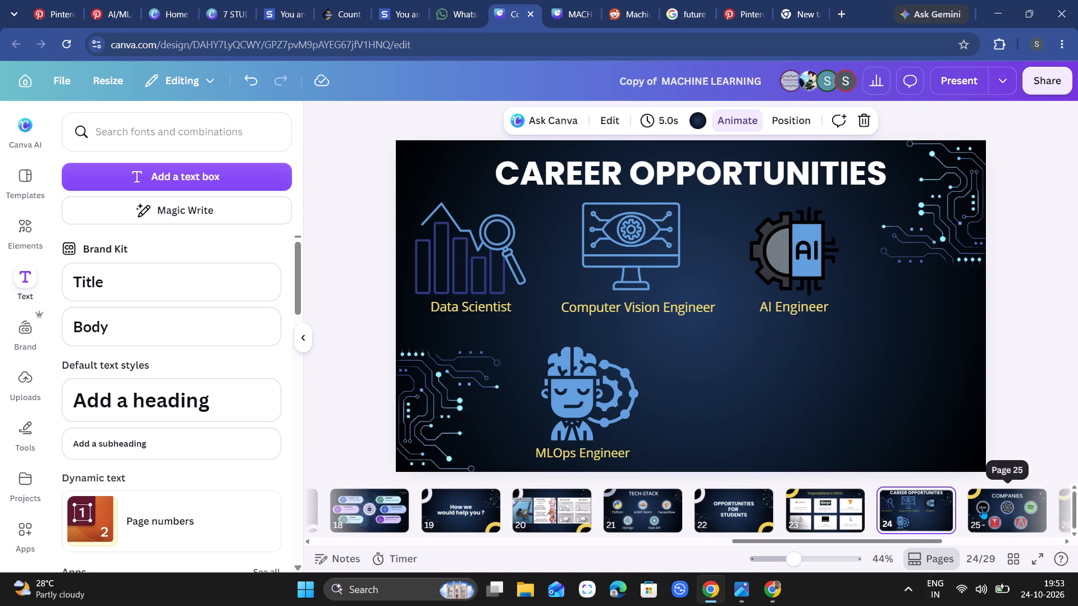
Add a text box reading "hi" with a long run of extra i's to the Career Opportunities slide, placed beside the MLOps Engineer graphic.
{"action": "left_click", "coordinate": [770, 423]}
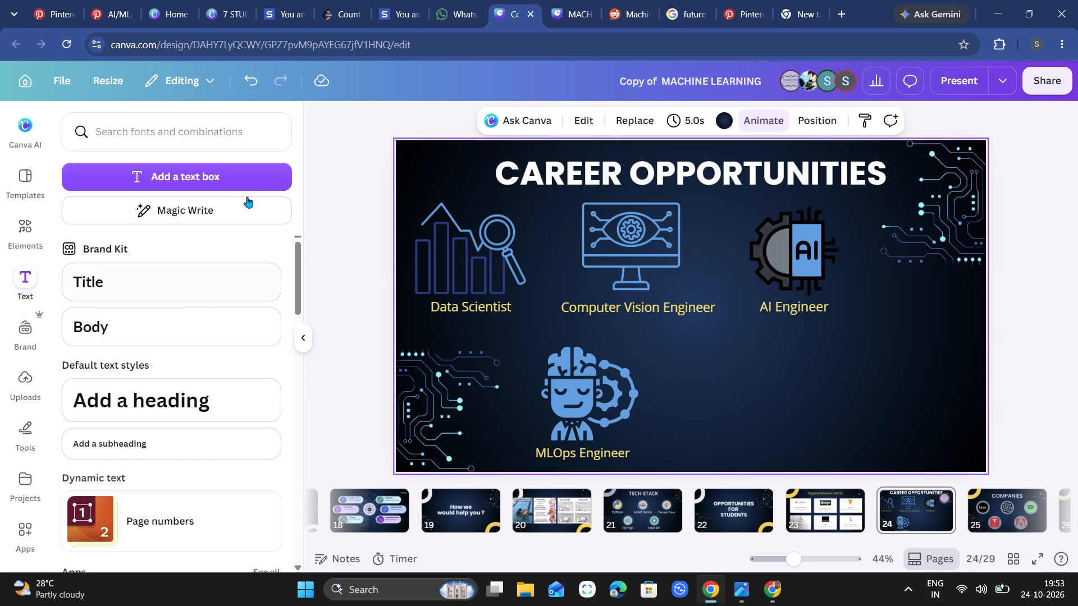
{"action": "left_click", "coordinate": [255, 184]}
{"action": "key", "text": "BackSpace"}
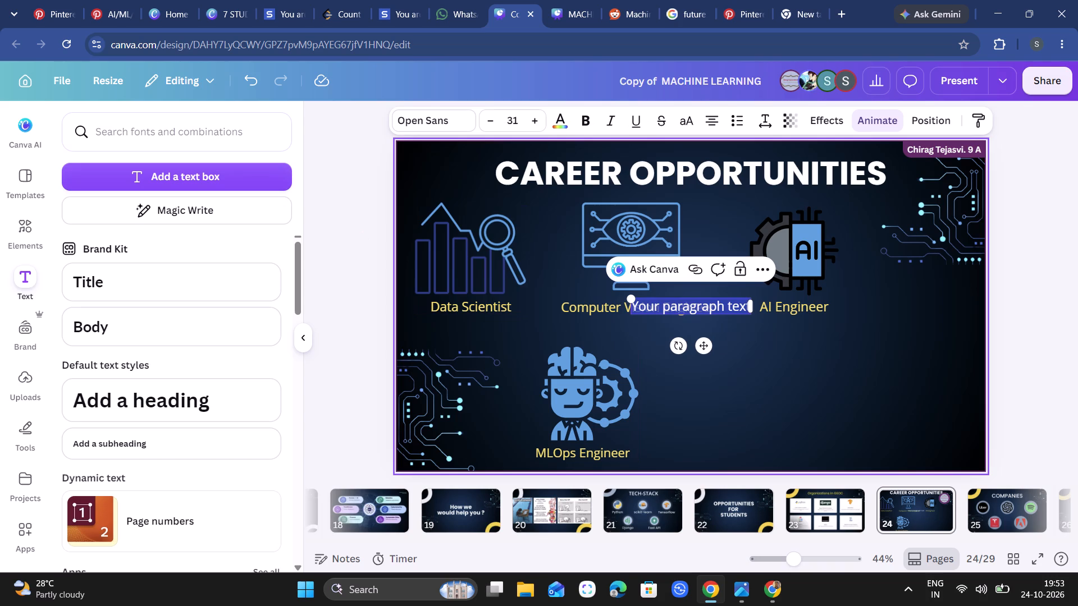
{"action": "type", "text": "hi"}
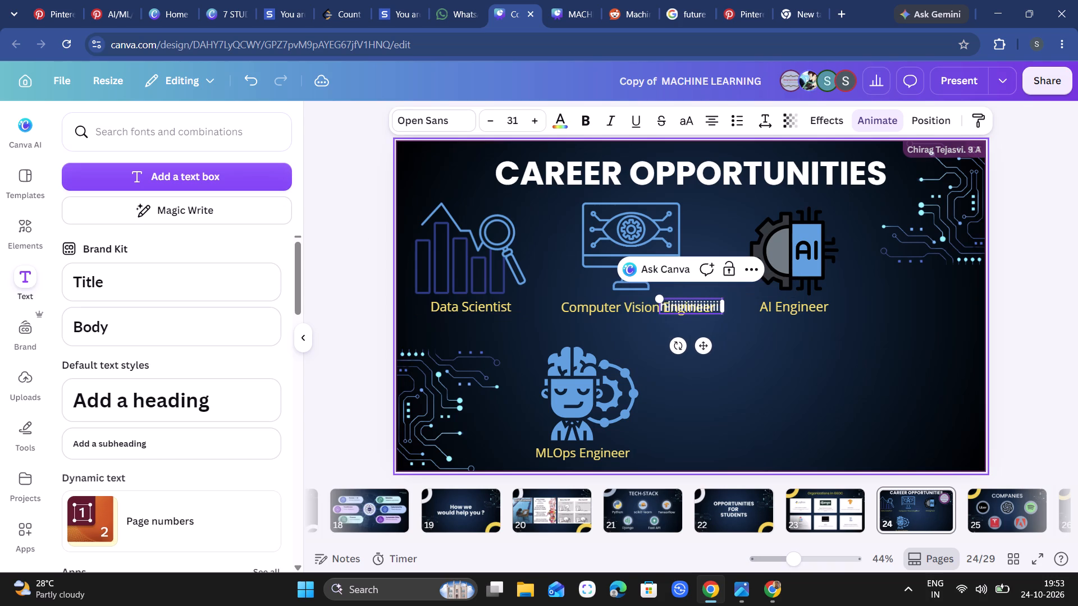
{"action": "left_click", "coordinate": [805, 368]}
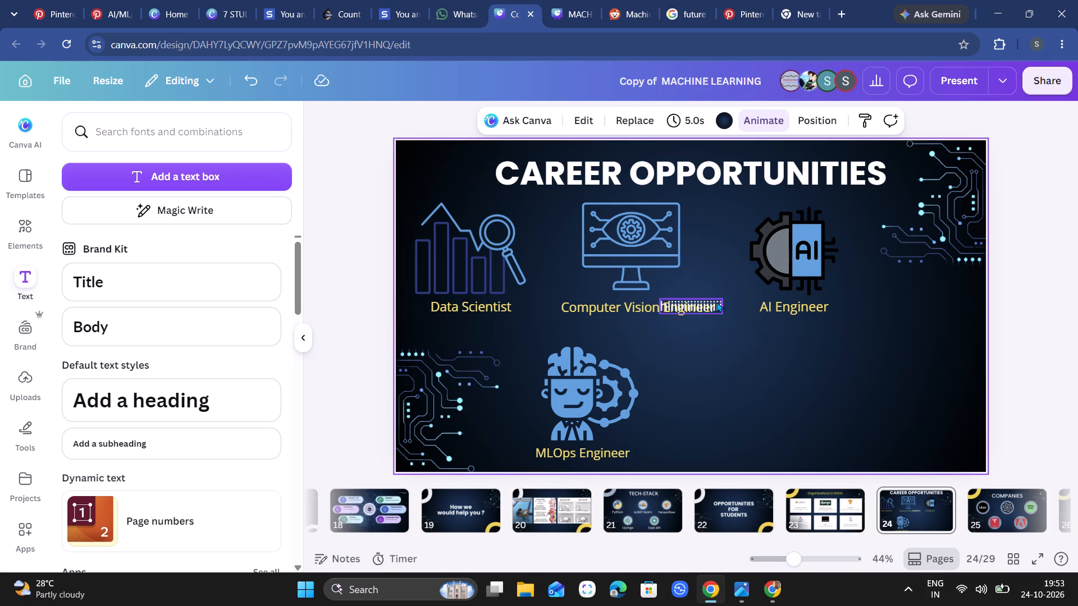
{"action": "left_click_drag", "start_coordinate": [714, 302], "coordinate": [755, 376]}
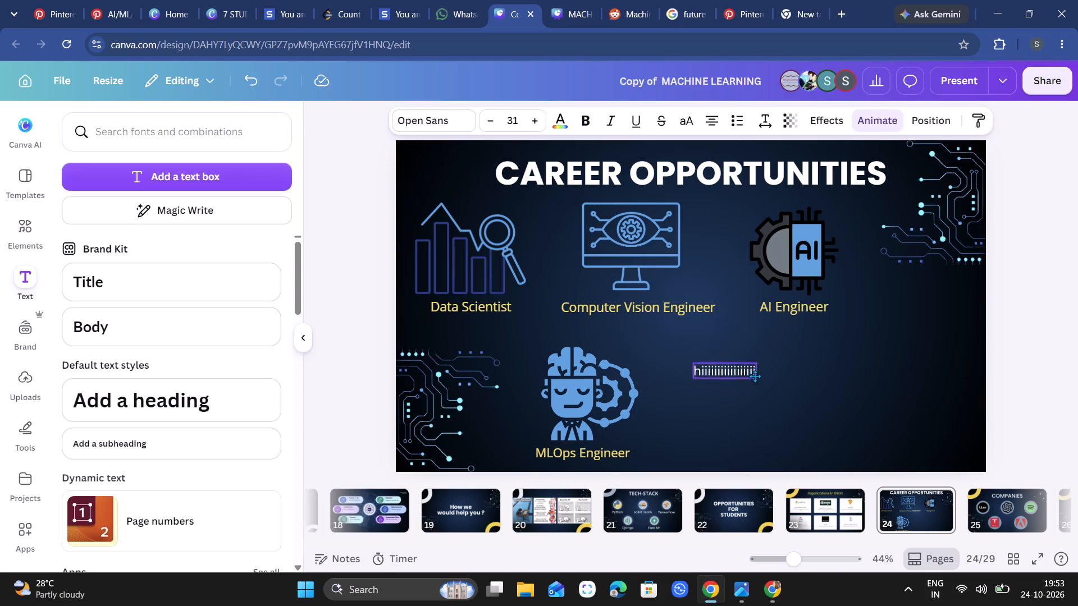
{"action": "left_click_drag", "start_coordinate": [755, 376], "coordinate": [760, 382]}
{"action": "left_click", "coordinate": [832, 395]}
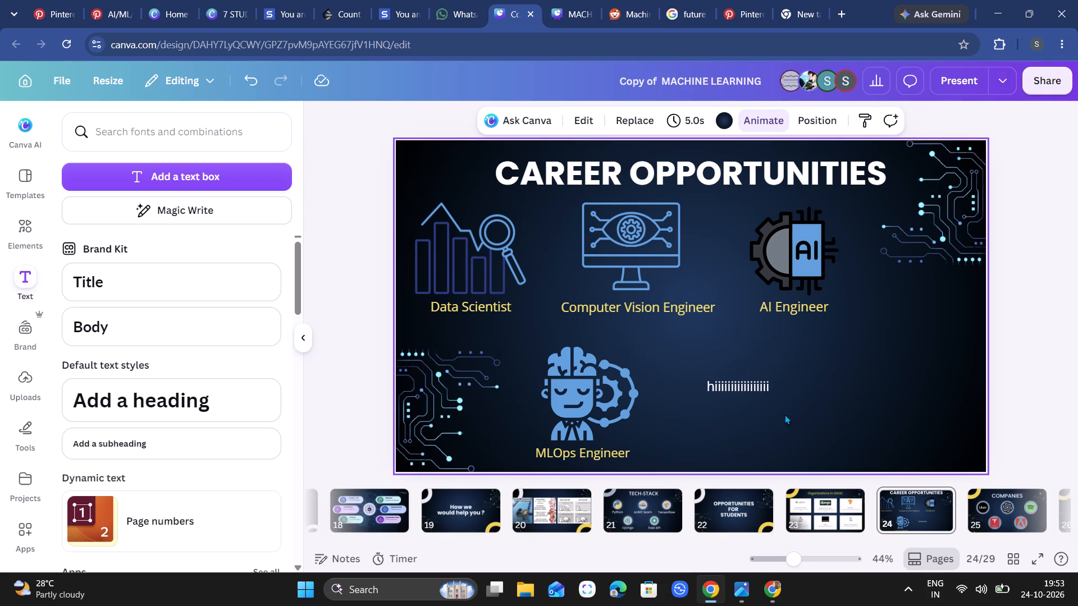
Go back to the infographic on page 18 and the iceberg meme slide on page 17.
{"action": "scroll", "coordinate": [622, 501], "scroll_direction": "right", "scroll_amount": 3}
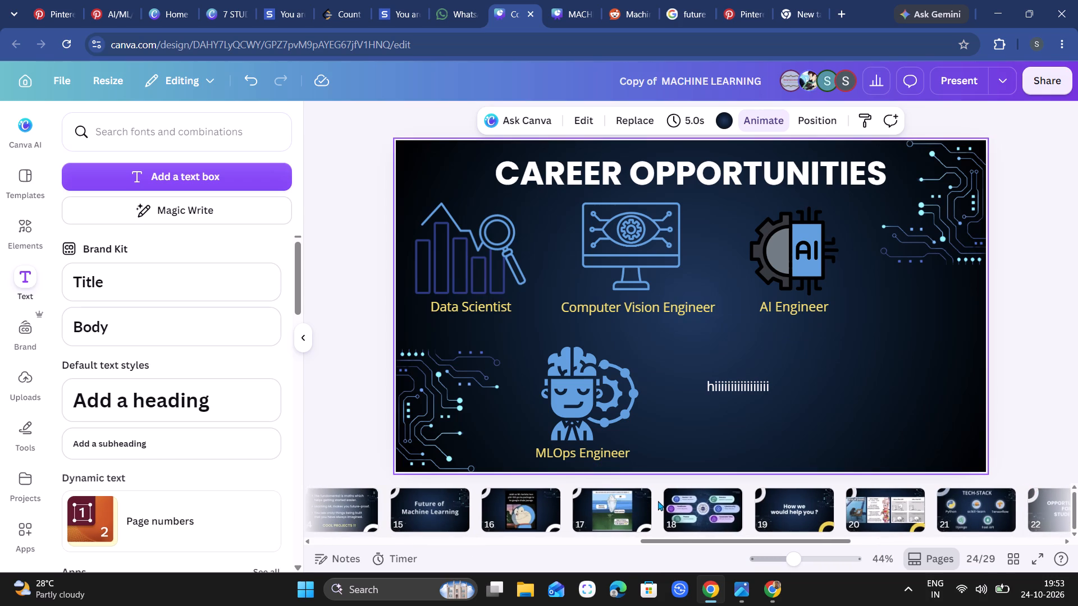
{"action": "left_click", "coordinate": [703, 501]}
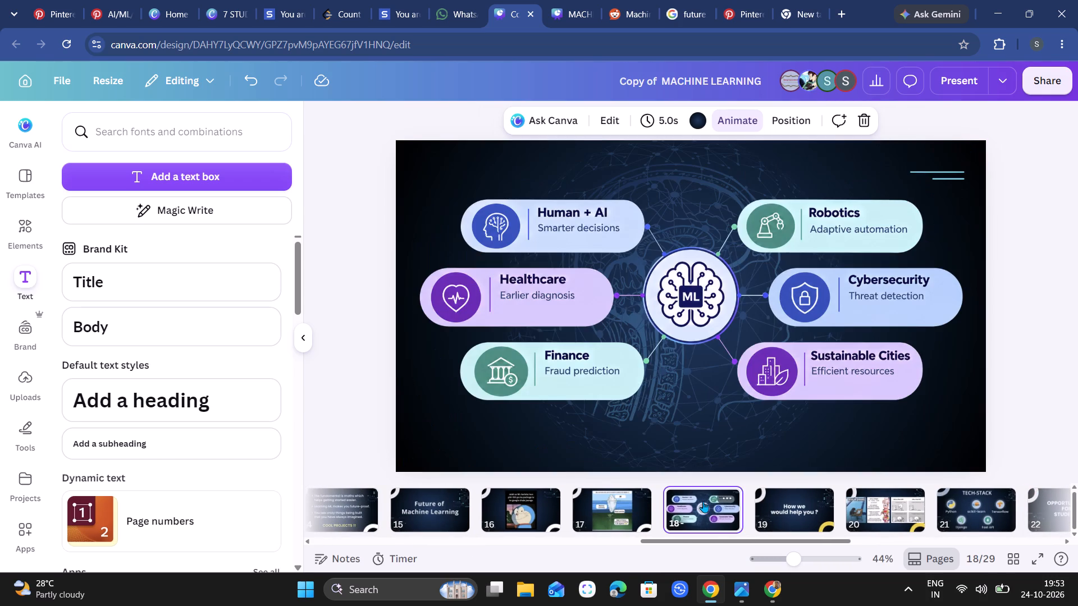
{"action": "left_click", "coordinate": [634, 518]}
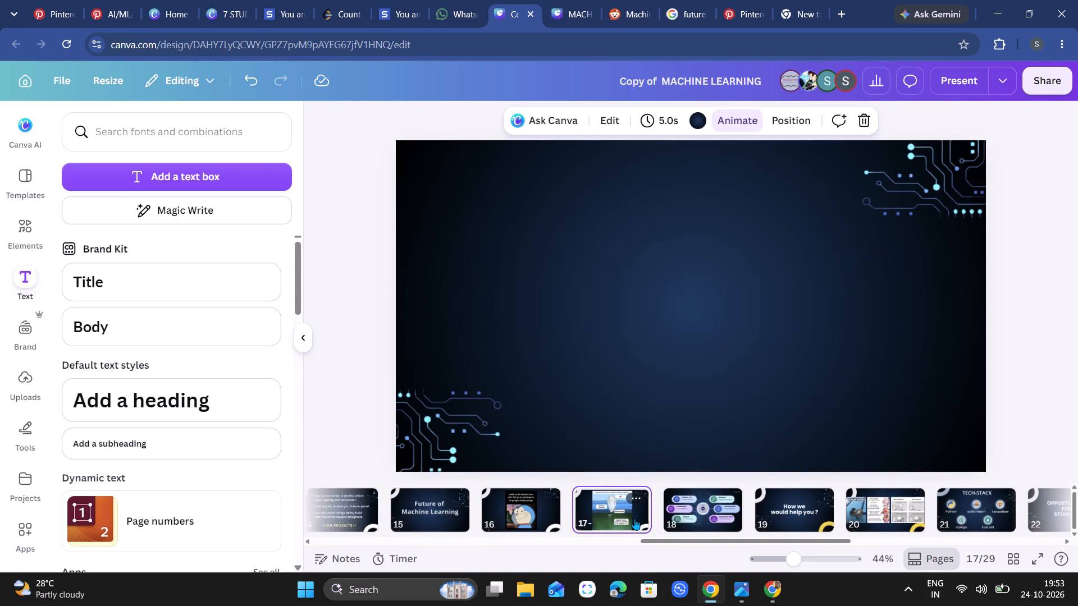
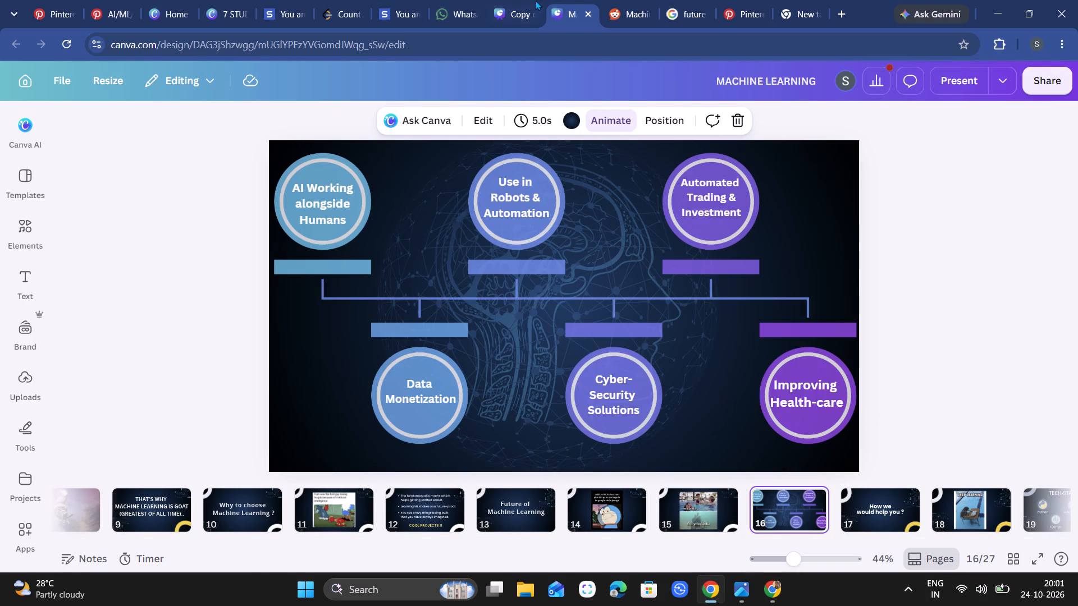
{"action": "left_click", "coordinate": [525, 1]}
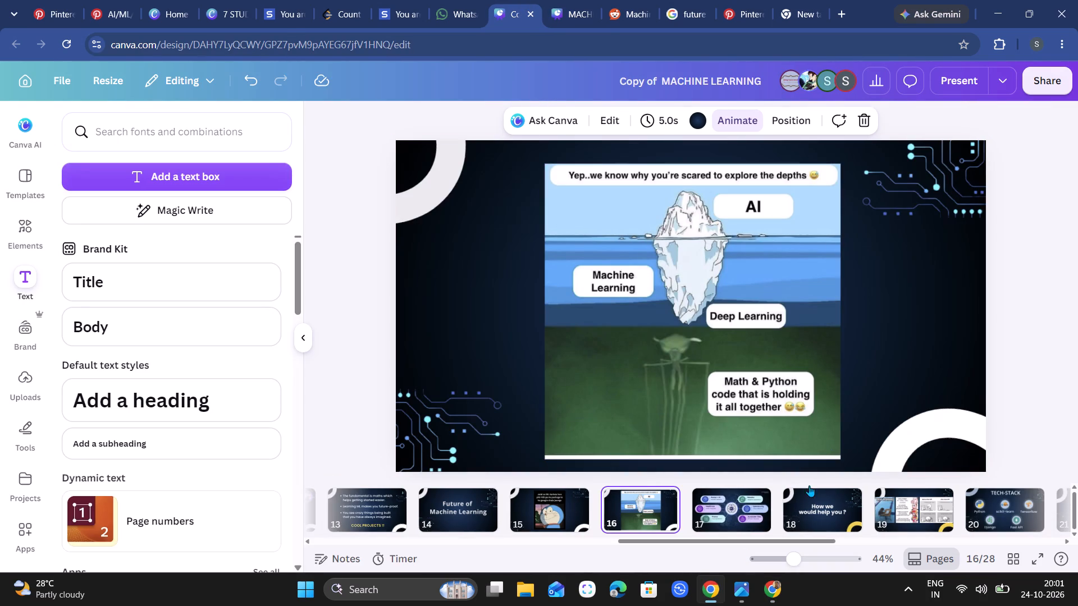
{"action": "left_click", "coordinate": [754, 498]}
{"action": "left_click", "coordinate": [674, 503]}
{"action": "left_click", "coordinate": [568, 506]}
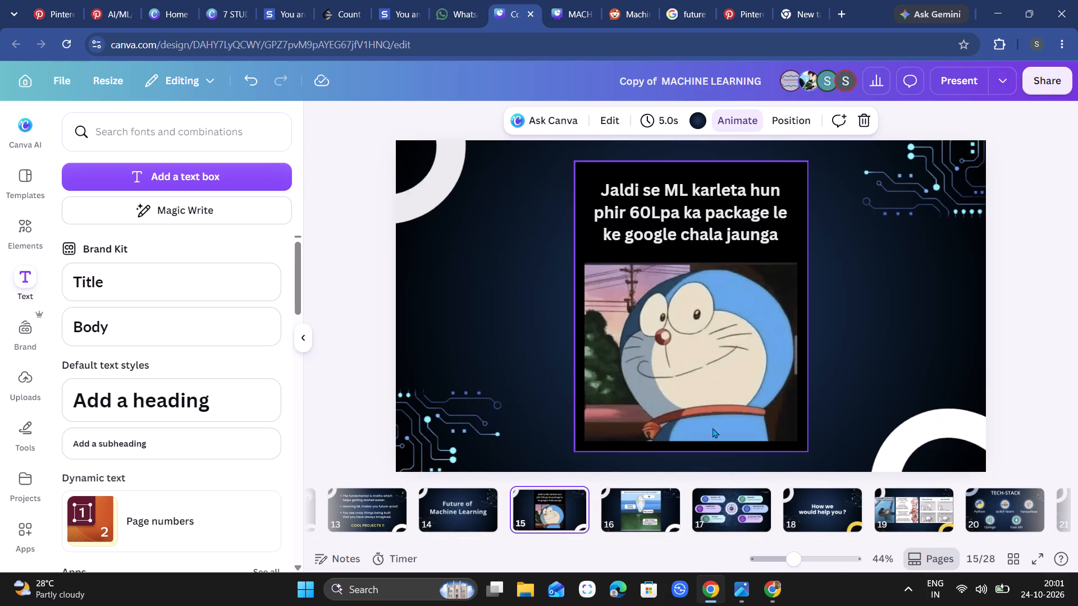